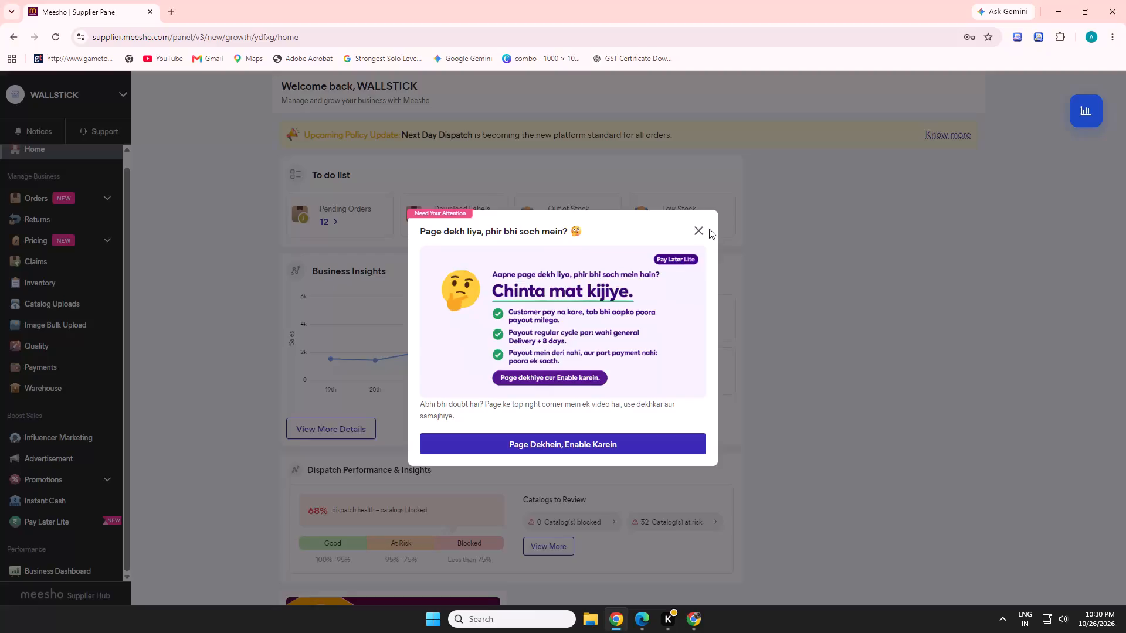
# Open the details of the 10/26/2026 ad campaign and examine its overview and per-catalog performance.
pyautogui.click(694, 227)
pyautogui.scroll(-1, 194, 417)
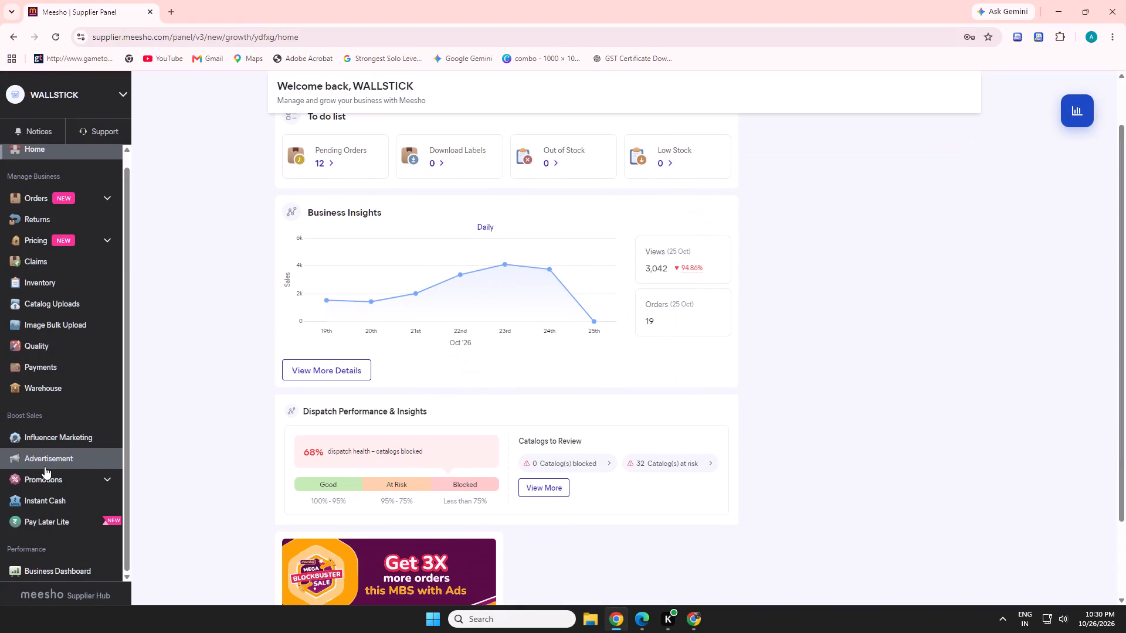
pyautogui.click(45, 467)
pyautogui.scroll(-6, 639, 175)
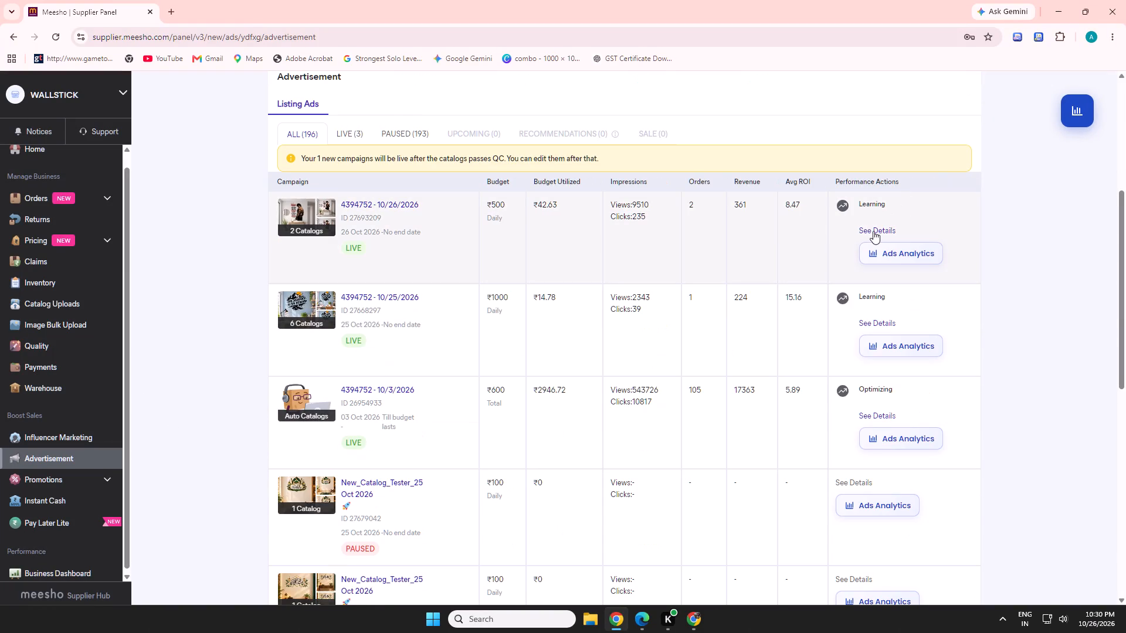
pyautogui.click(873, 231)
pyautogui.scroll(-4, 466, 87)
pyautogui.scroll(-2, 679, 257)
pyautogui.scroll(-3, 778, 330)
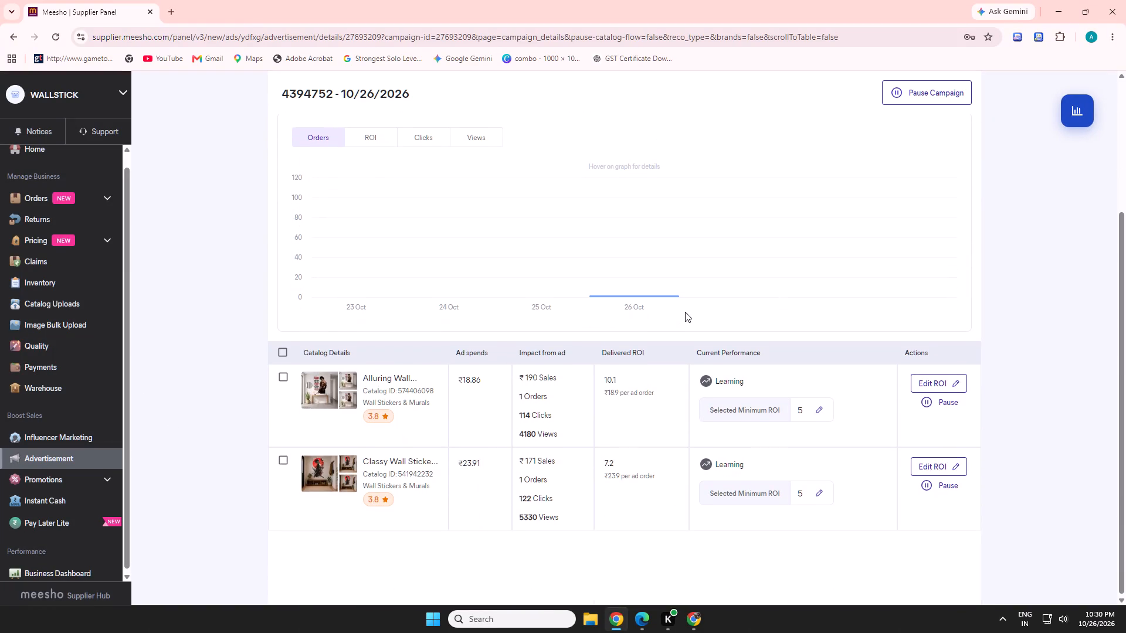
pyautogui.scroll(-1, 796, 413)
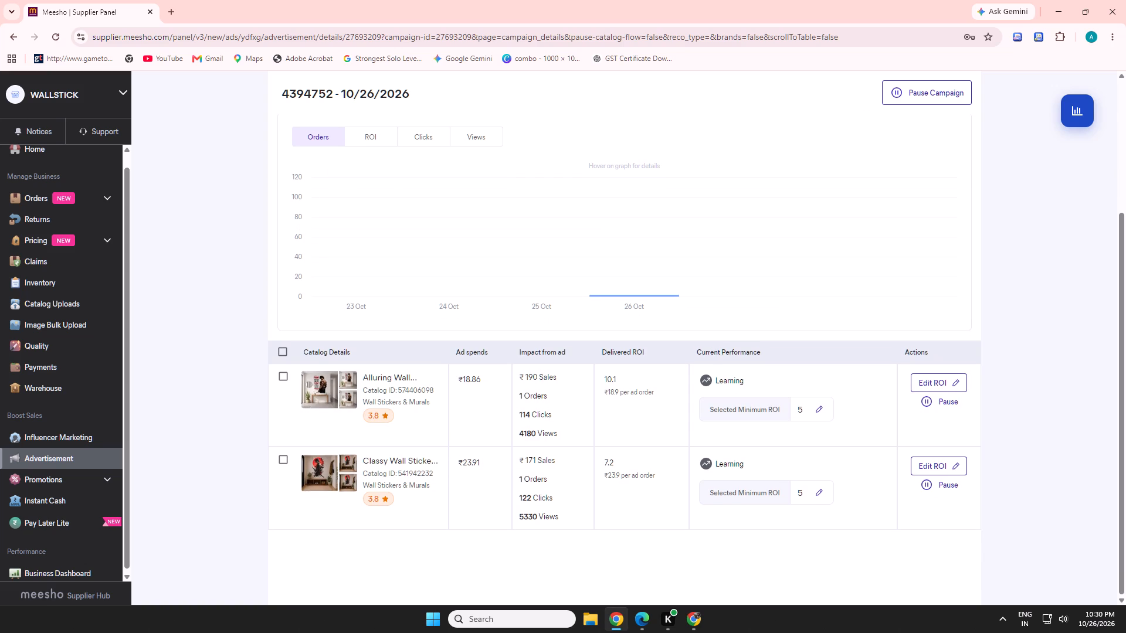
pyautogui.scroll(1, 752, 414)
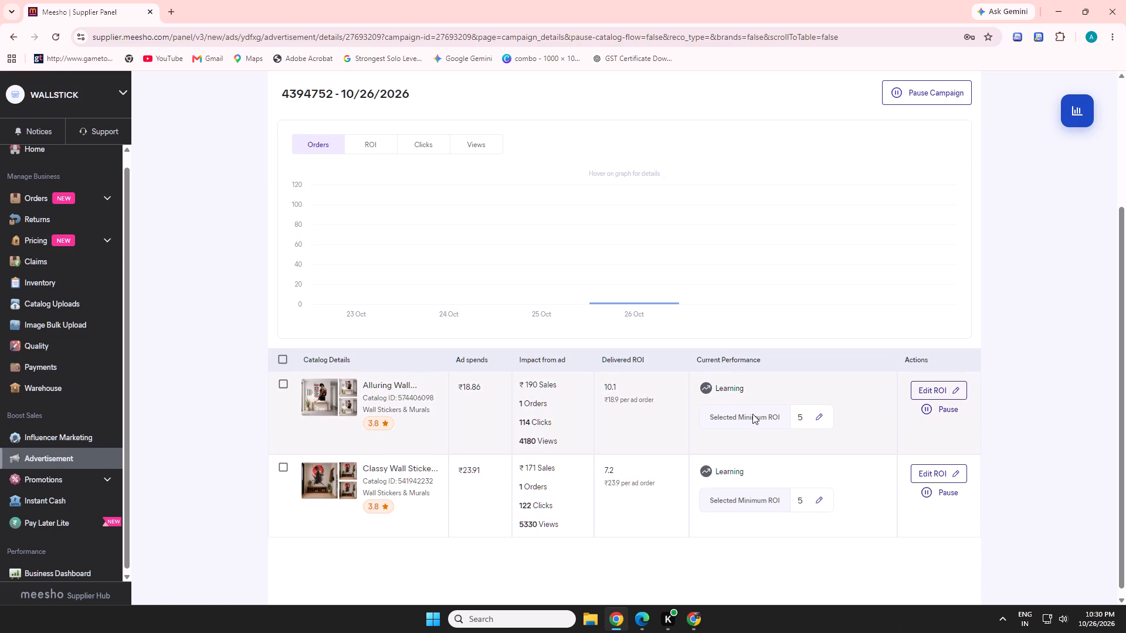
pyautogui.scroll(8, 752, 414)
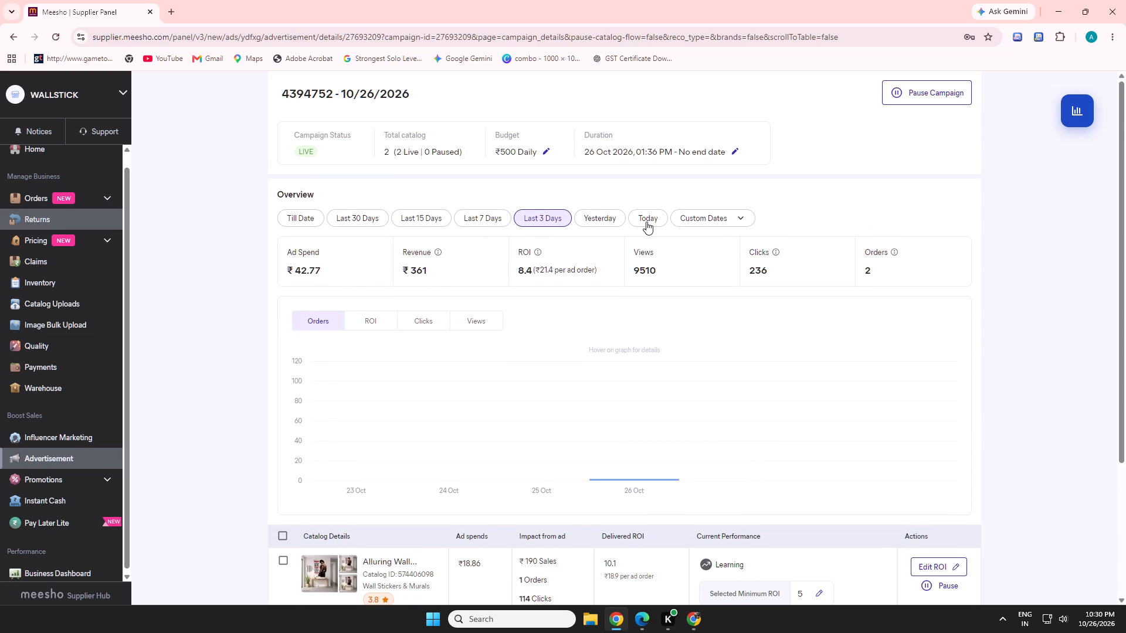
# Open the pending orders and review their products, SKU IDs, dispatch dates and ad order tags.
pyautogui.click(49, 155)
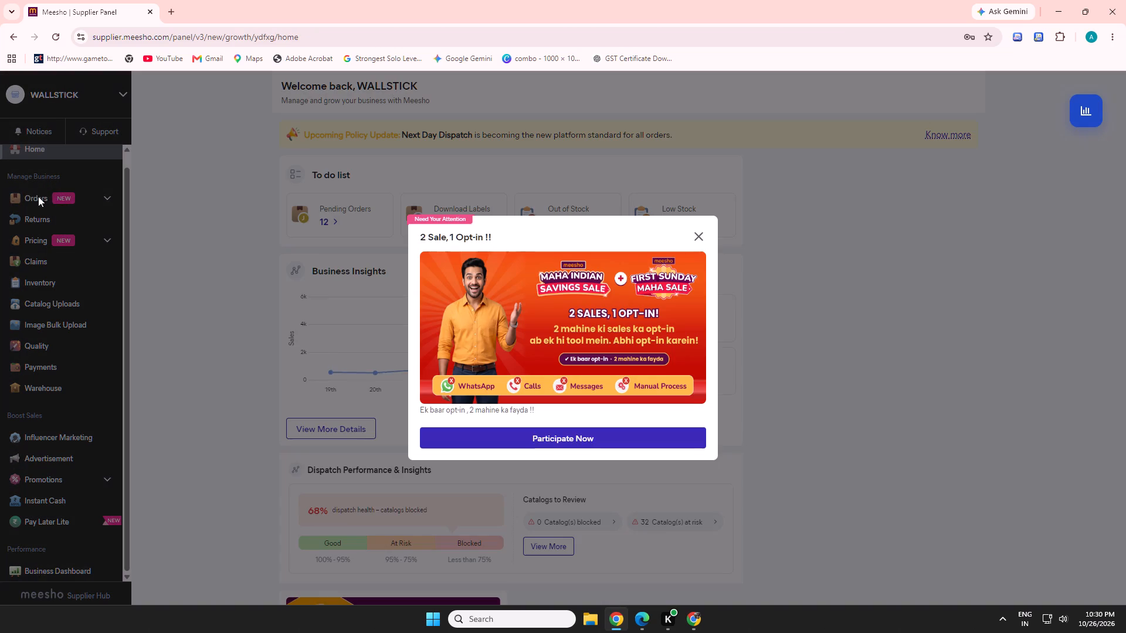
pyautogui.click(38, 196)
pyautogui.click(698, 240)
pyautogui.click(306, 214)
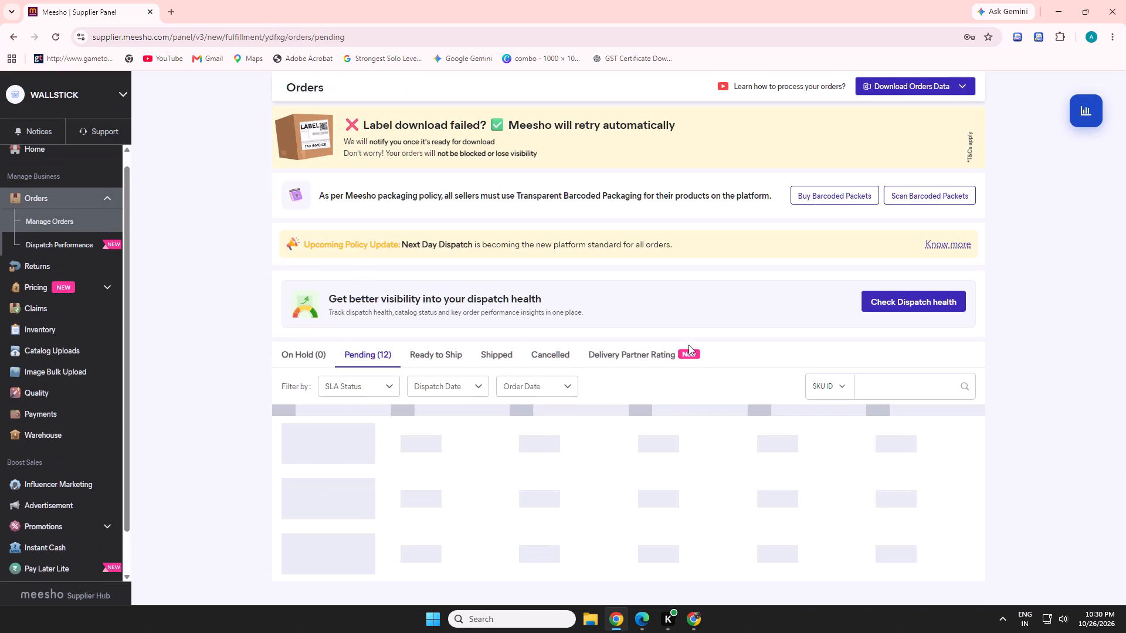
pyautogui.scroll(-6, 691, 371)
pyautogui.scroll(-2, 505, 341)
pyautogui.scroll(-3, 728, 400)
pyautogui.scroll(-3, 758, 261)
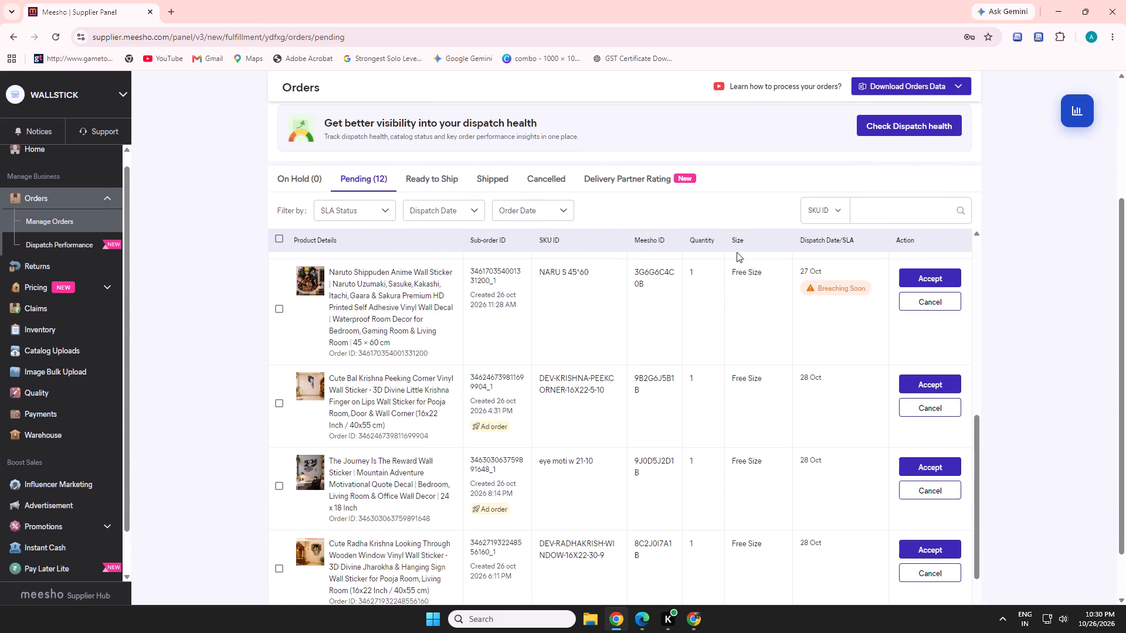
pyautogui.scroll(3, 655, 303)
pyautogui.scroll(1, 609, 321)
pyautogui.scroll(-1, 565, 393)
pyautogui.scroll(2, 584, 322)
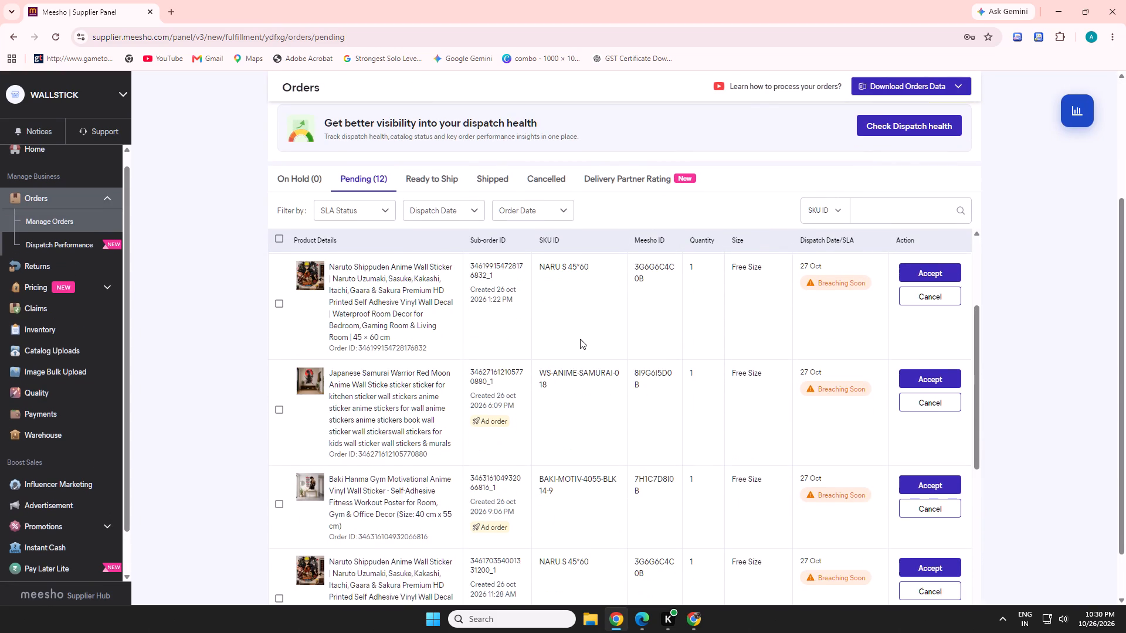
pyautogui.scroll(-1, 585, 411)
pyautogui.scroll(-1, 677, 369)
pyautogui.scroll(2, 555, 350)
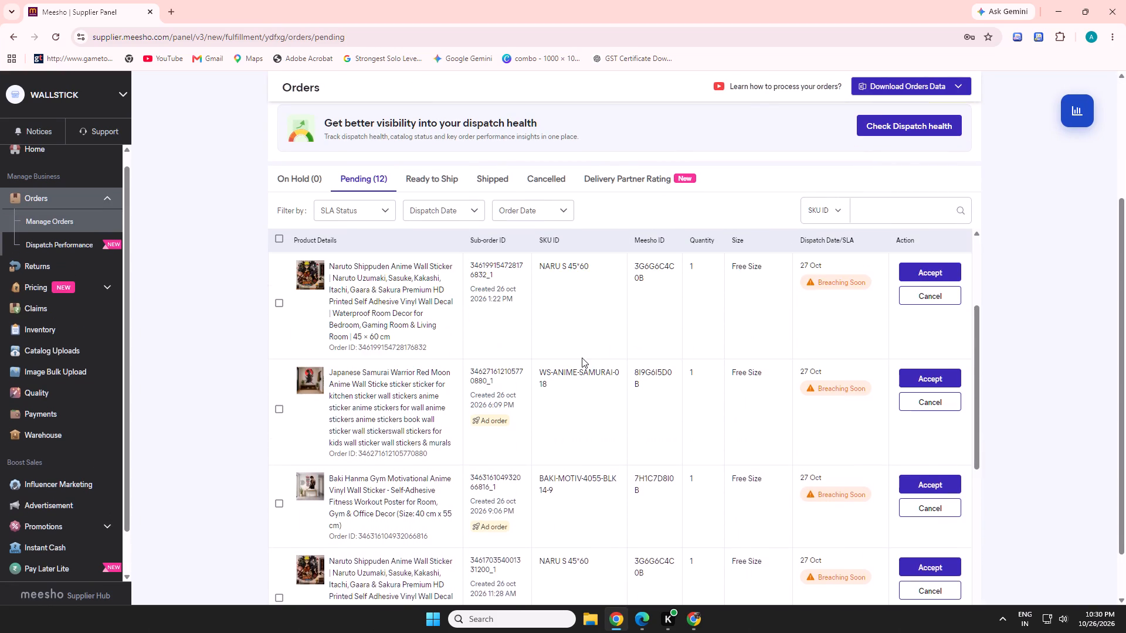
pyautogui.scroll(-1, 590, 370)
pyautogui.scroll(-4, 754, 304)
pyautogui.scroll(-14, 840, 441)
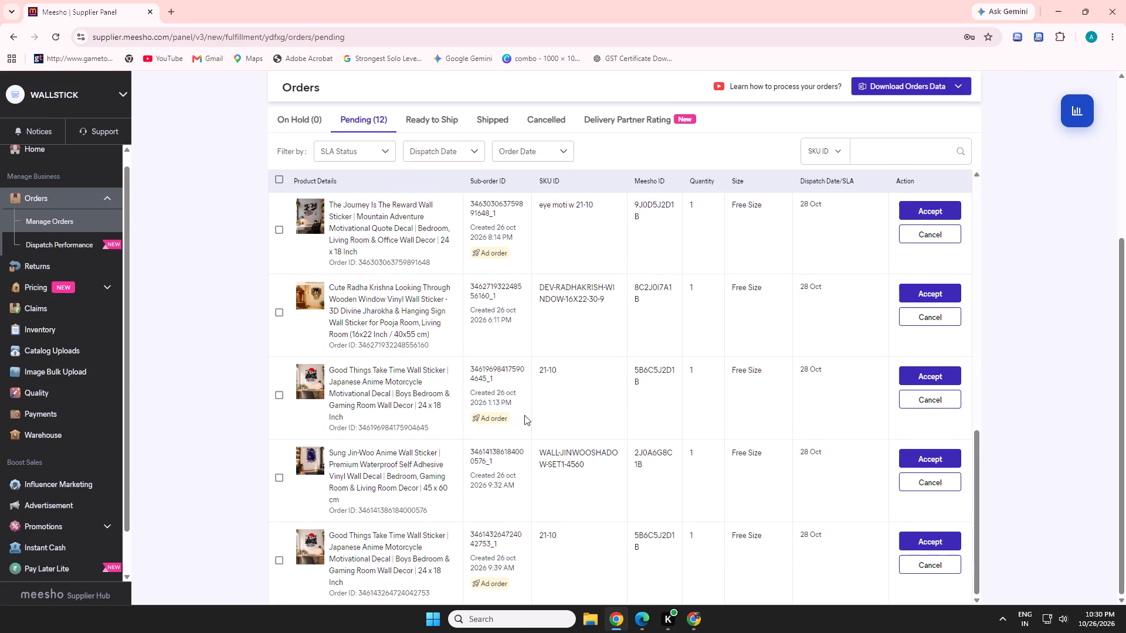
pyautogui.scroll(-1, 524, 415)
pyautogui.scroll(3, 498, 392)
pyautogui.scroll(-2, 471, 439)
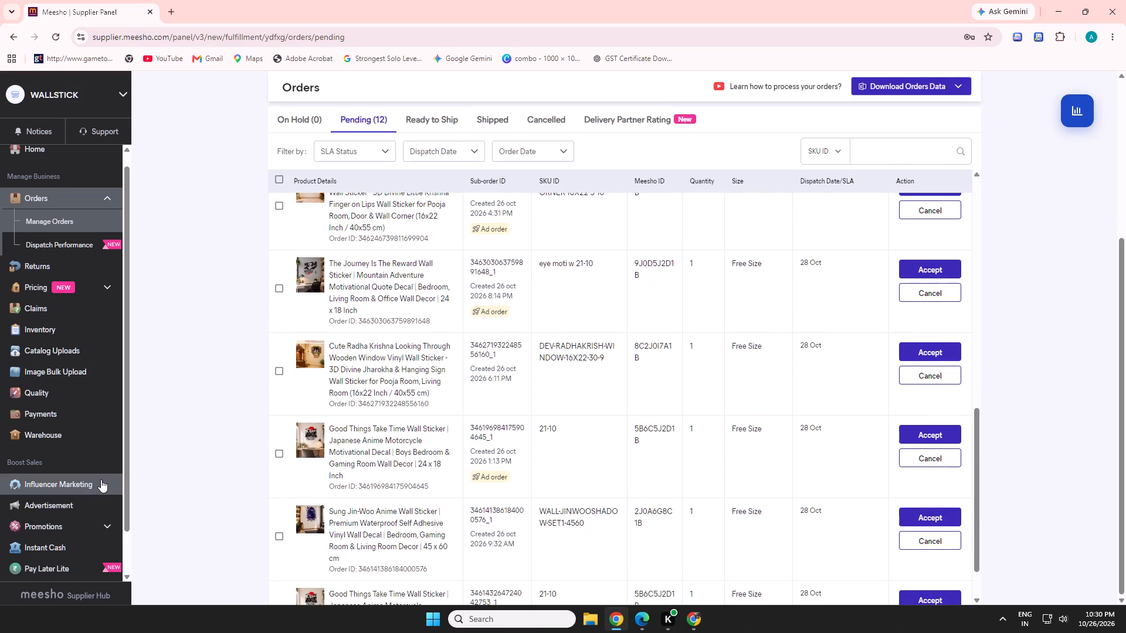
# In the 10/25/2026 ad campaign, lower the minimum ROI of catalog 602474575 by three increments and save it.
pyautogui.click(92, 511)
pyautogui.scroll(-1, 410, 411)
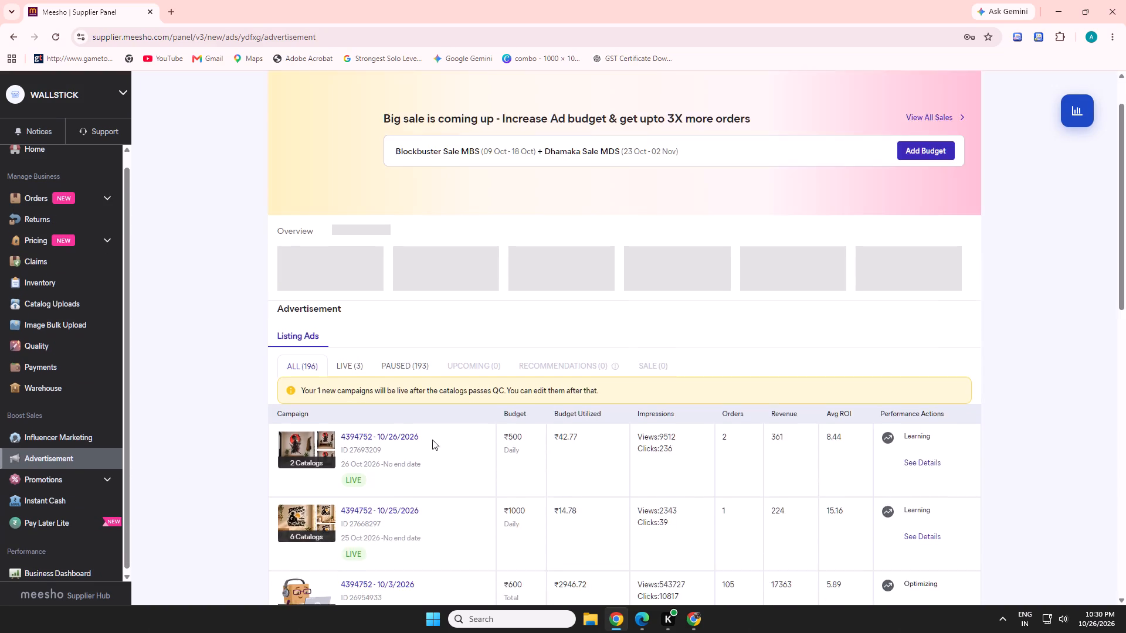
pyautogui.scroll(-4, 432, 458)
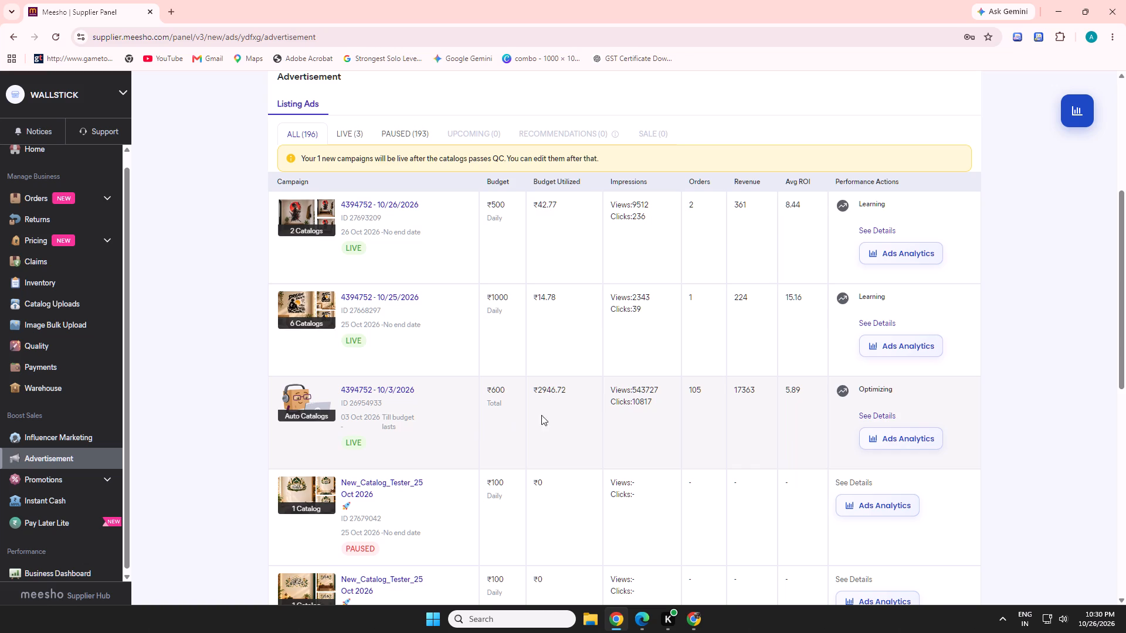
pyautogui.click(869, 328)
pyautogui.scroll(-3, 683, 317)
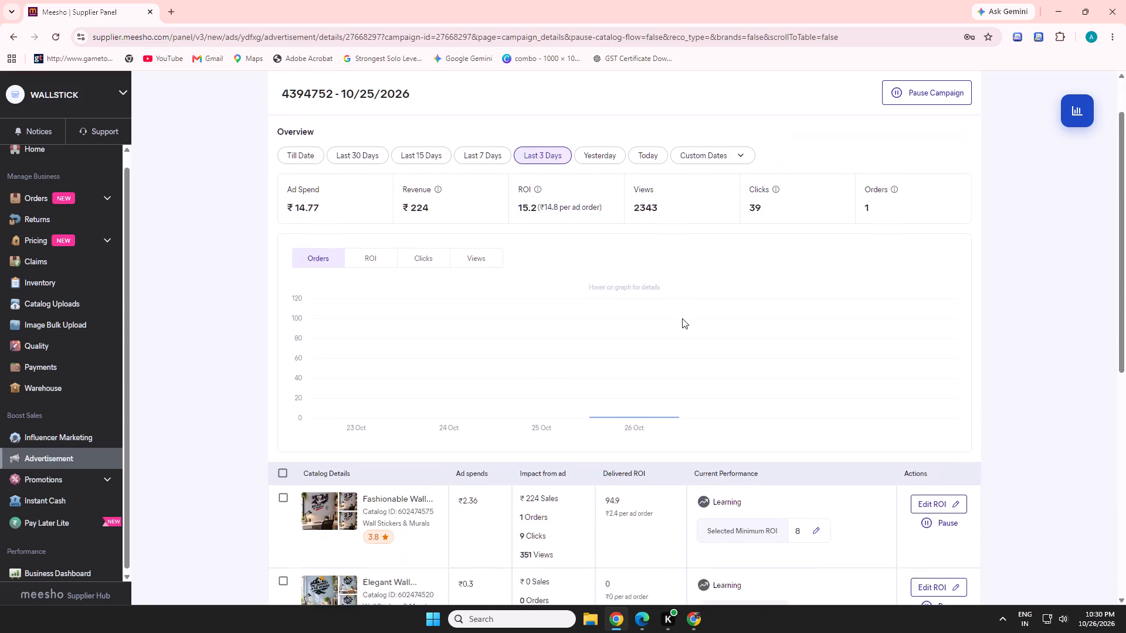
pyautogui.scroll(-8, 682, 318)
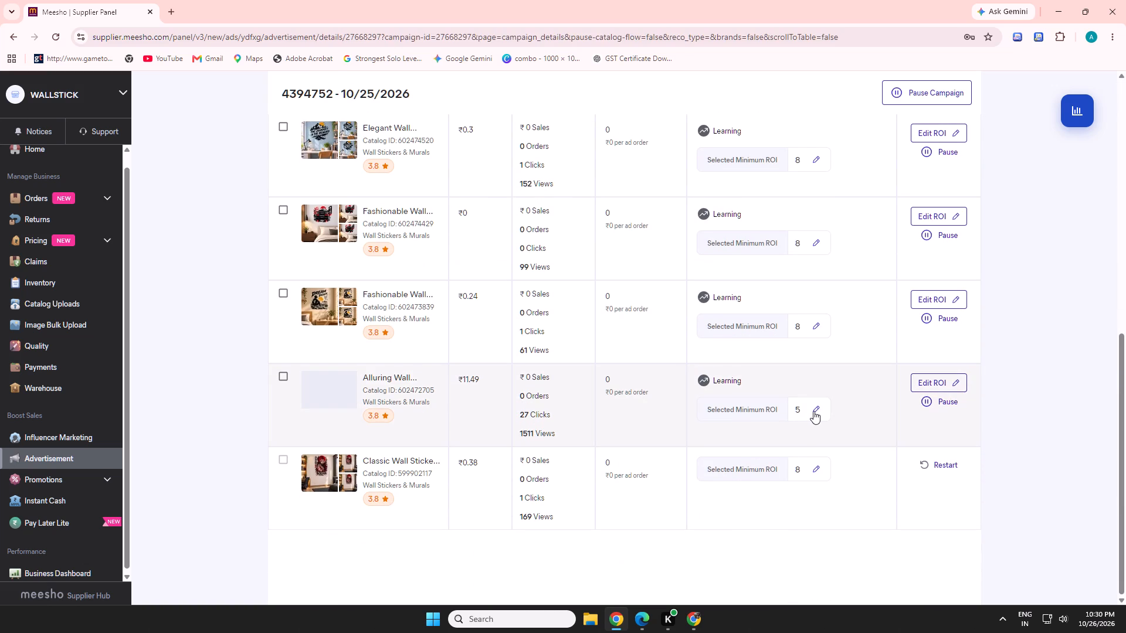
pyautogui.scroll(1, 813, 411)
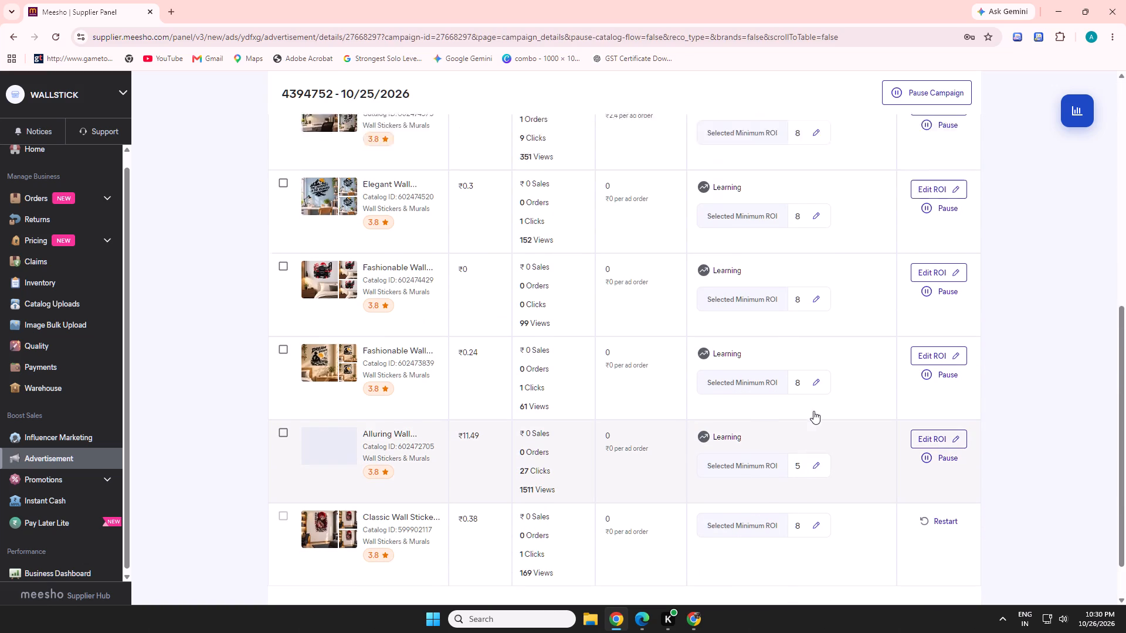
pyautogui.scroll(1, 616, 373)
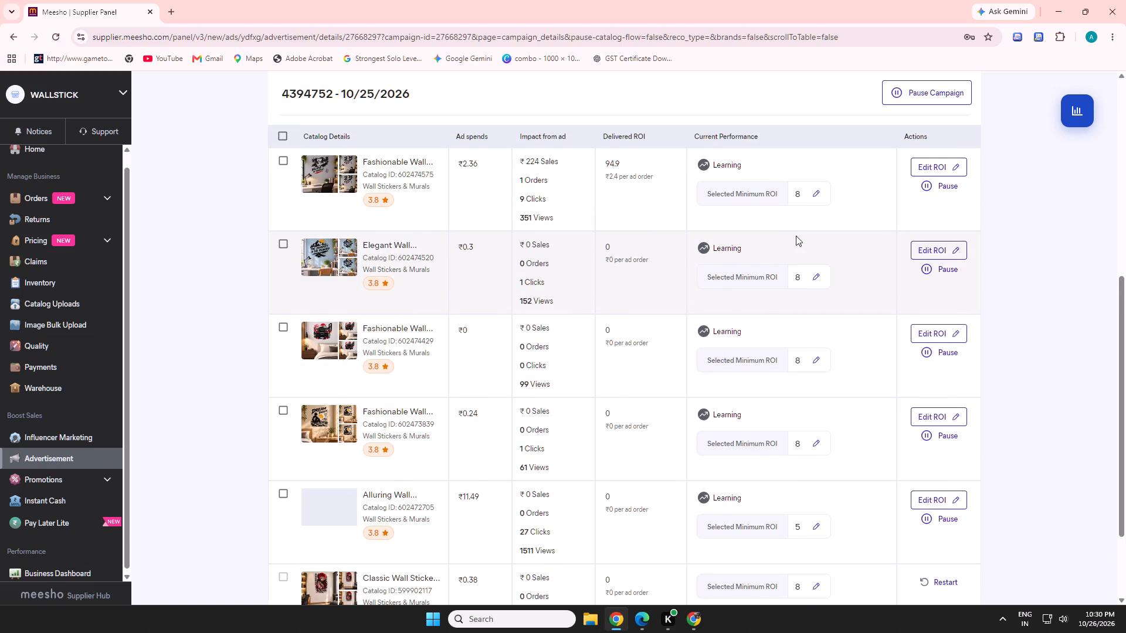
pyautogui.click(816, 198)
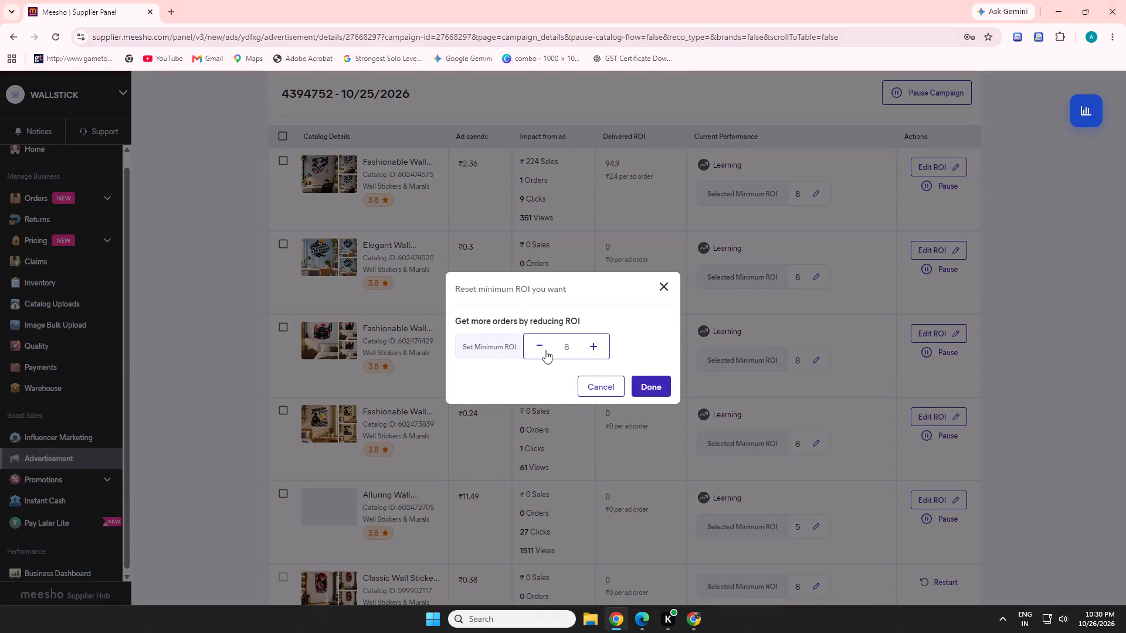
pyautogui.tripleClick(545, 350)
pyautogui.click(656, 386)
pyautogui.click(1071, 392)
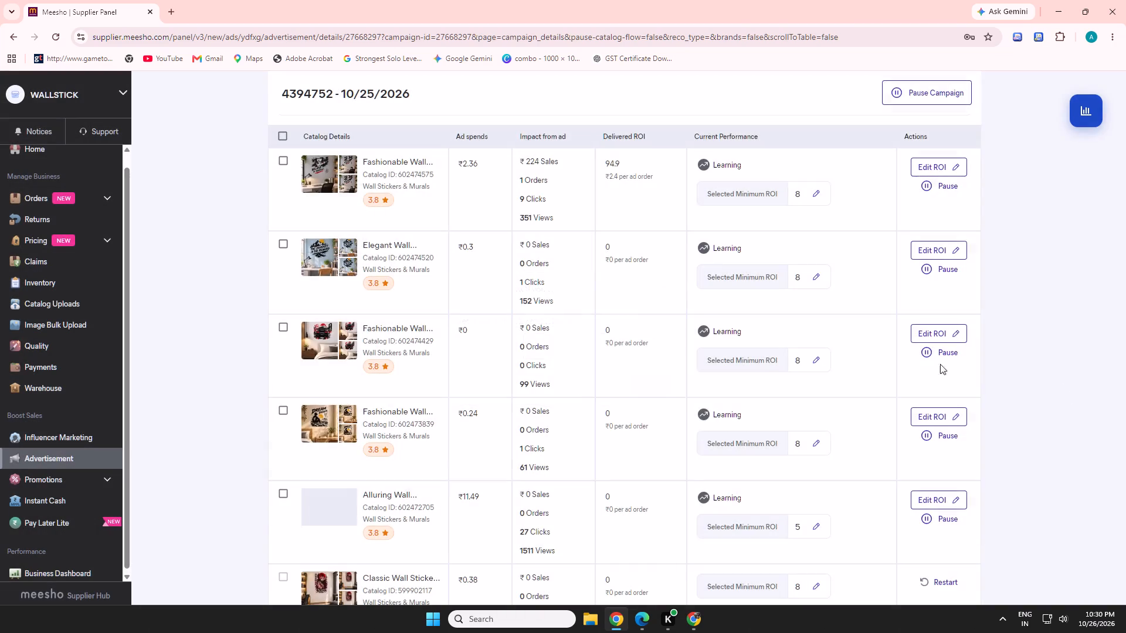
# Open the details of the 10/3/2026 auto-catalog campaign and examine its performance for today only.
pyautogui.click(65, 455)
pyautogui.scroll(-7, 730, 210)
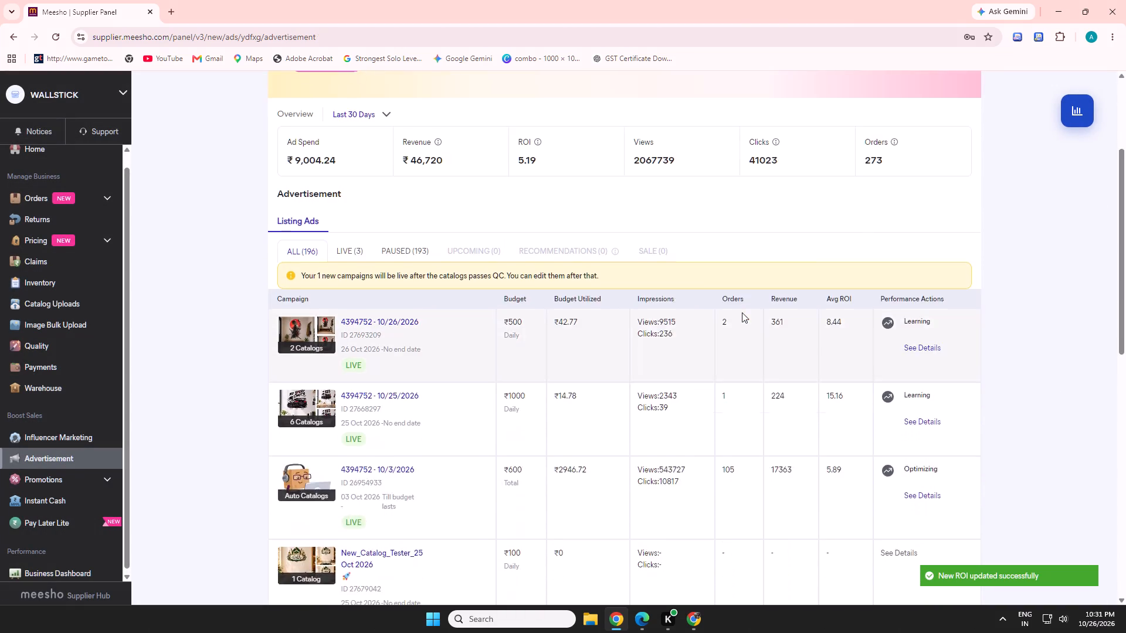
pyautogui.scroll(-2, 1113, 452)
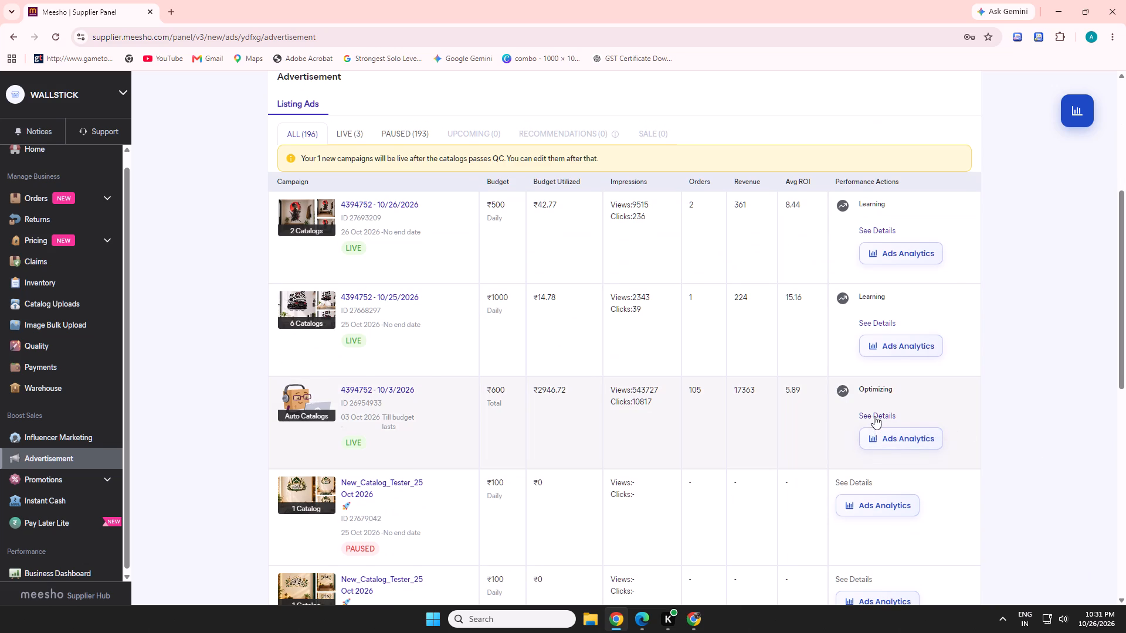
pyautogui.click(874, 416)
pyautogui.scroll(-3, 514, 320)
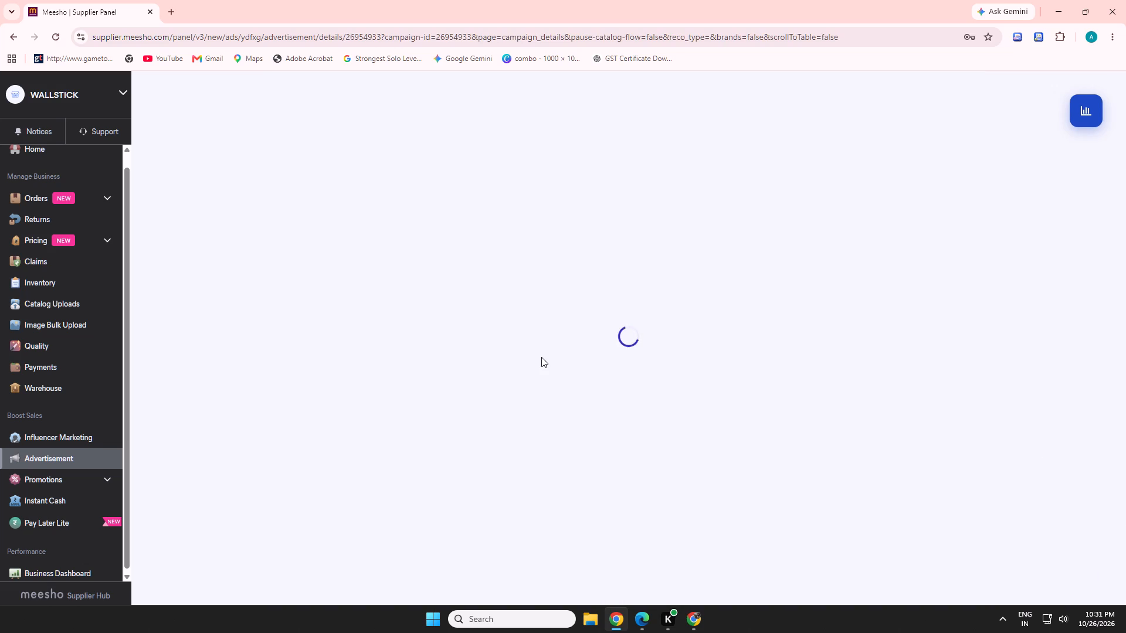
pyautogui.scroll(-1, 555, 371)
pyautogui.click(641, 157)
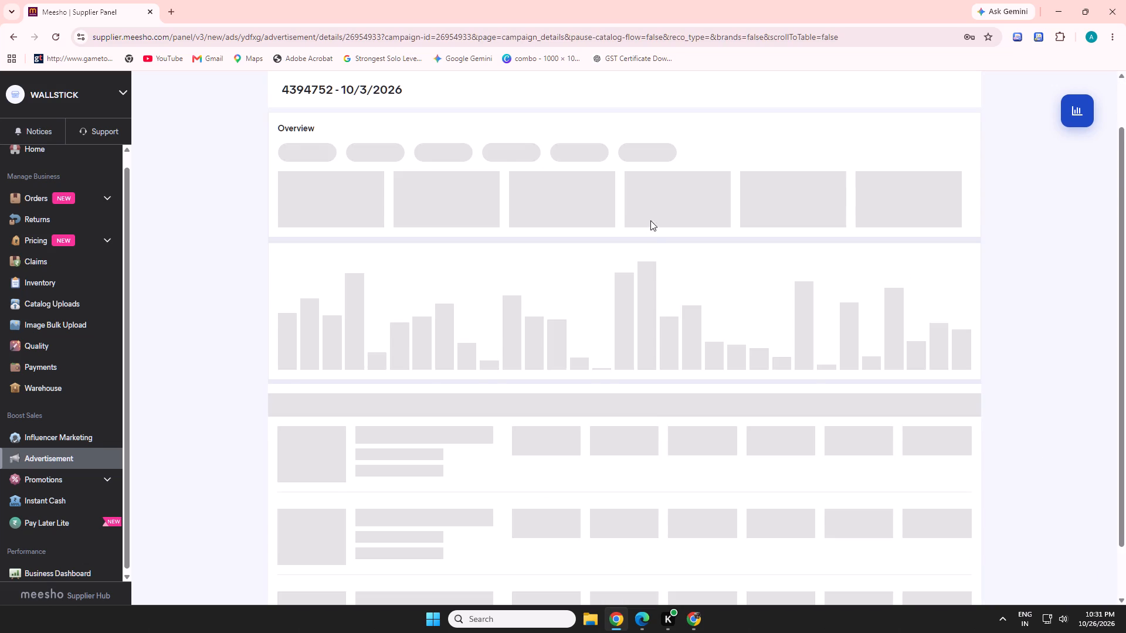
pyautogui.scroll(-3, 650, 237)
pyautogui.scroll(-14, 513, 267)
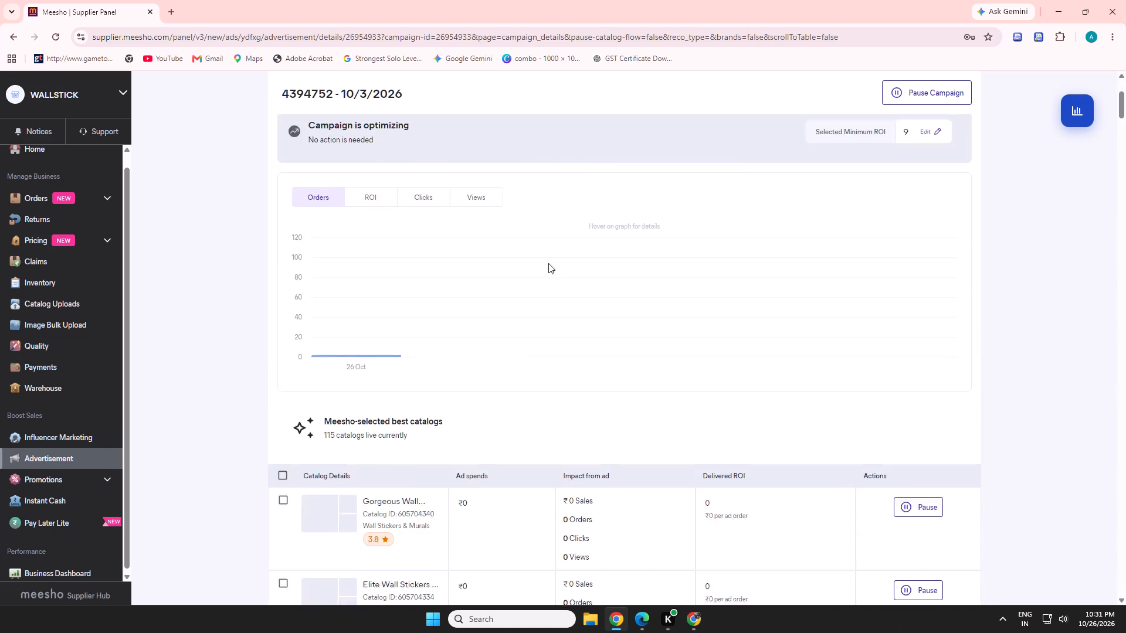
pyautogui.scroll(-3, 548, 263)
pyautogui.scroll(-1, 274, 283)
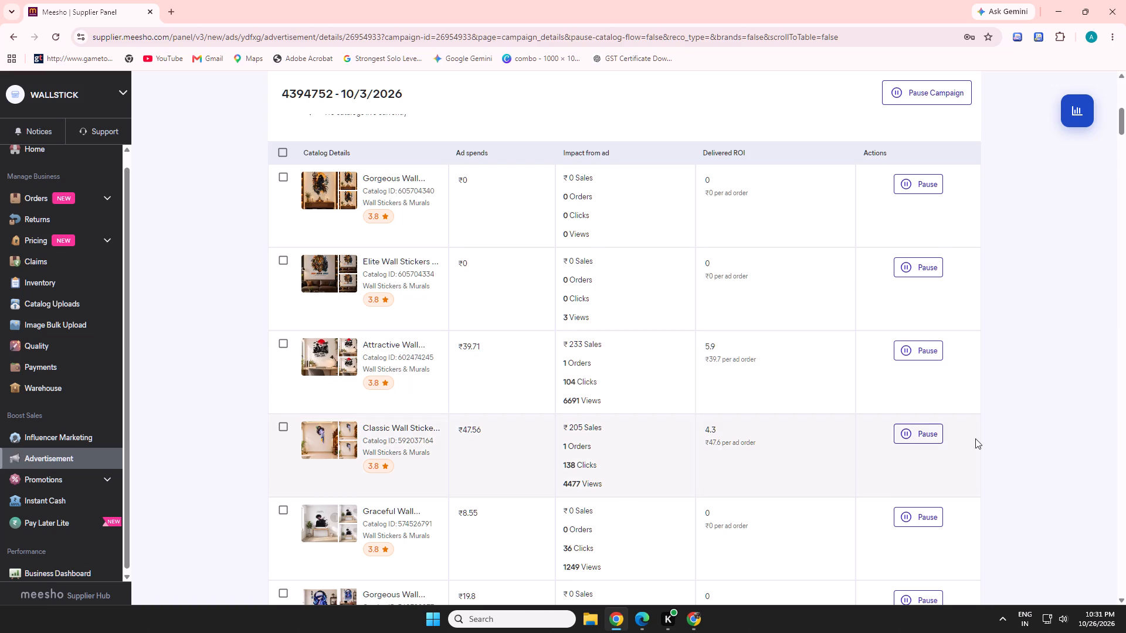
# Look through the whole catalog list of the 10/3/2026 campaign, including paused catalogs, checking ad spends, orders and delivered ROI.
pyautogui.scroll(-9, 918, 513)
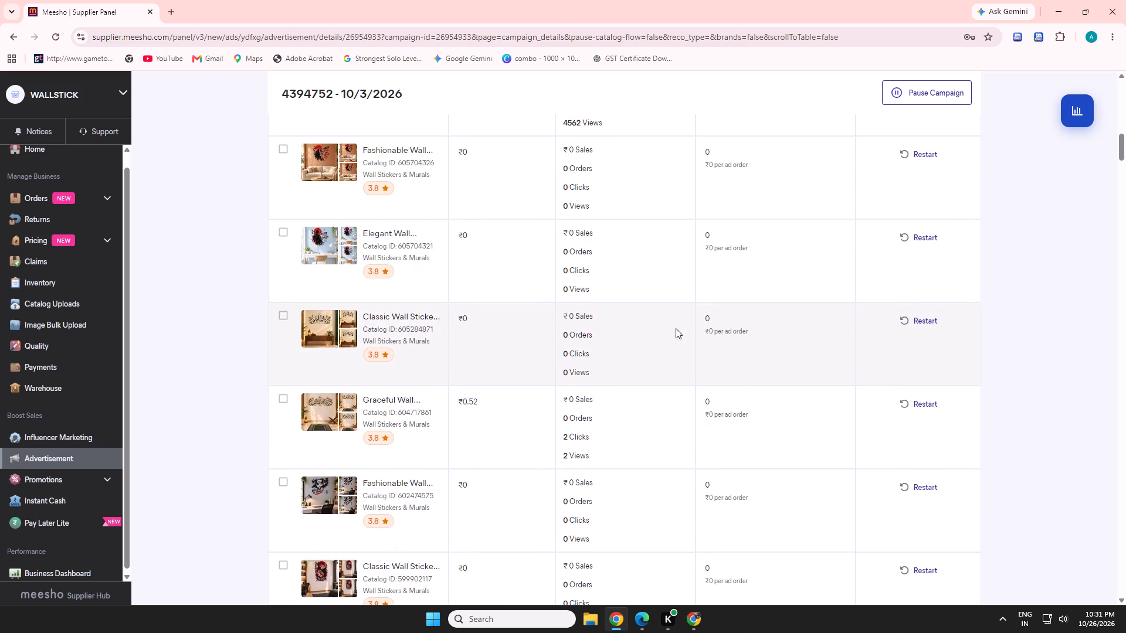
pyautogui.scroll(-3, 676, 328)
pyautogui.scroll(3, 676, 336)
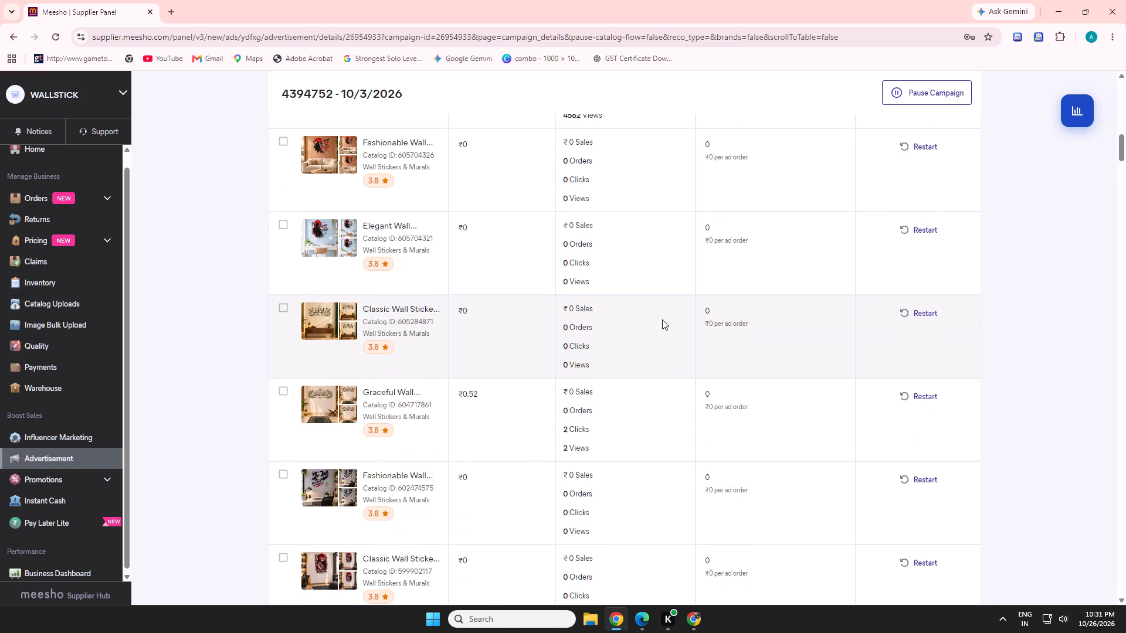
pyautogui.press('space')
pyautogui.press('space')
pyautogui.press('space')
pyautogui.press('space')
pyautogui.press('space')
pyautogui.press('space')
pyautogui.press('space')
pyautogui.press('space')
pyautogui.press('space')
pyautogui.press('space')
pyautogui.press('space')
pyautogui.press('space')
pyautogui.press('space')
pyautogui.press('space')
pyautogui.press('space')
pyautogui.press('space')
pyautogui.press('space')
pyautogui.press('space')
pyautogui.press('space')
pyautogui.press('space')
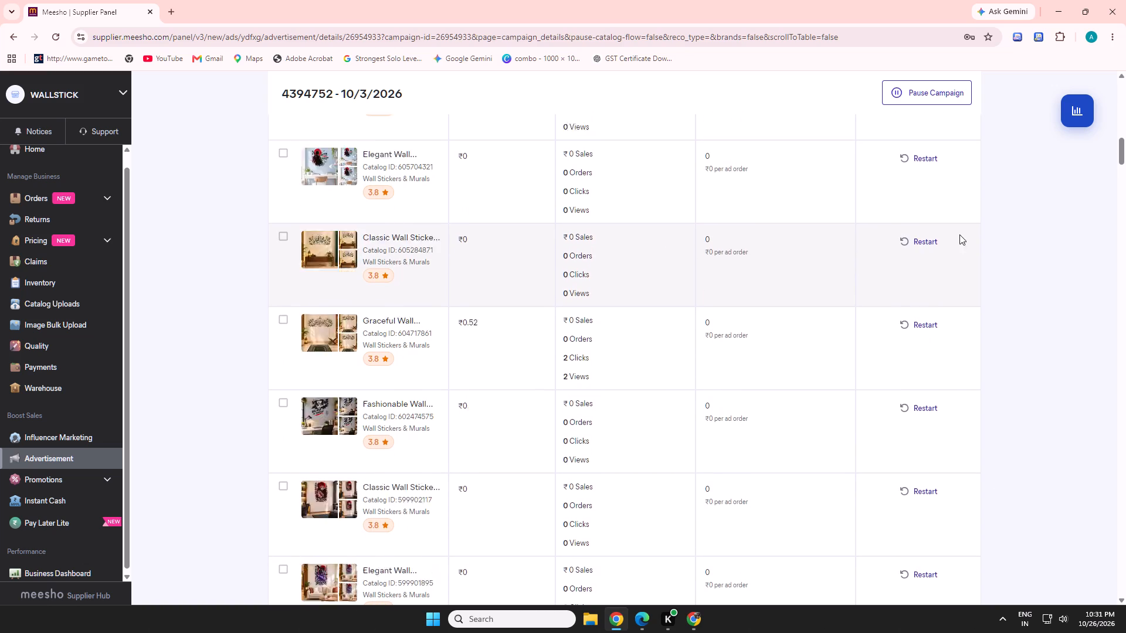
pyautogui.scroll(-1, 967, 251)
pyautogui.scroll(9, 794, 270)
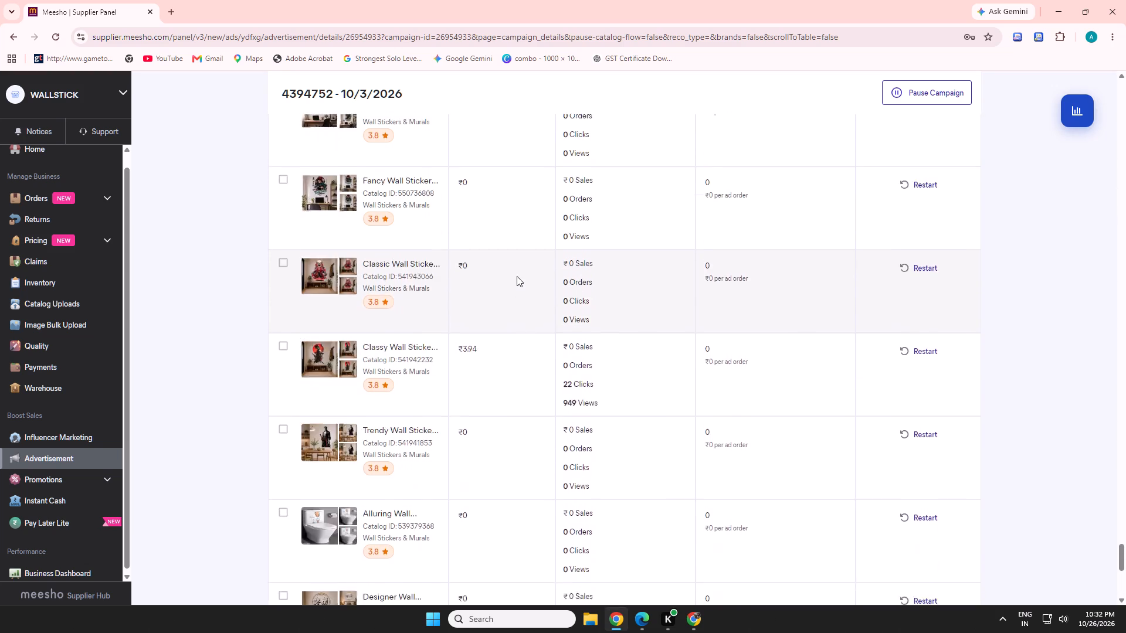
pyautogui.scroll(20, 517, 276)
pyautogui.scroll(6, 517, 276)
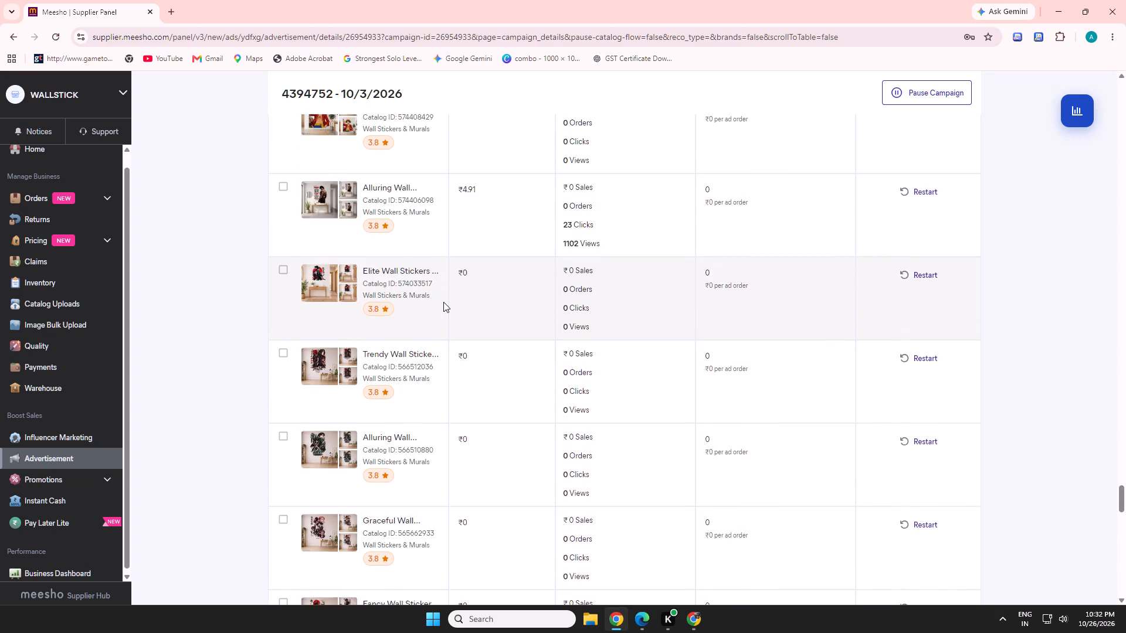
pyautogui.scroll(20, 443, 302)
pyautogui.scroll(6, 443, 302)
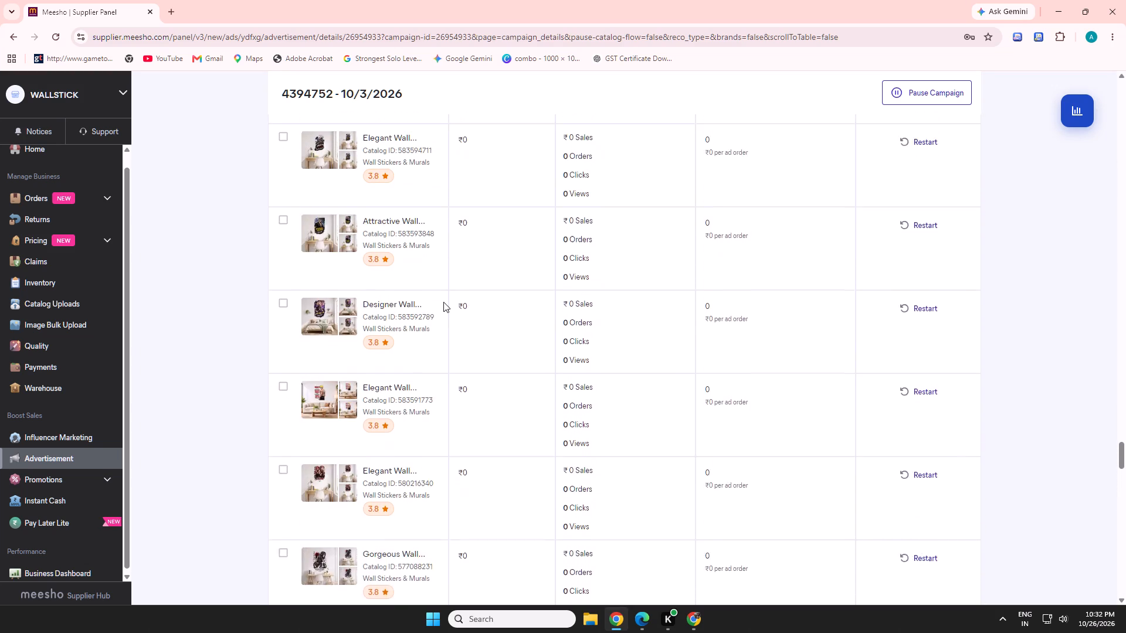
pyautogui.scroll(20, 443, 302)
pyautogui.scroll(6, 443, 302)
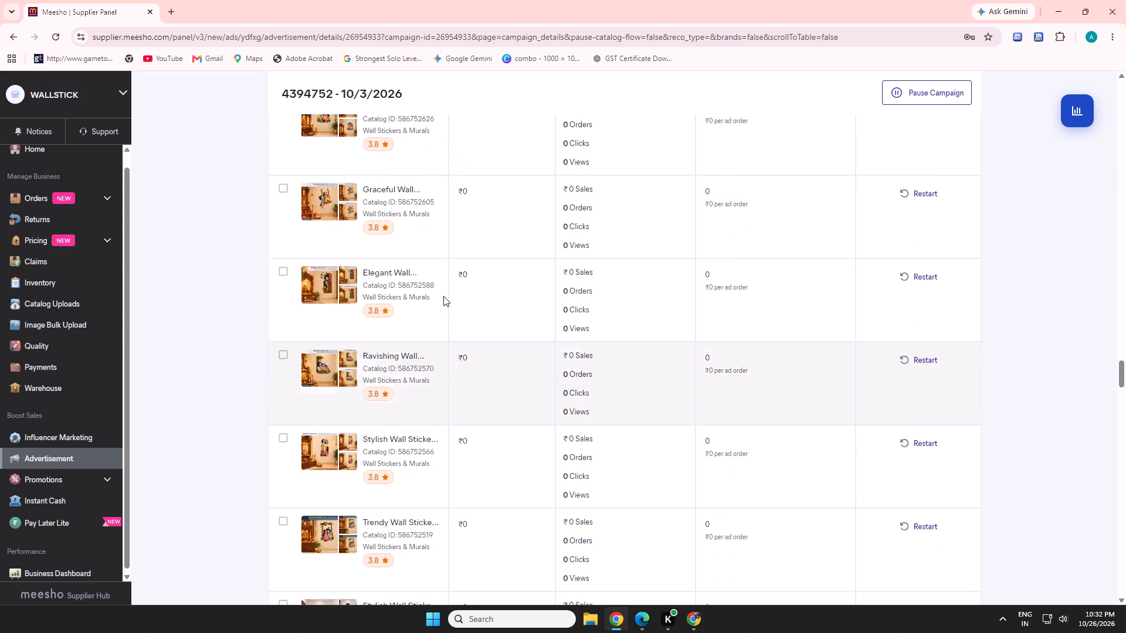
pyautogui.scroll(20, 443, 296)
pyautogui.scroll(5, 443, 296)
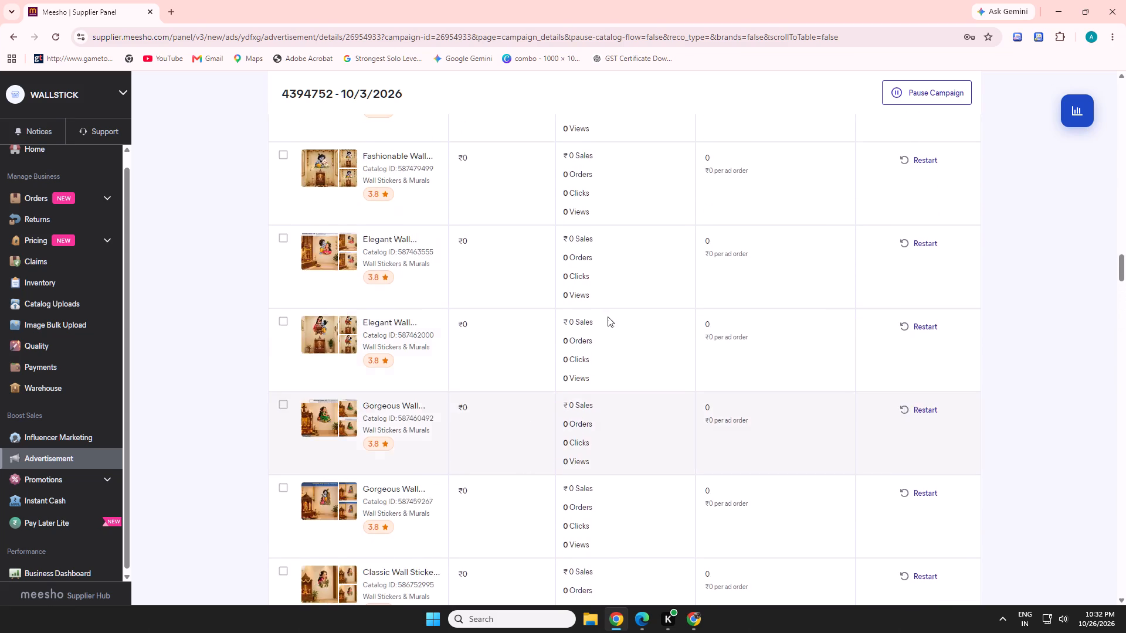
pyautogui.scroll(18, 608, 316)
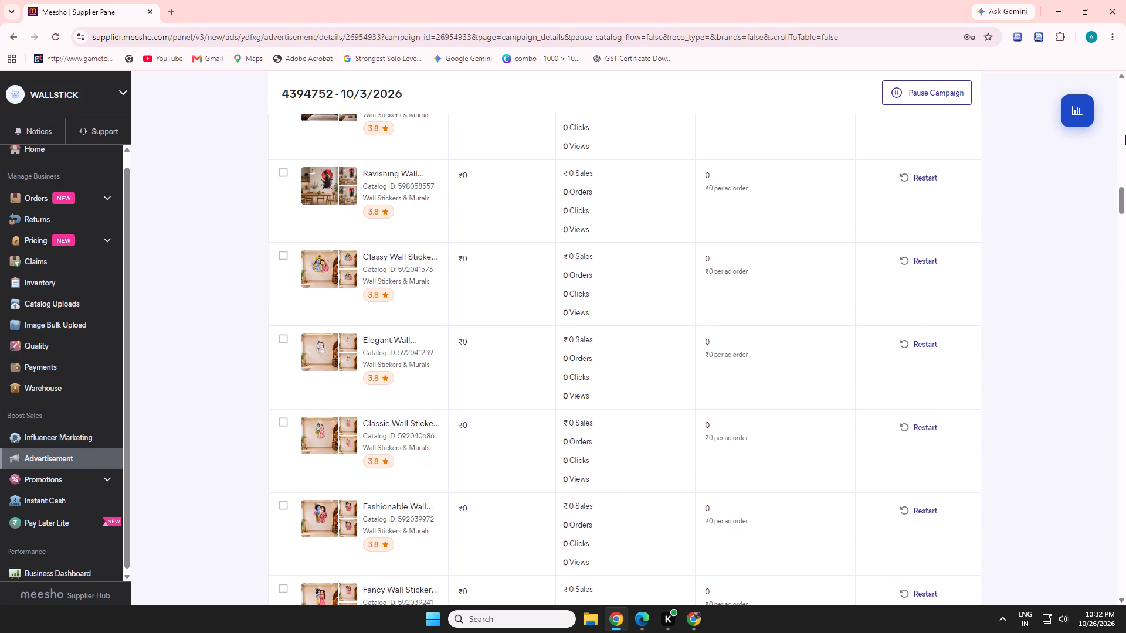
# Return to the live catalogs at the start of the list and examine their ad spends, especially for catalog 592037164.
pyautogui.moveTo(1125, 135); pyautogui.dragTo(1125, 111)
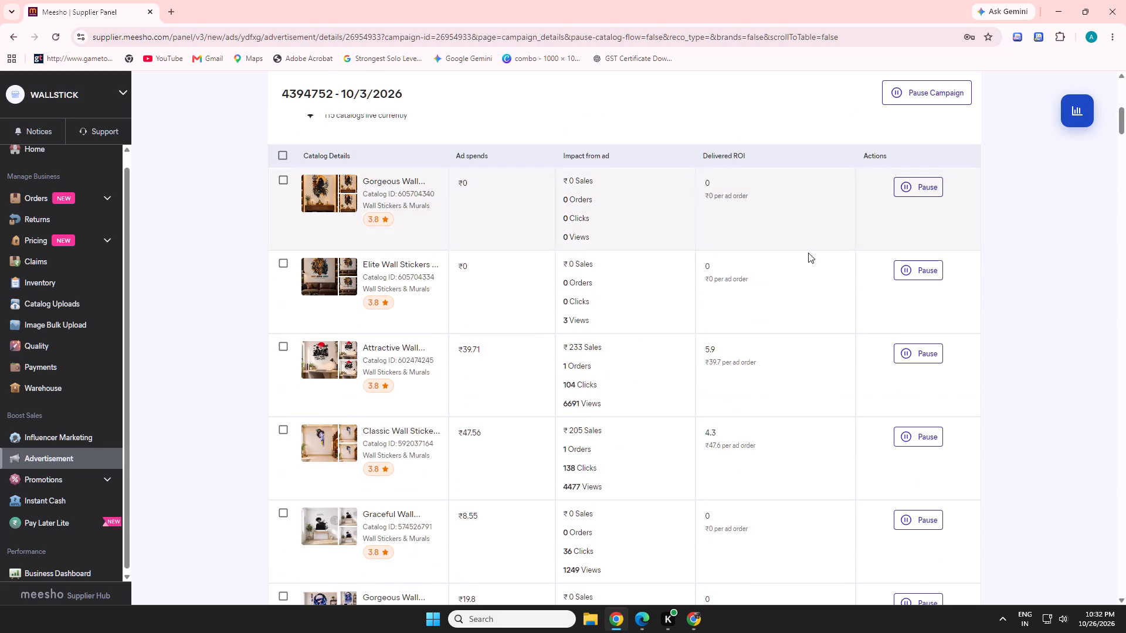
pyautogui.scroll(2, 404, 511)
pyautogui.scroll(-7, 404, 511)
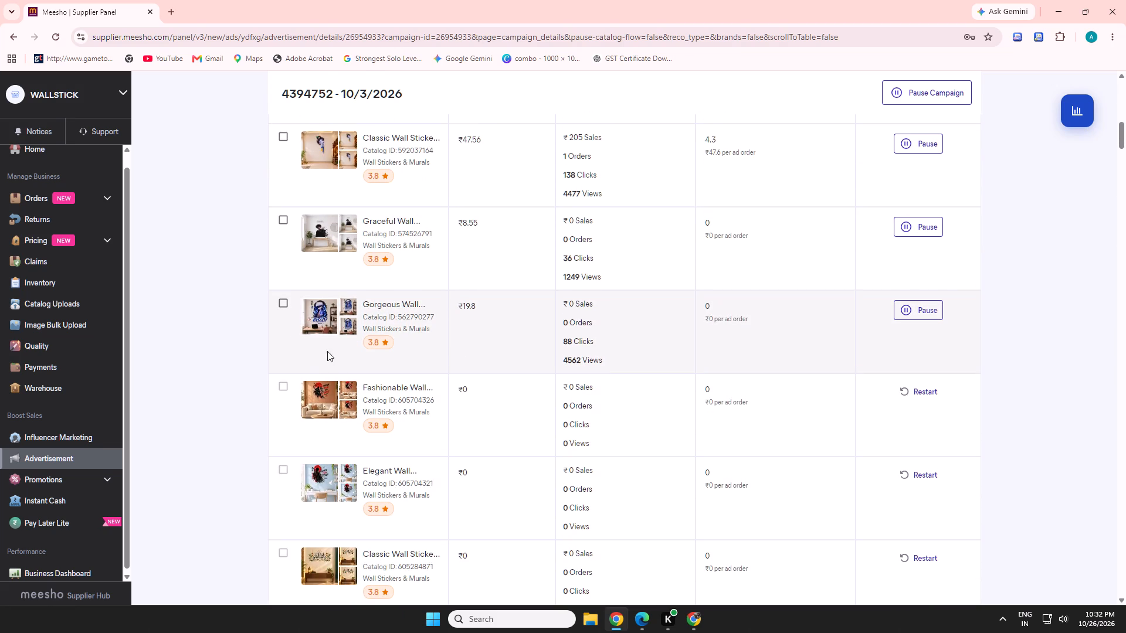
pyautogui.click(284, 306)
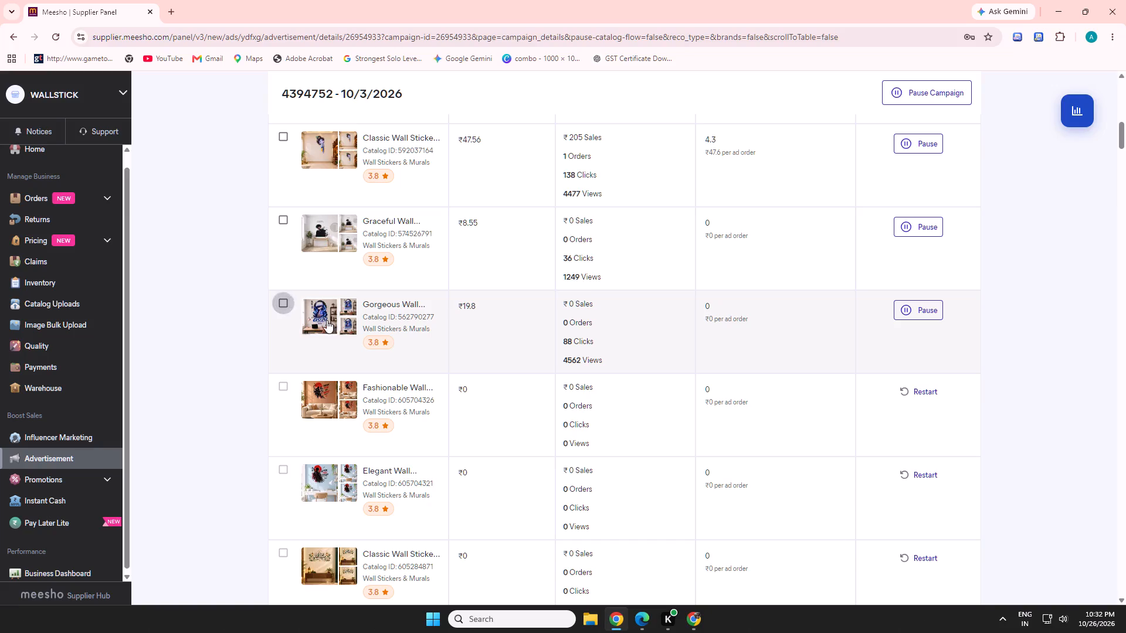
pyautogui.click(286, 304)
pyautogui.scroll(2, 432, 297)
pyautogui.scroll(3, 487, 369)
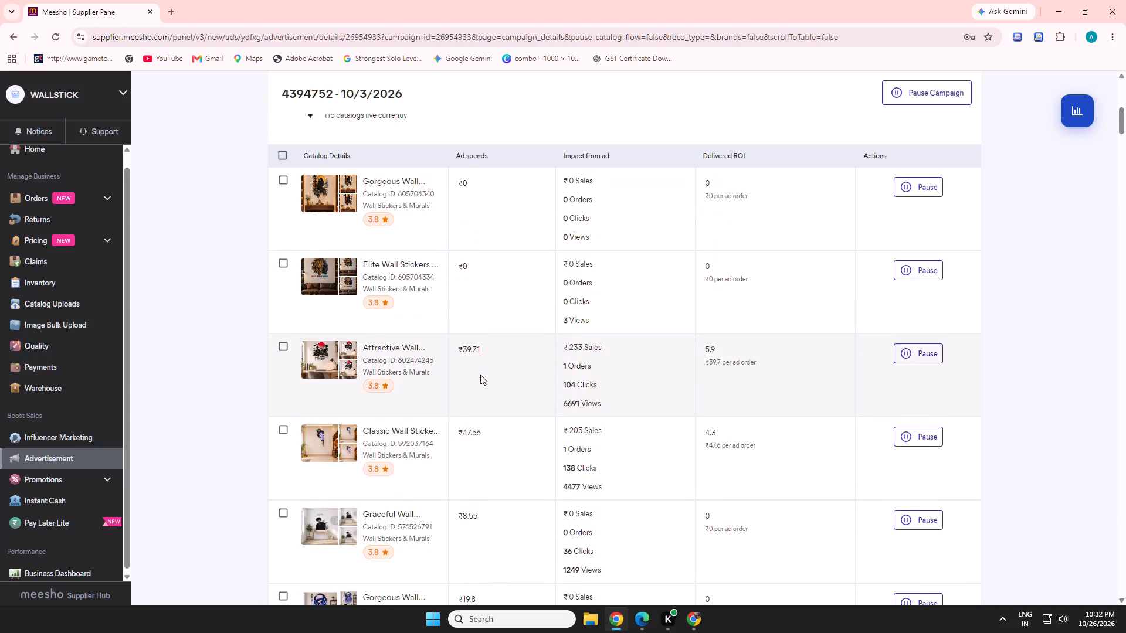
pyautogui.tripleClick(456, 431)
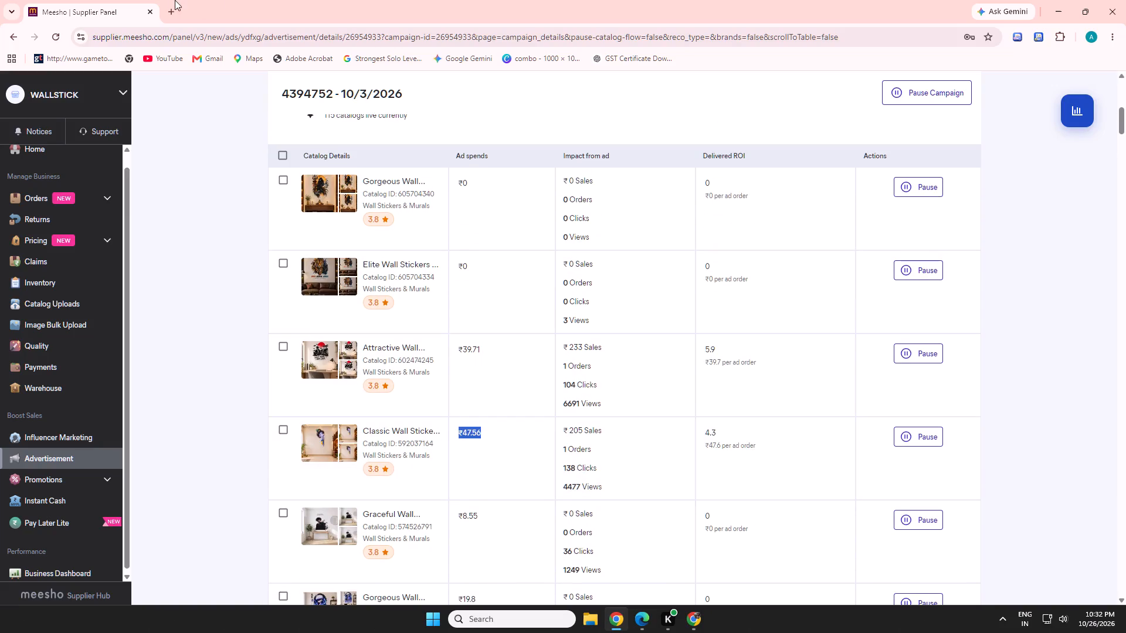
# Open the Meesho supplier panel home page in a second browser tab, keeping the campaign details open.
pyautogui.click(172, 0)
pyautogui.click(246, 42)
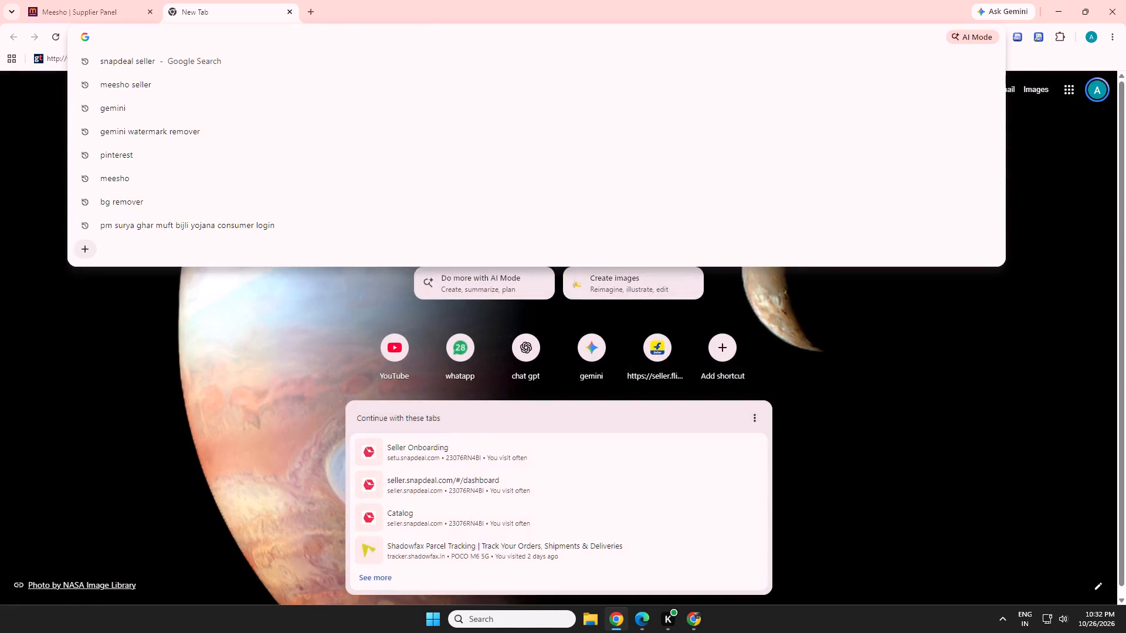
pyautogui.press('m')
pyautogui.click(310, 87)
pyautogui.click(77, 0)
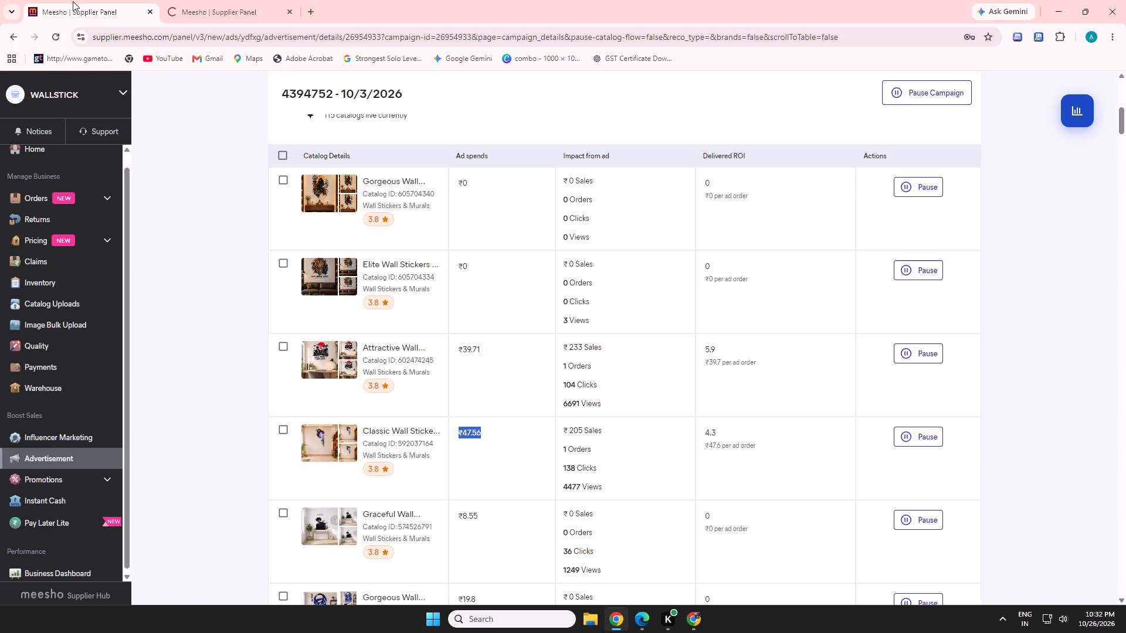
pyautogui.click(219, 0)
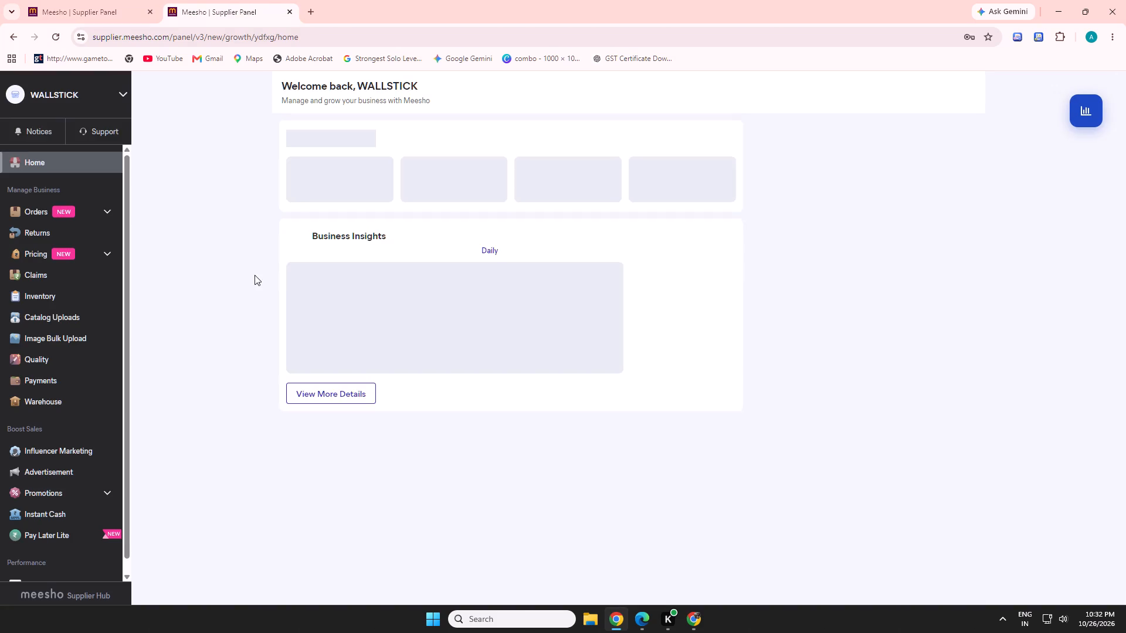
pyautogui.click(692, 236)
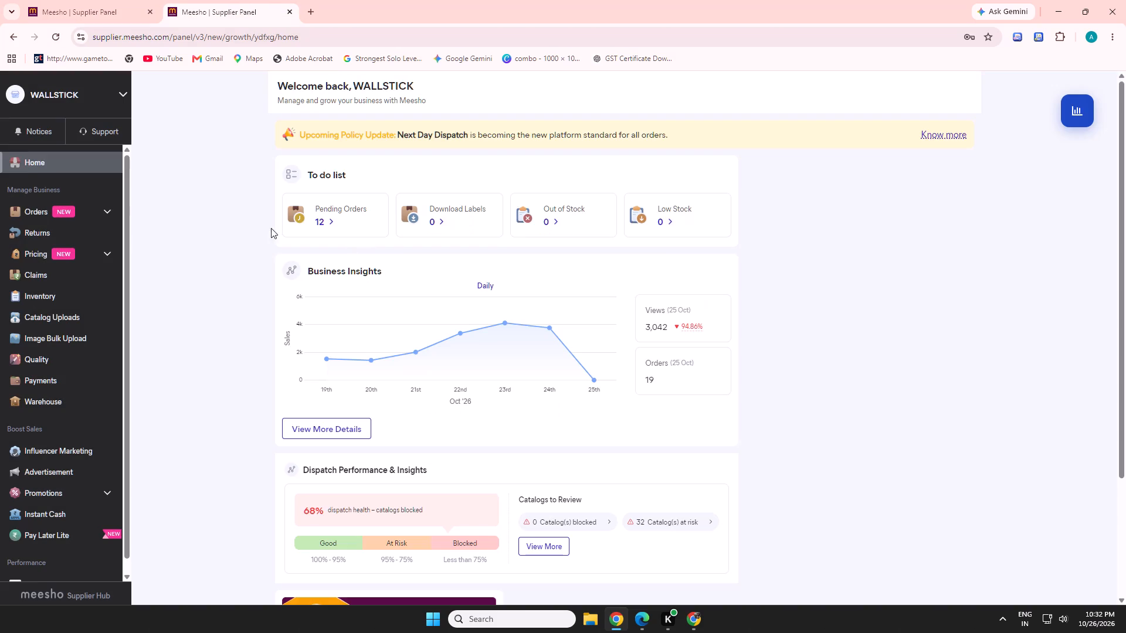
# Open the pending orders and look through their products, SKU IDs and ad order tags.
pyautogui.click(314, 222)
pyautogui.scroll(-3, 531, 326)
pyautogui.scroll(-14, 566, 411)
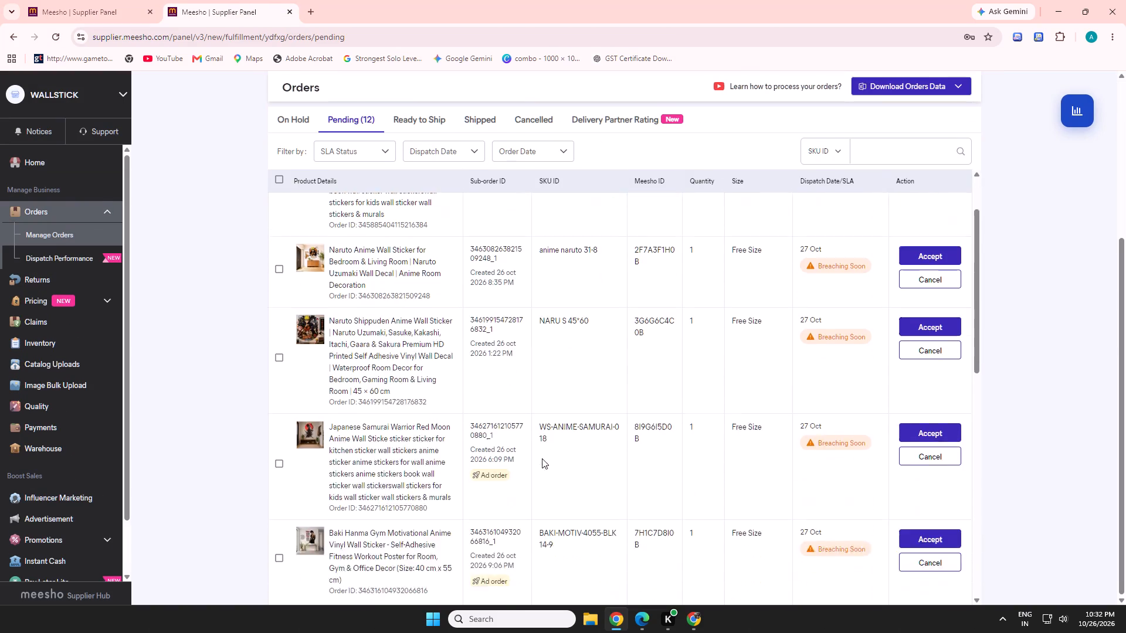
pyautogui.scroll(-9, 534, 422)
pyautogui.scroll(-8, 636, 416)
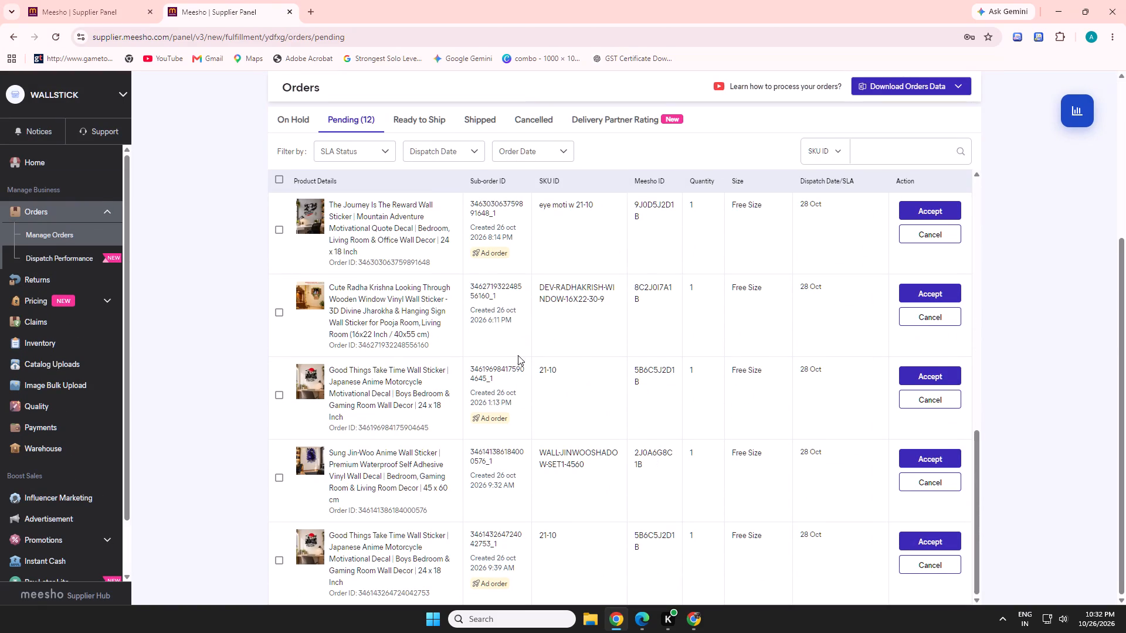
pyautogui.scroll(-2, 541, 324)
pyautogui.scroll(5, 547, 359)
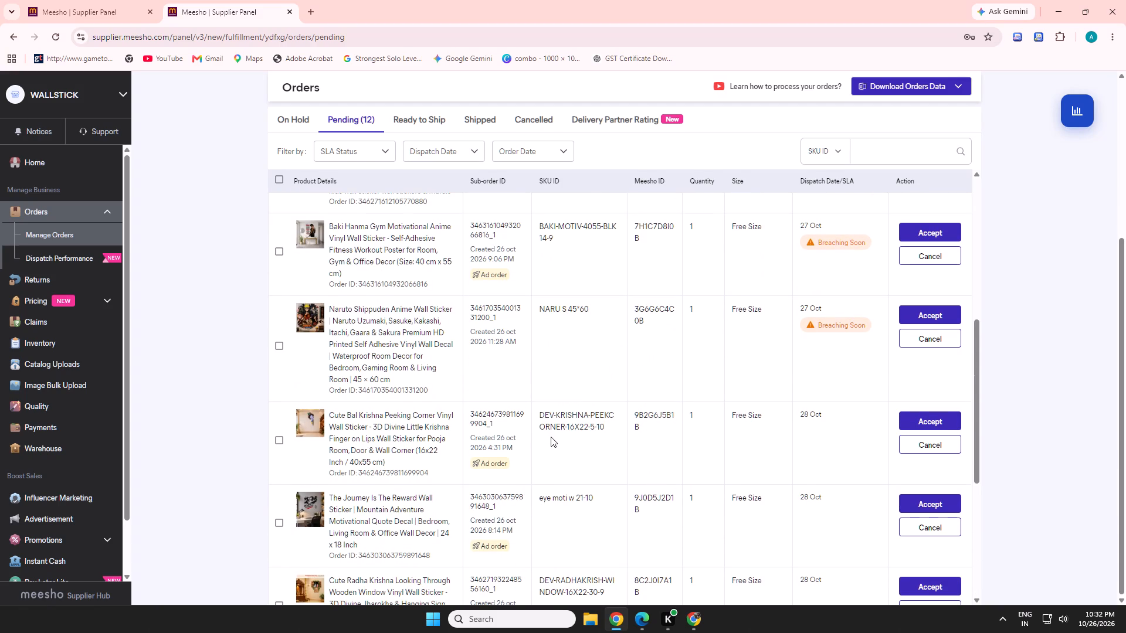
# Search the pending orders by the Bal Krishna sticker's SKU ID, DEV-KRISHNA-PEEKCORNER-16X22-5-10.
pyautogui.tripleClick(551, 437)
pyautogui.hotkey('ctrl', 'c')
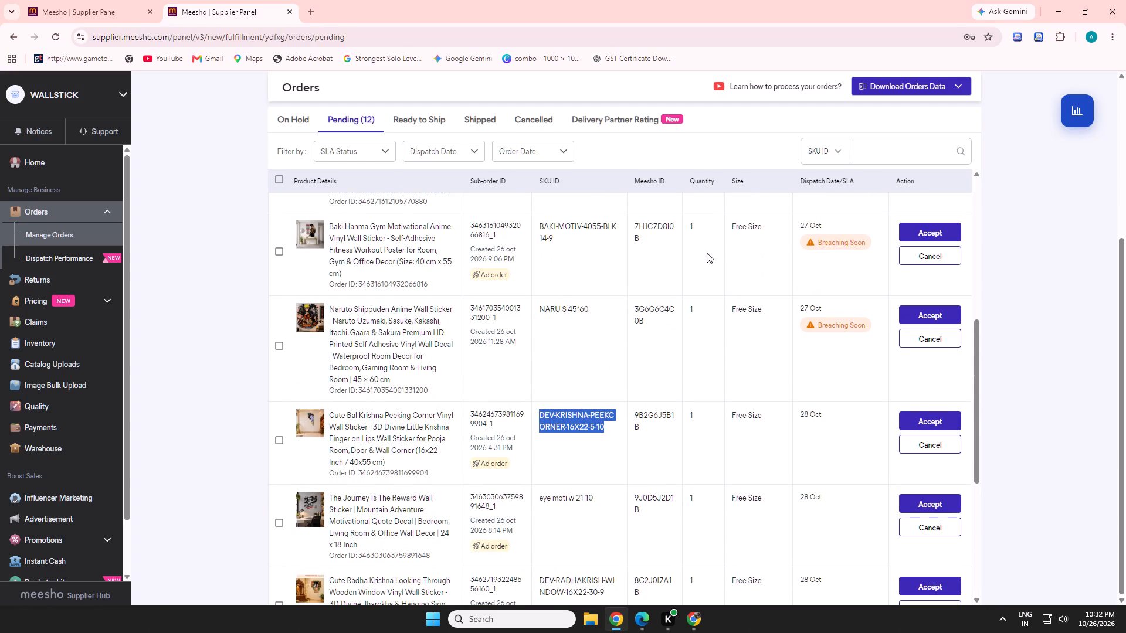
pyautogui.keyDown('ctrl'); pyautogui.click(871, 152); pyautogui.keyUp('ctrl')
pyautogui.hotkey('ctrl', 'v')
pyautogui.press('Return')
pyautogui.press('Return')
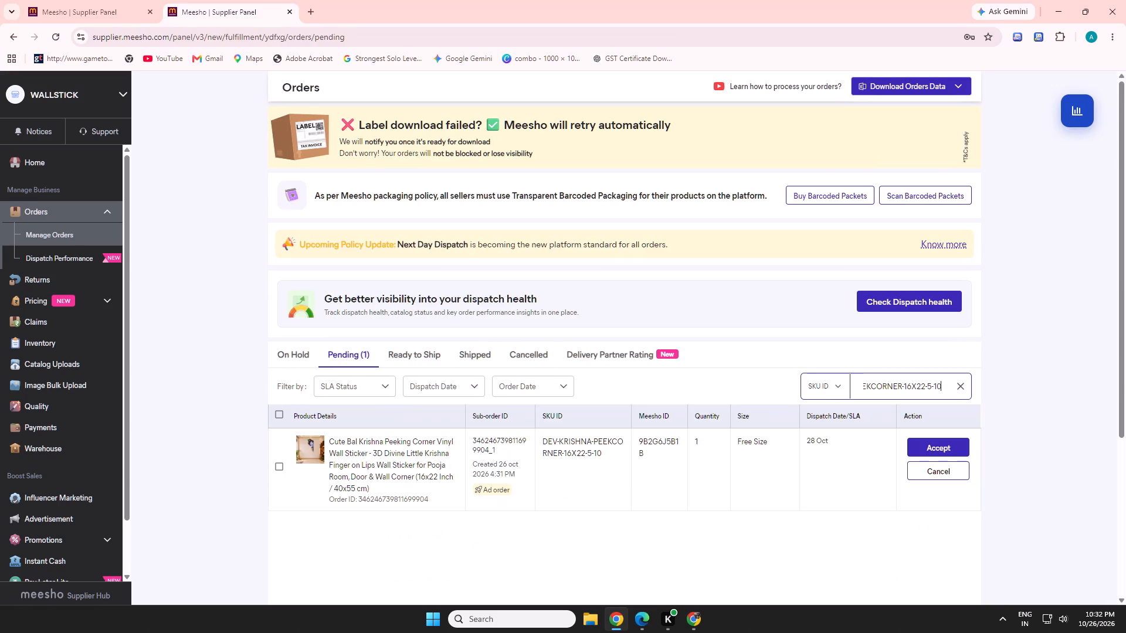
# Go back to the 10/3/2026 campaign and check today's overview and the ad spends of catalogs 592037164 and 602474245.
pyautogui.click(93, 0)
pyautogui.tripleClick(505, 440)
pyautogui.click(505, 440)
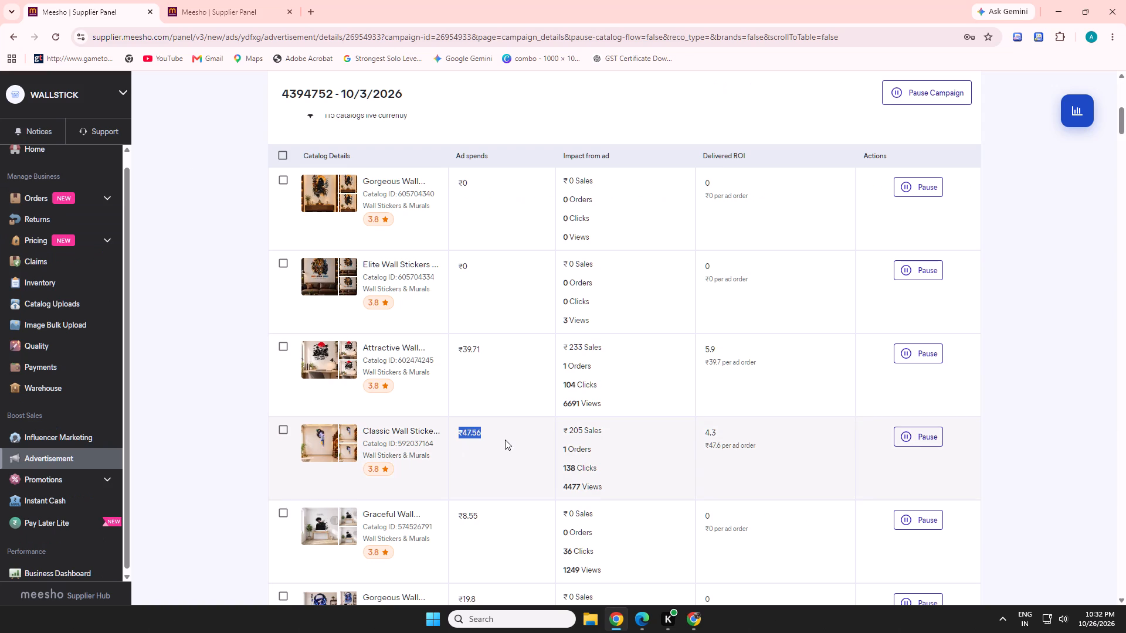
pyautogui.click(489, 462)
pyautogui.scroll(1, 460, 460)
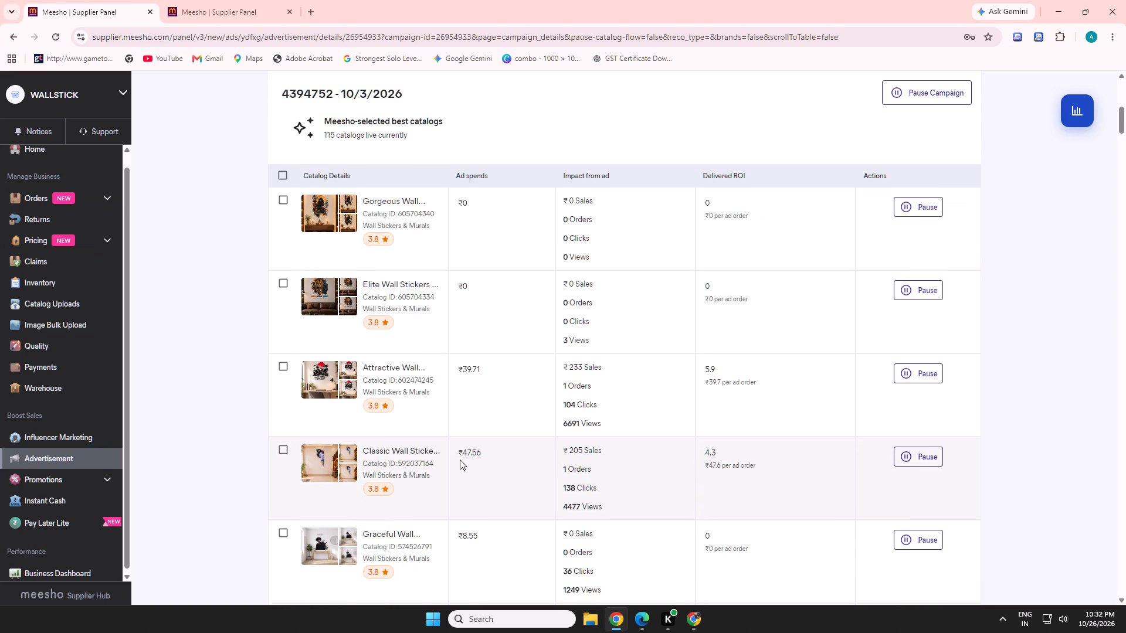
pyautogui.scroll(9, 460, 460)
pyautogui.scroll(-2, 460, 457)
pyautogui.scroll(2, 460, 457)
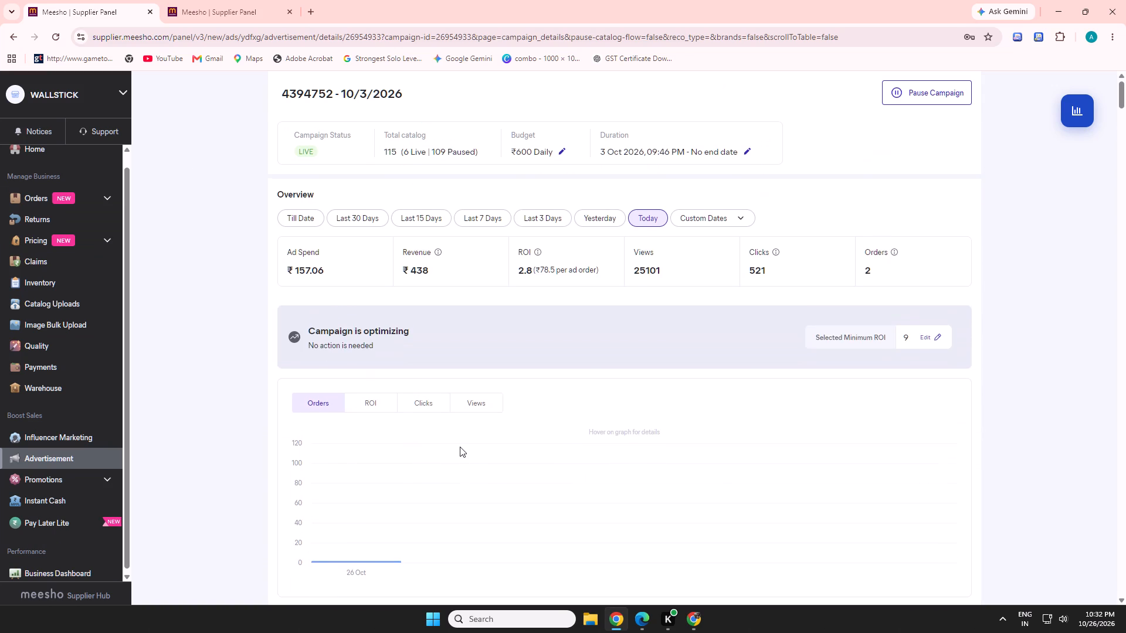
pyautogui.scroll(-7, 460, 447)
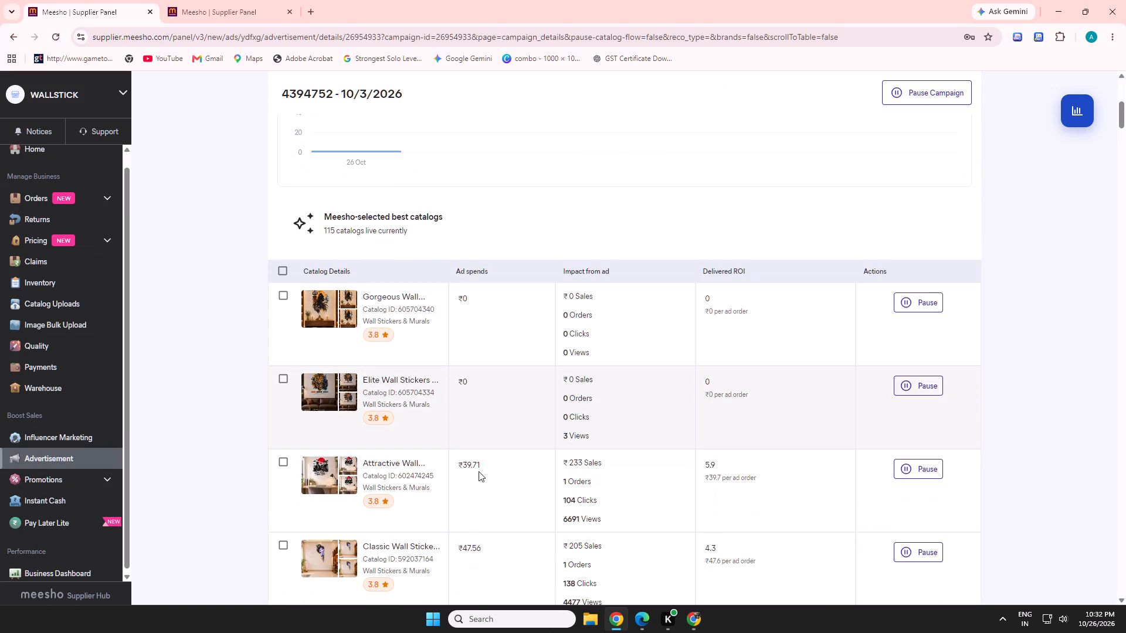
pyautogui.tripleClick(479, 471)
pyautogui.click(494, 519)
# Reset the pending orders list and search it by the Good Things Take Time sticker's SKU ID, 21-10.
pyautogui.click(209, 0)
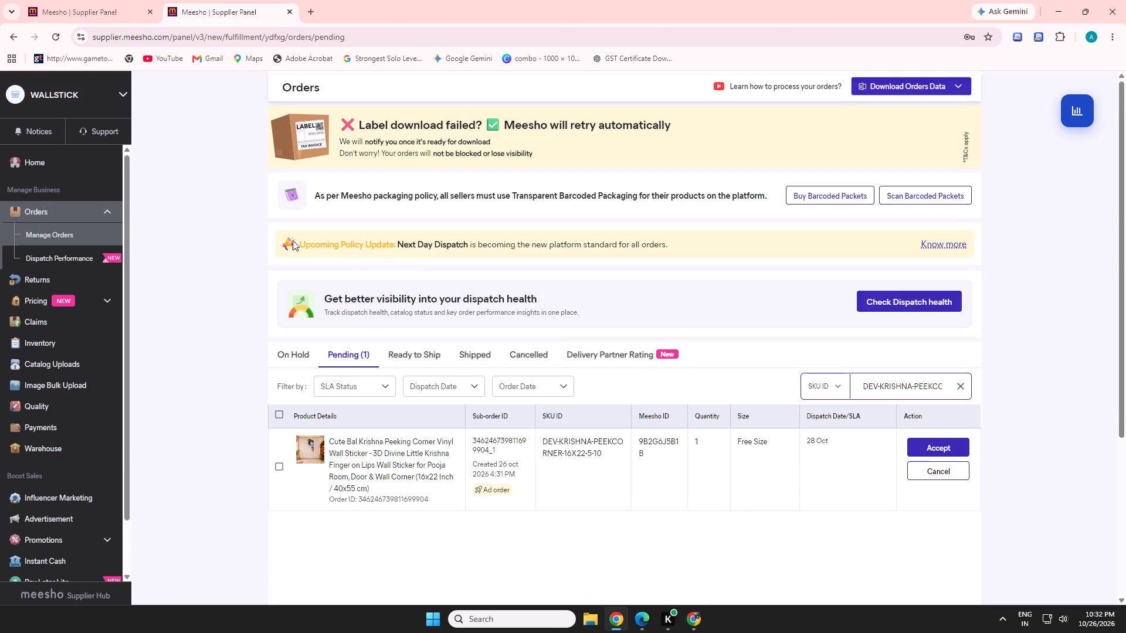
pyautogui.click(313, 361)
pyautogui.click(345, 361)
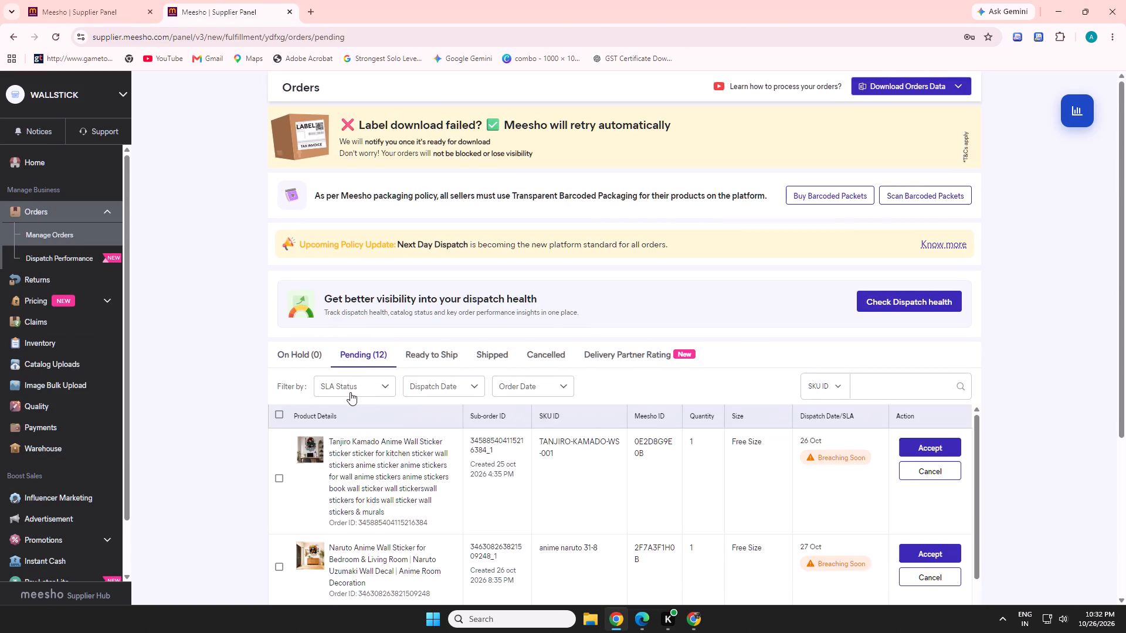
pyautogui.scroll(-20, 351, 392)
pyautogui.scroll(-3, 351, 392)
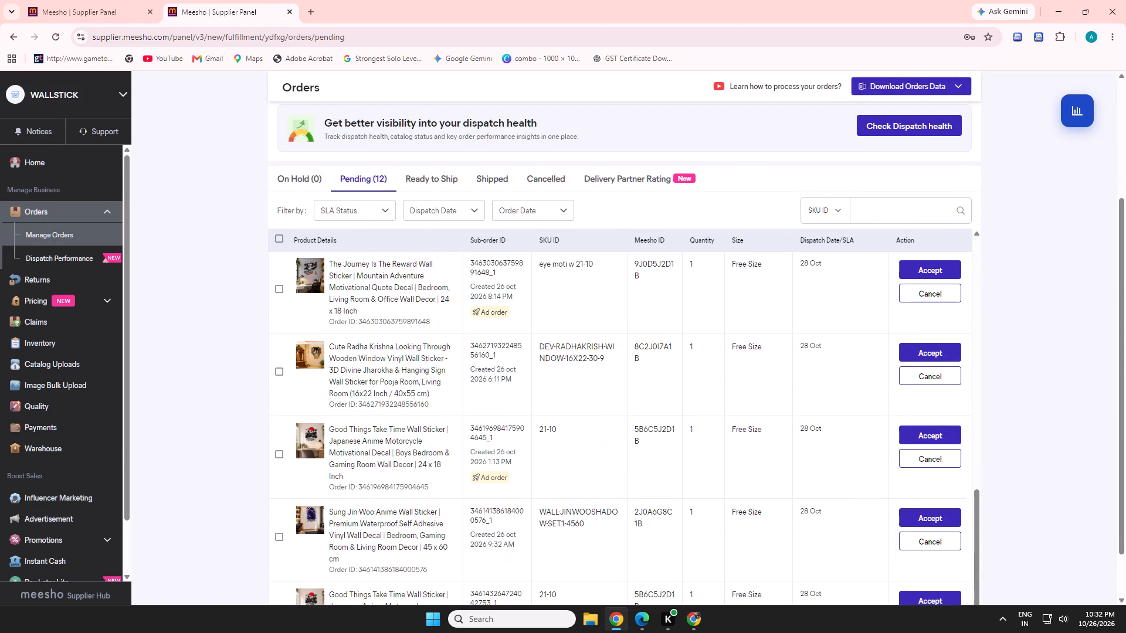
pyautogui.tripleClick(544, 451)
pyautogui.hotkey('ctrl', 'v')
pyautogui.hotkey('ctrl', 'c')
pyautogui.keyDown('ctrl'); pyautogui.click(876, 213); pyautogui.keyUp('ctrl')
pyautogui.hotkey('ctrl', 'v')
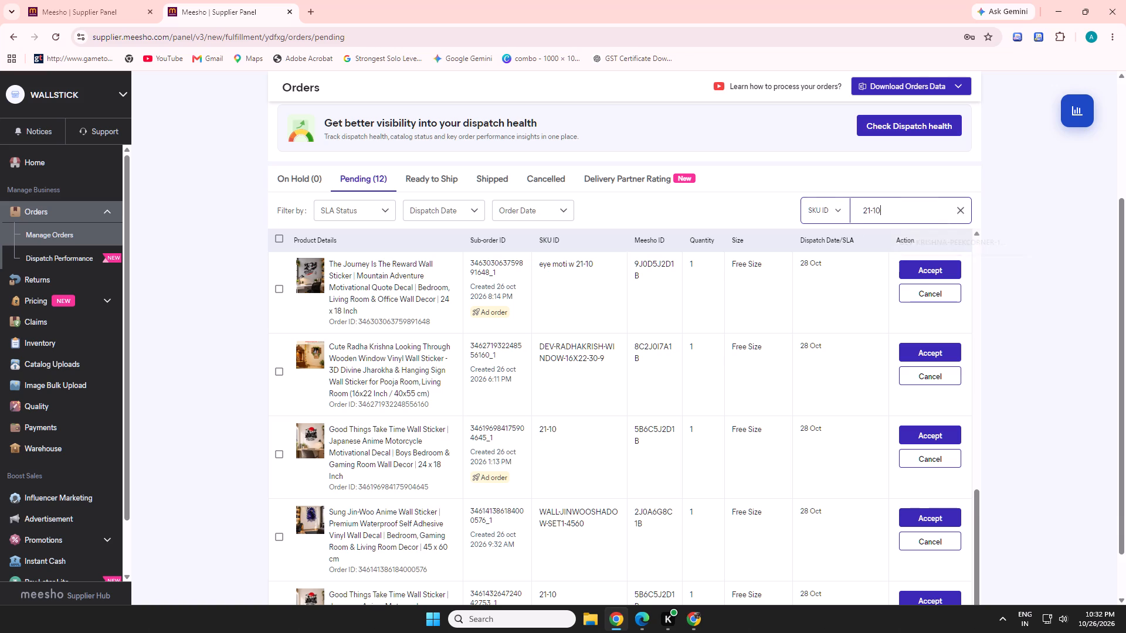
pyautogui.press('Return')
pyautogui.scroll(-2, 341, 382)
# Return to the 10/3/2026 campaign and compare the live catalogs' ad spends, orders and delivered ROI, including catalog 592037164.
pyautogui.click(116, 0)
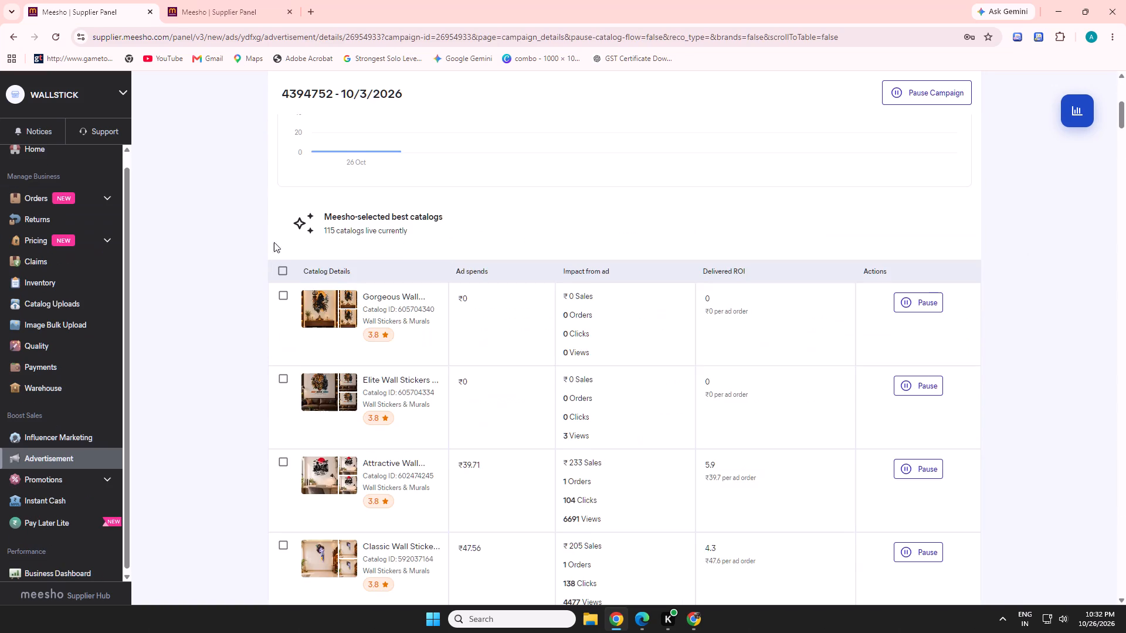
pyautogui.scroll(-2, 381, 356)
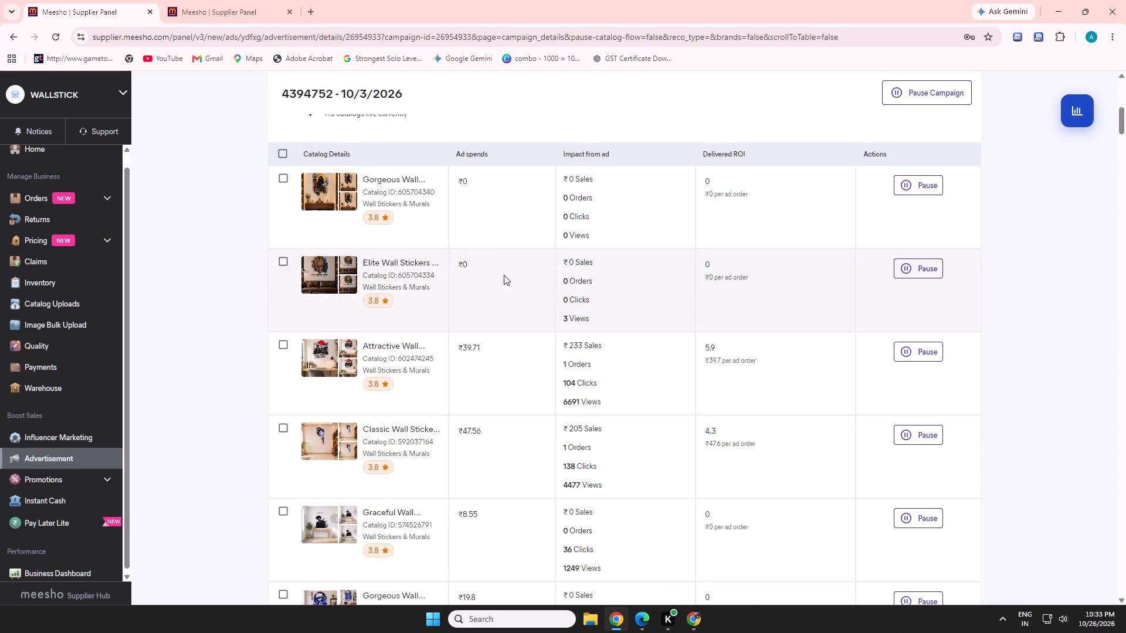
pyautogui.scroll(-1, 581, 290)
pyautogui.scroll(-1, 697, 350)
pyautogui.scroll(-1, 589, 325)
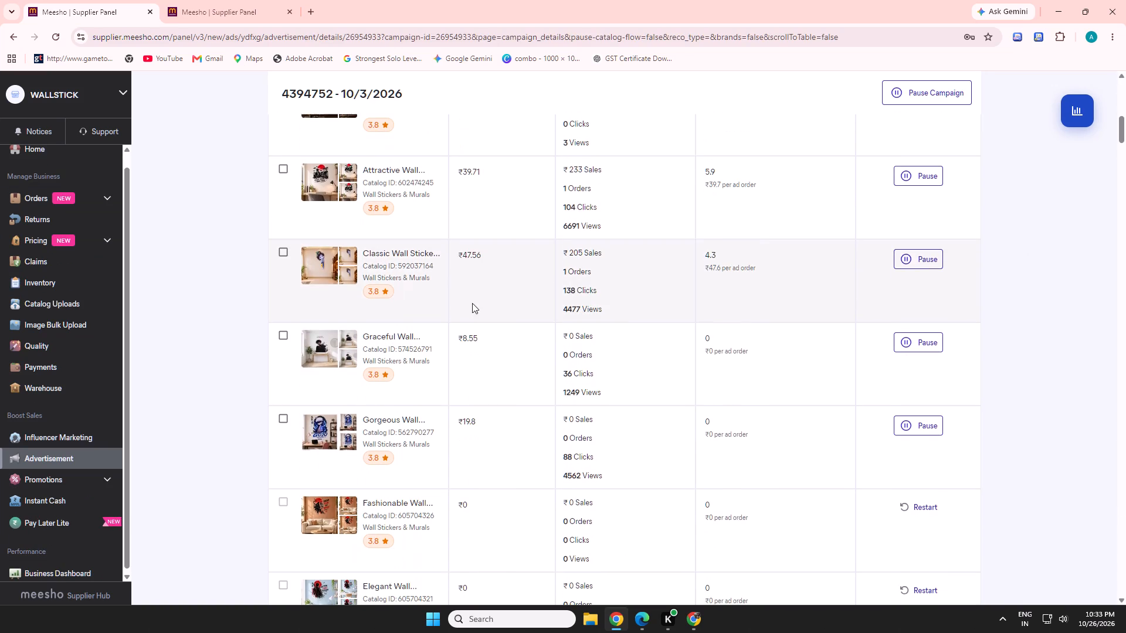
pyautogui.scroll(-1, 554, 357)
pyautogui.scroll(-2, 686, 414)
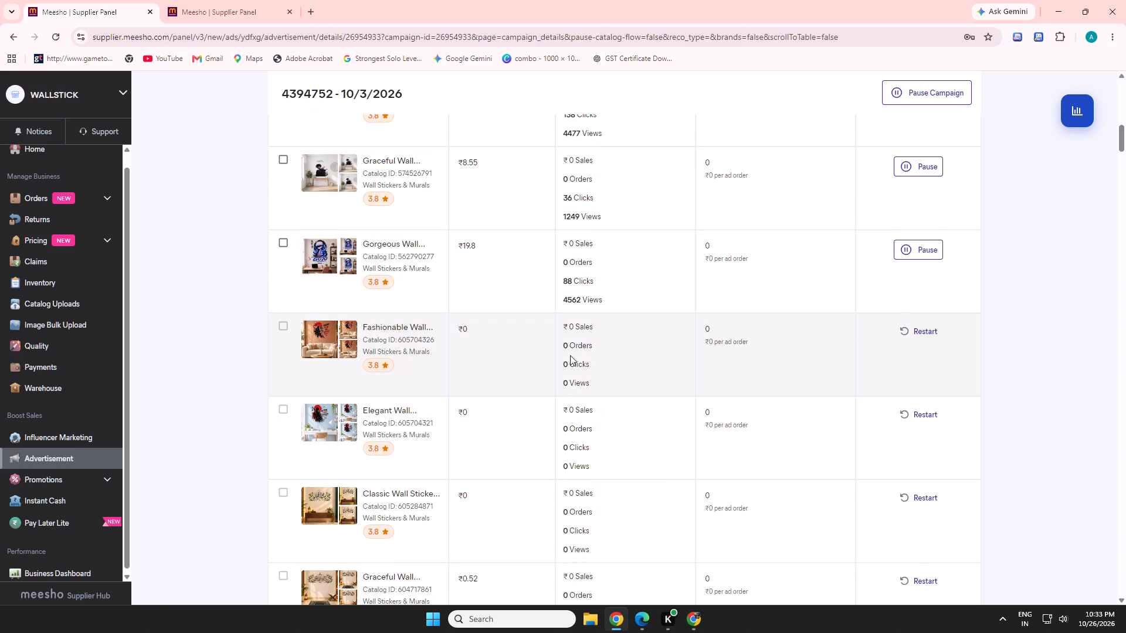
pyautogui.scroll(2, 460, 326)
pyautogui.scroll(1, 264, 237)
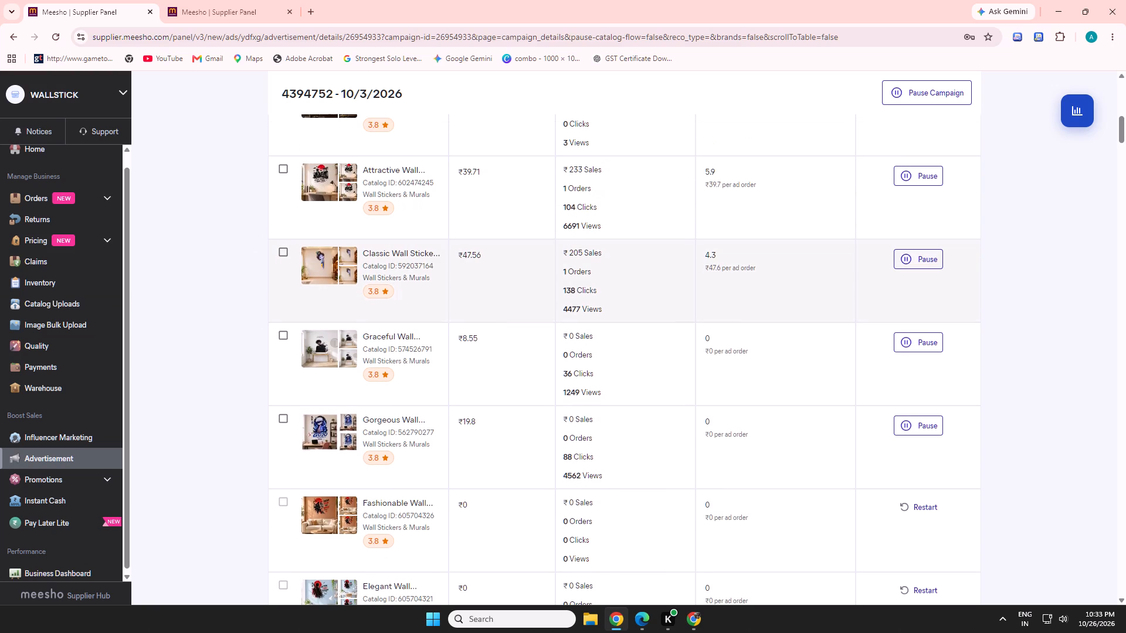
pyautogui.tripleClick(465, 263)
# Set the 10/3/2026 campaign's minimum ROI to 10.
pyautogui.scroll(11, 530, 299)
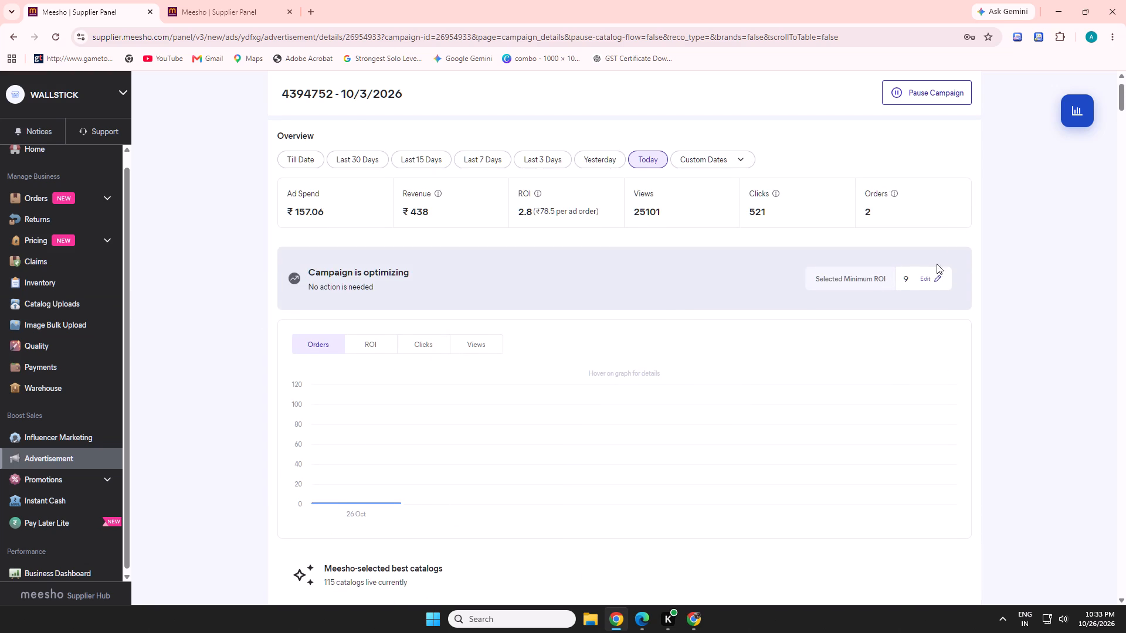
pyautogui.click(928, 278)
pyautogui.click(590, 345)
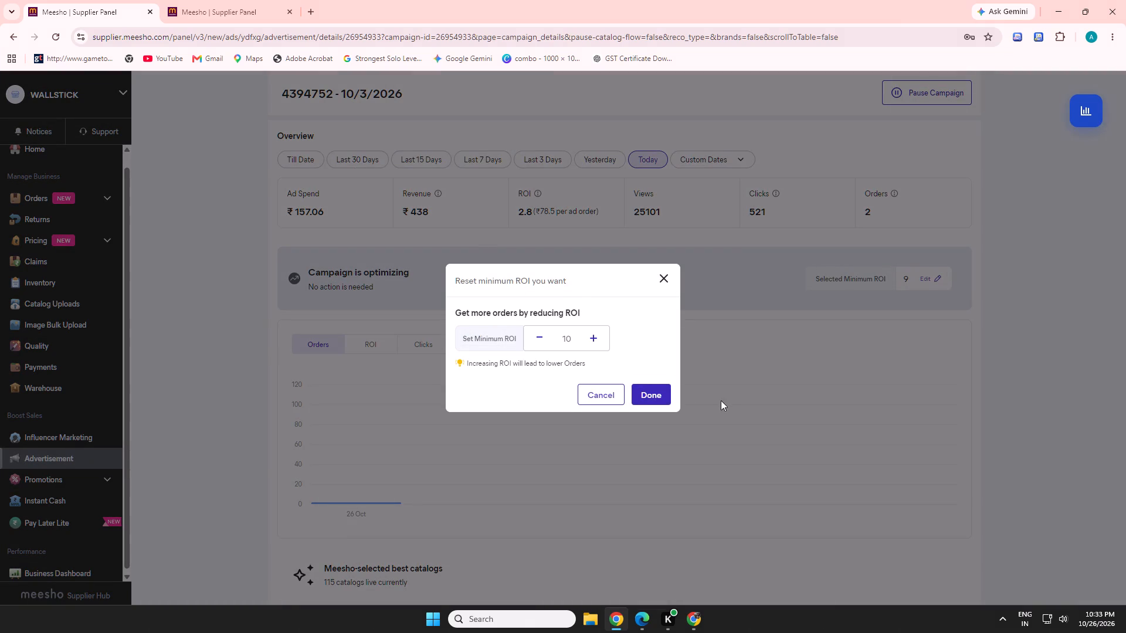
pyautogui.click(659, 394)
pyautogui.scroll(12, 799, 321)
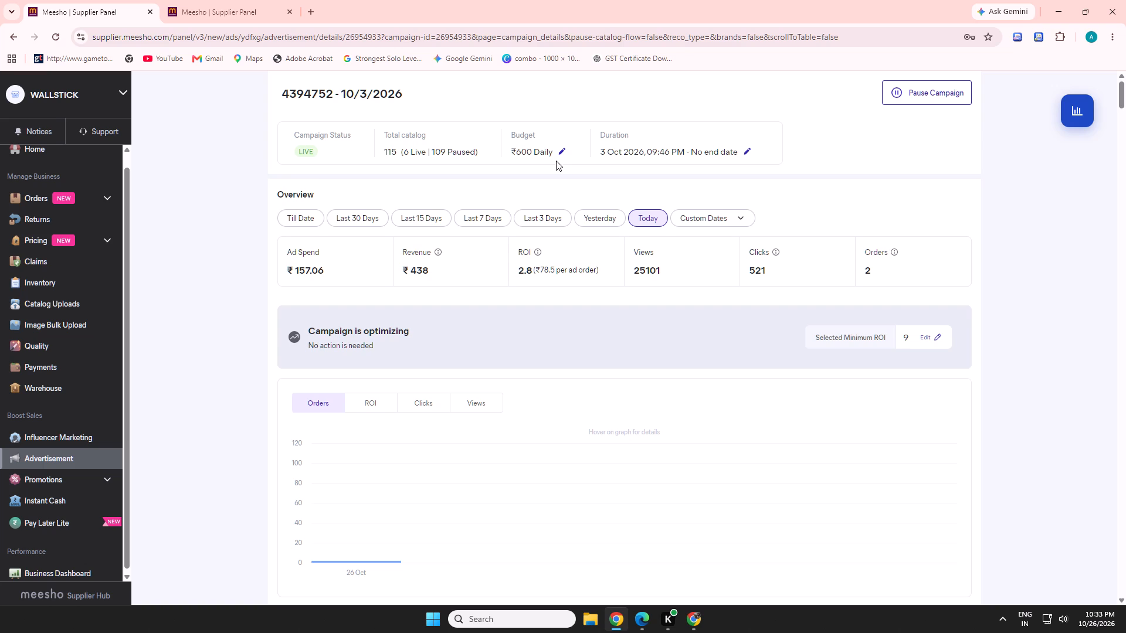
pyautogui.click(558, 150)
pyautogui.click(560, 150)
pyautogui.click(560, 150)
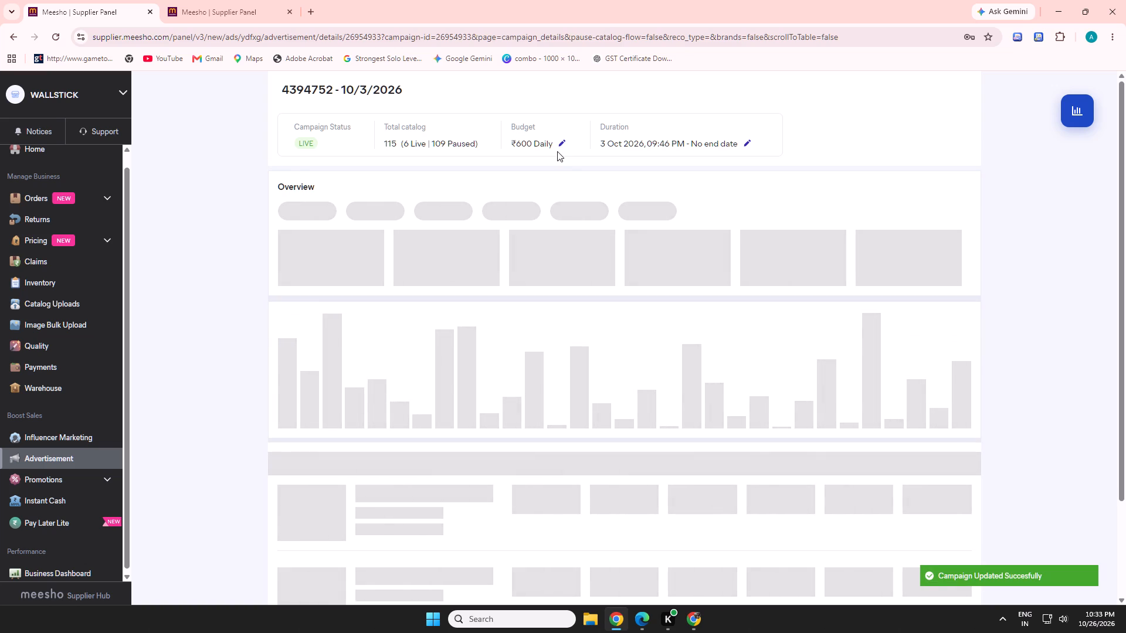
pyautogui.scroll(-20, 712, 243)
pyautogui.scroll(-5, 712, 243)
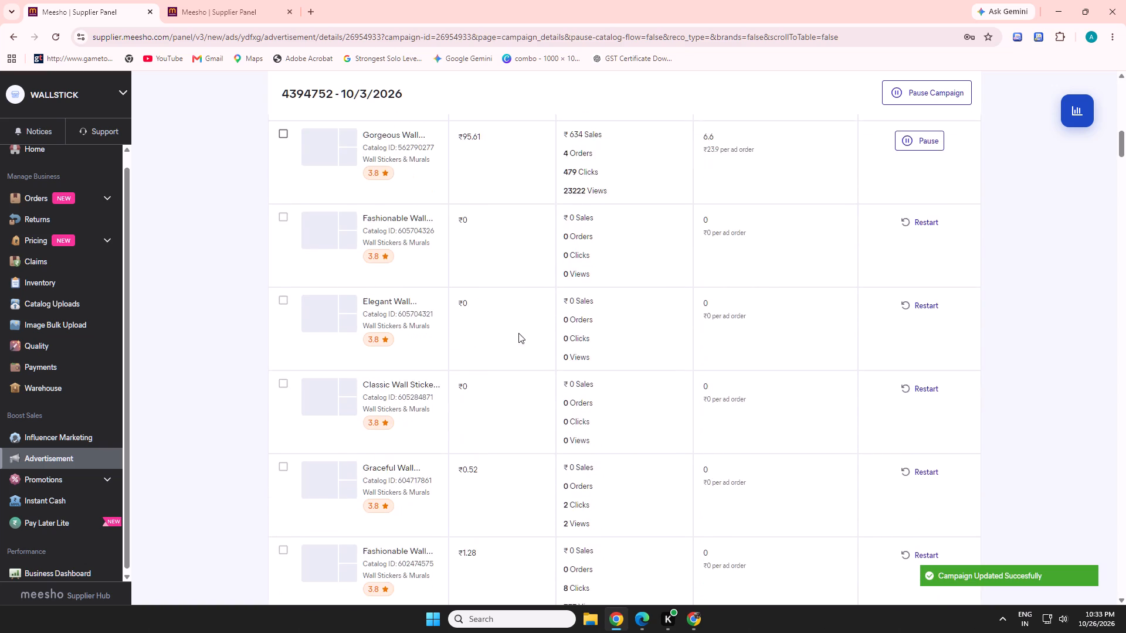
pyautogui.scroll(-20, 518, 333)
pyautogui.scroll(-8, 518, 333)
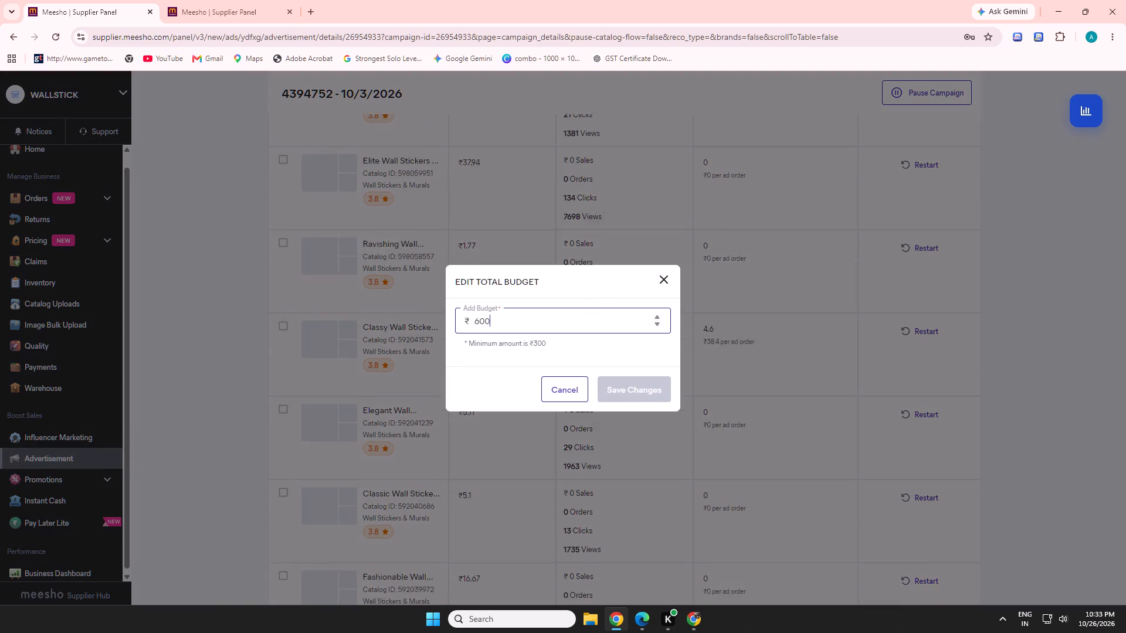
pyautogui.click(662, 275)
# Look through the campaign's live and paused catalogs, examining their ad spends, sales, orders and delivered ROI.
pyautogui.scroll(-11, 465, 337)
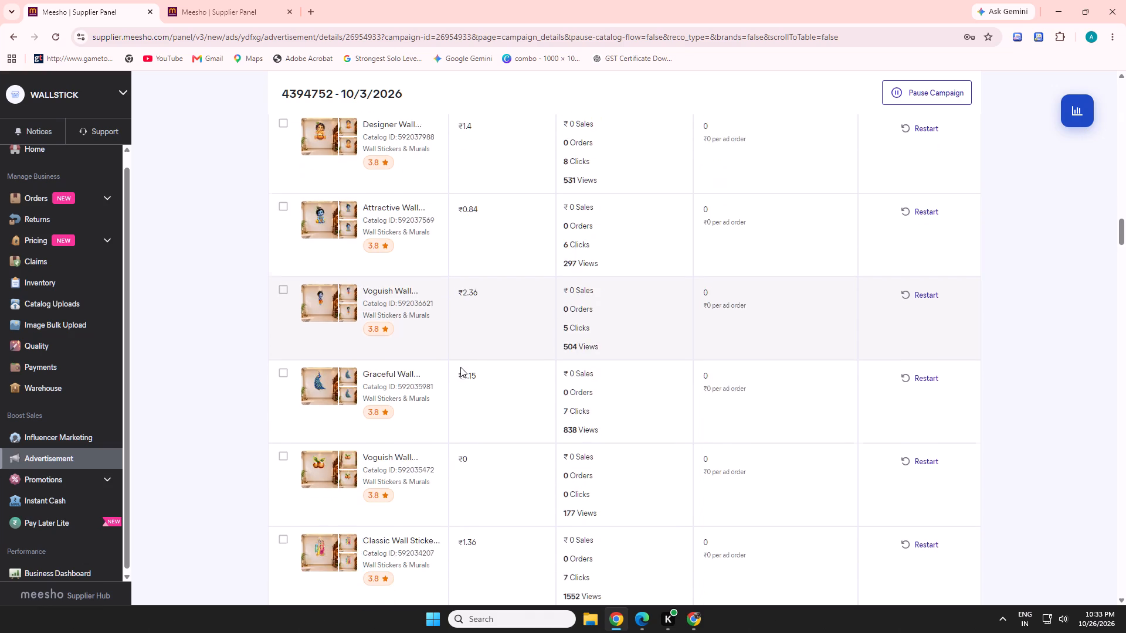
pyautogui.scroll(-20, 460, 367)
pyautogui.scroll(-15, 460, 367)
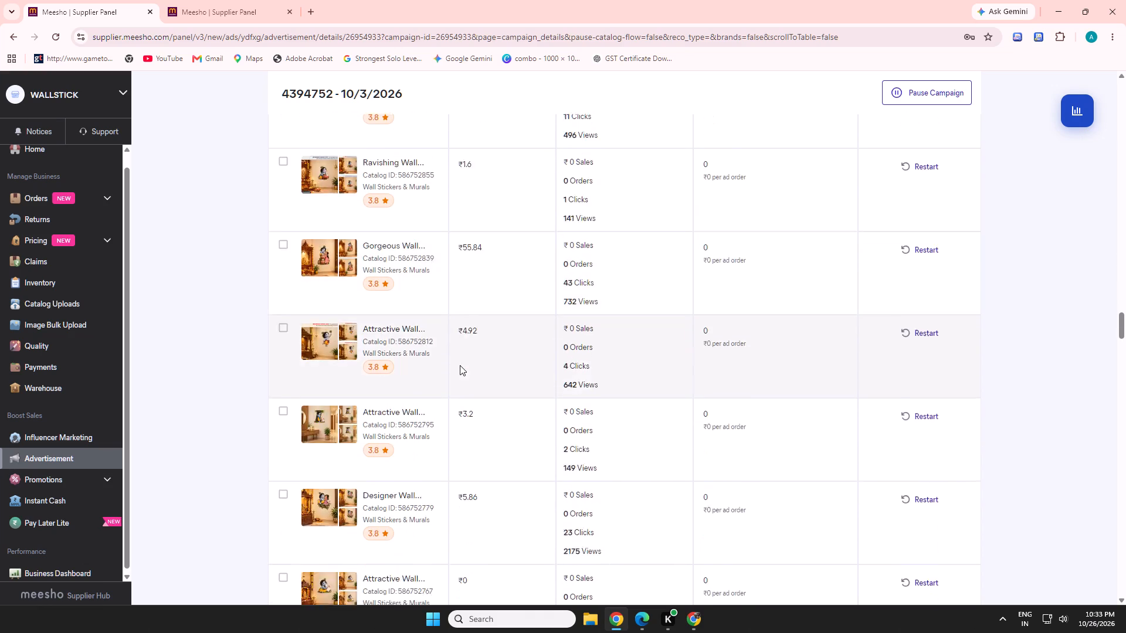
pyautogui.scroll(-20, 460, 365)
pyautogui.scroll(-15, 460, 365)
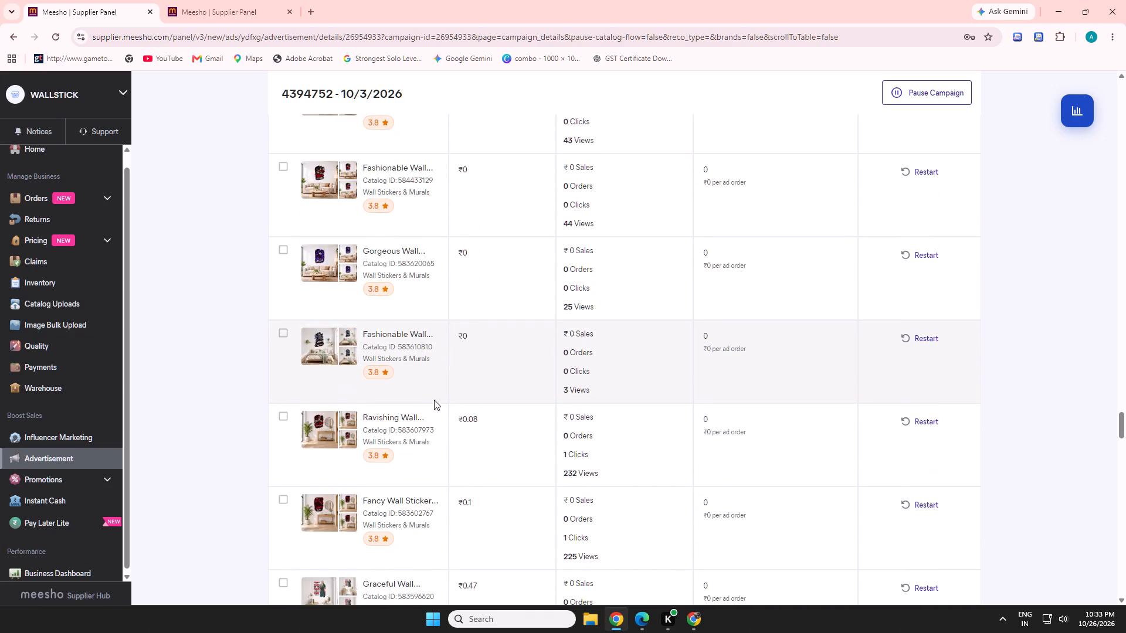
pyautogui.scroll(-2, 434, 400)
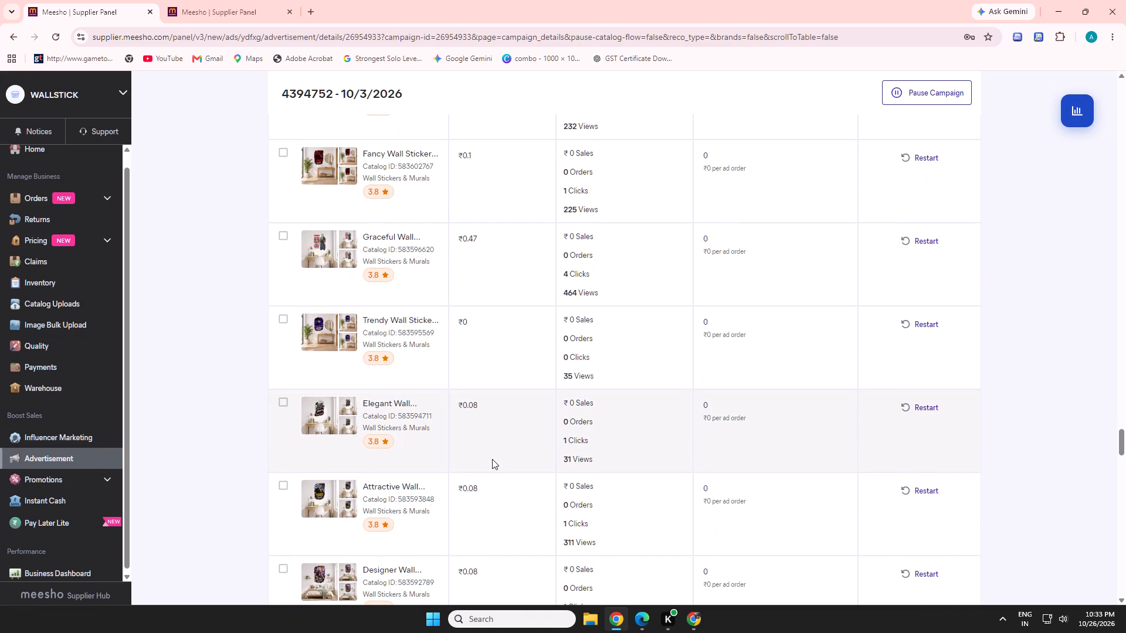
pyautogui.scroll(-18, 497, 461)
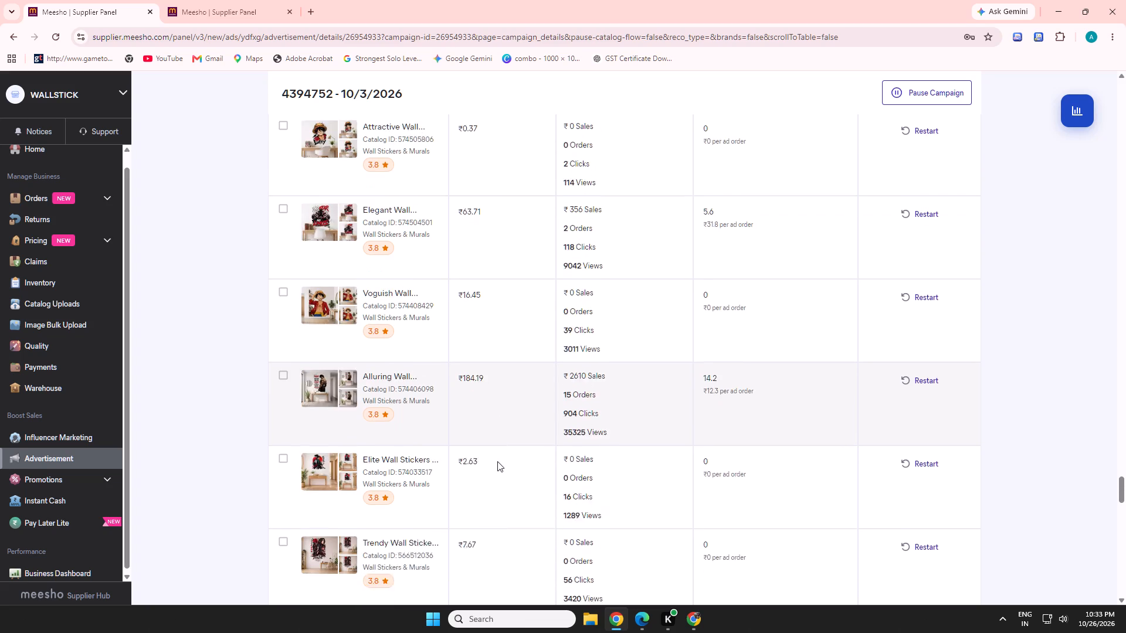
pyautogui.scroll(-2, 497, 461)
pyautogui.scroll(7, 497, 461)
pyautogui.moveTo(1123, 471); pyautogui.dragTo(1125, 111)
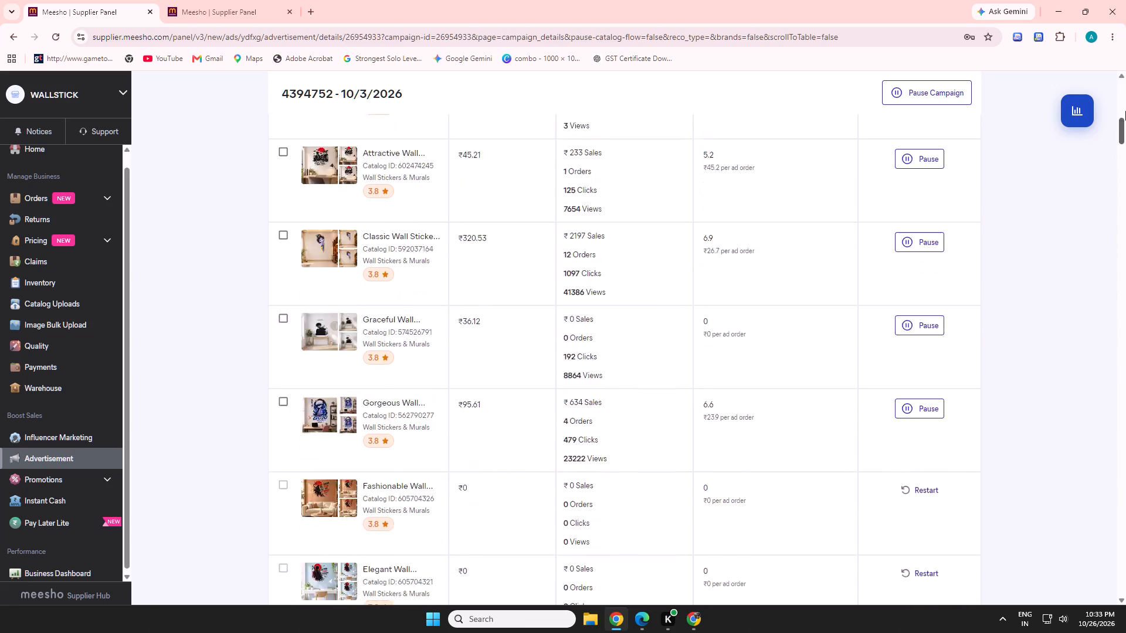
pyautogui.moveTo(1125, 111); pyautogui.dragTo(1125, 78)
pyautogui.scroll(-5, 798, 241)
pyautogui.moveTo(1121, 111); pyautogui.dragTo(1121, 401)
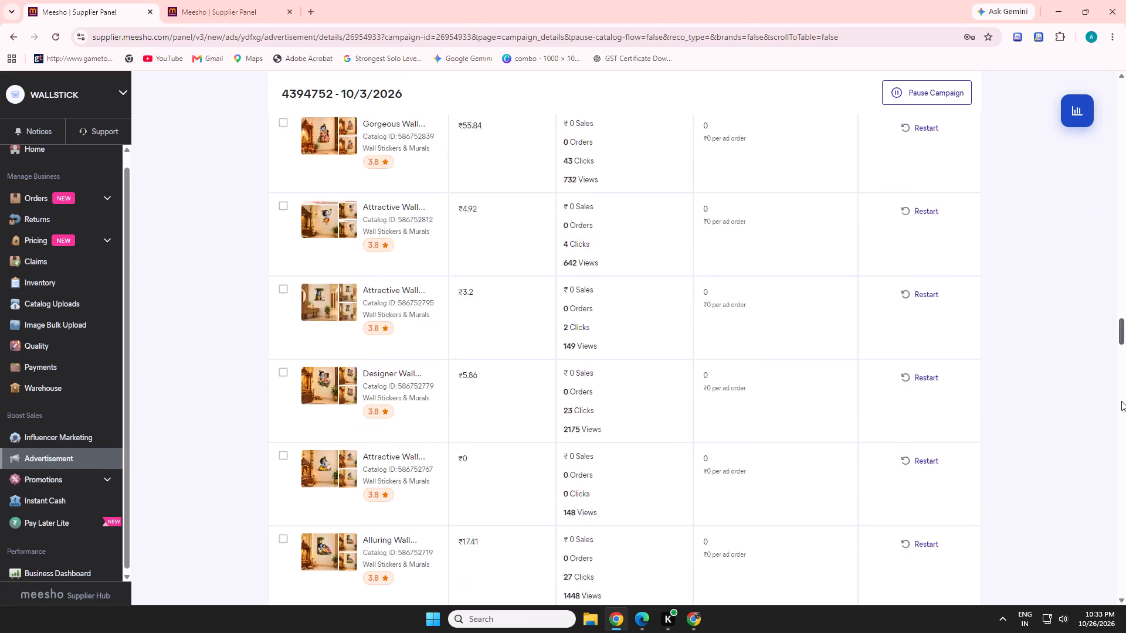
pyautogui.moveTo(1121, 401); pyautogui.dragTo(1125, 0)
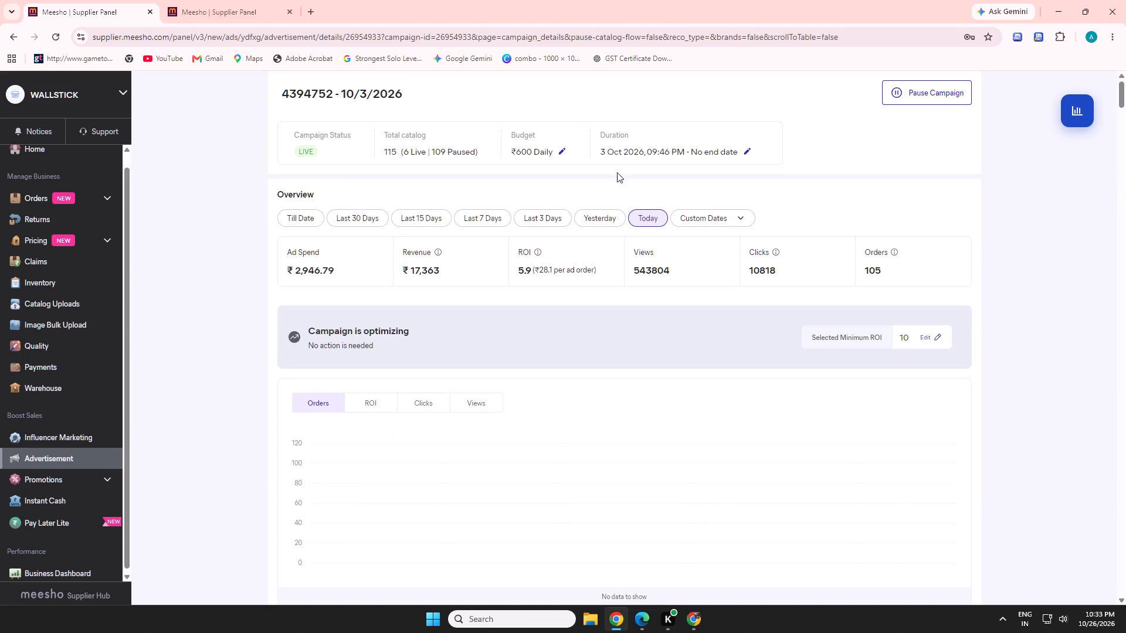
# Reload the campaign page and limit its performance figures to today.
pyautogui.click(641, 219)
pyautogui.click(641, 219)
pyautogui.click(55, 40)
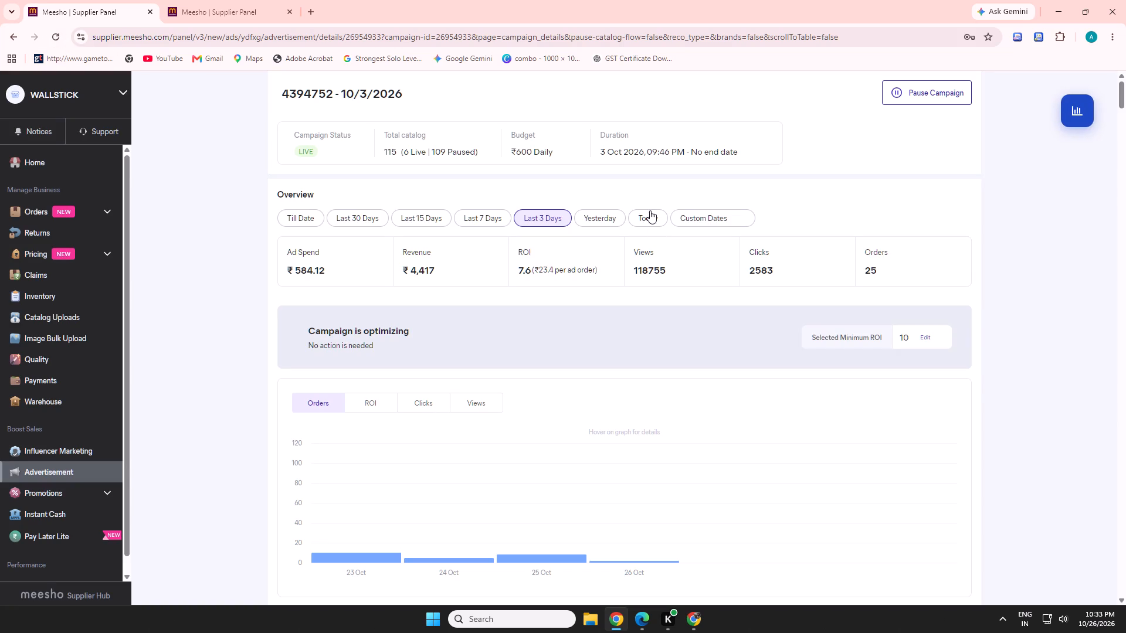
pyautogui.click(646, 210)
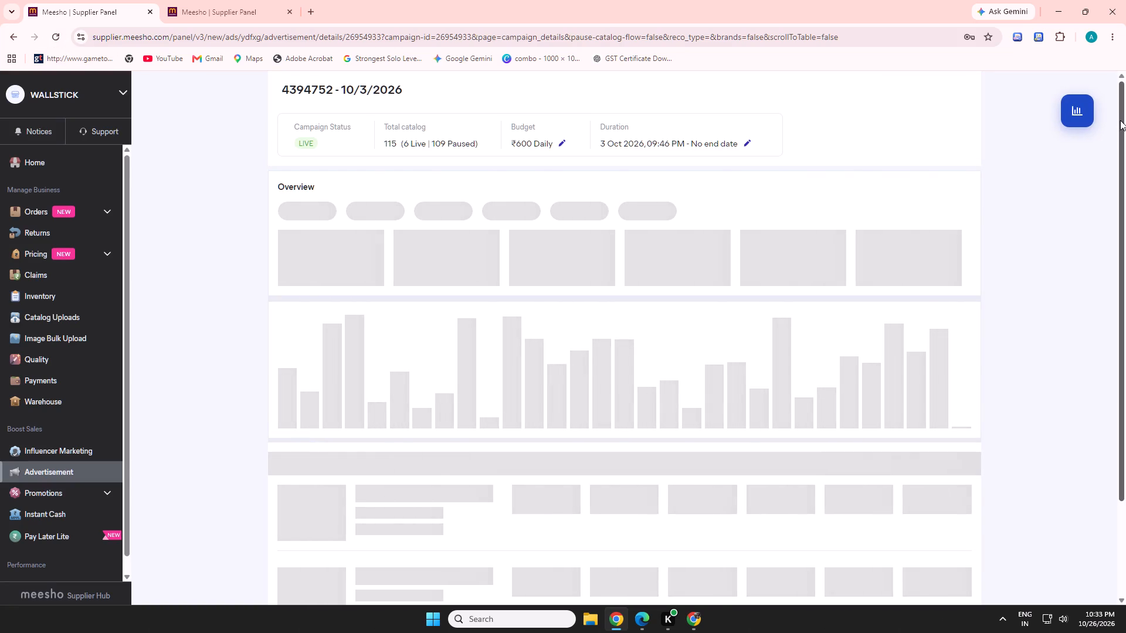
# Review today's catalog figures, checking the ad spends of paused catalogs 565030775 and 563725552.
pyautogui.scroll(-11, 592, 108)
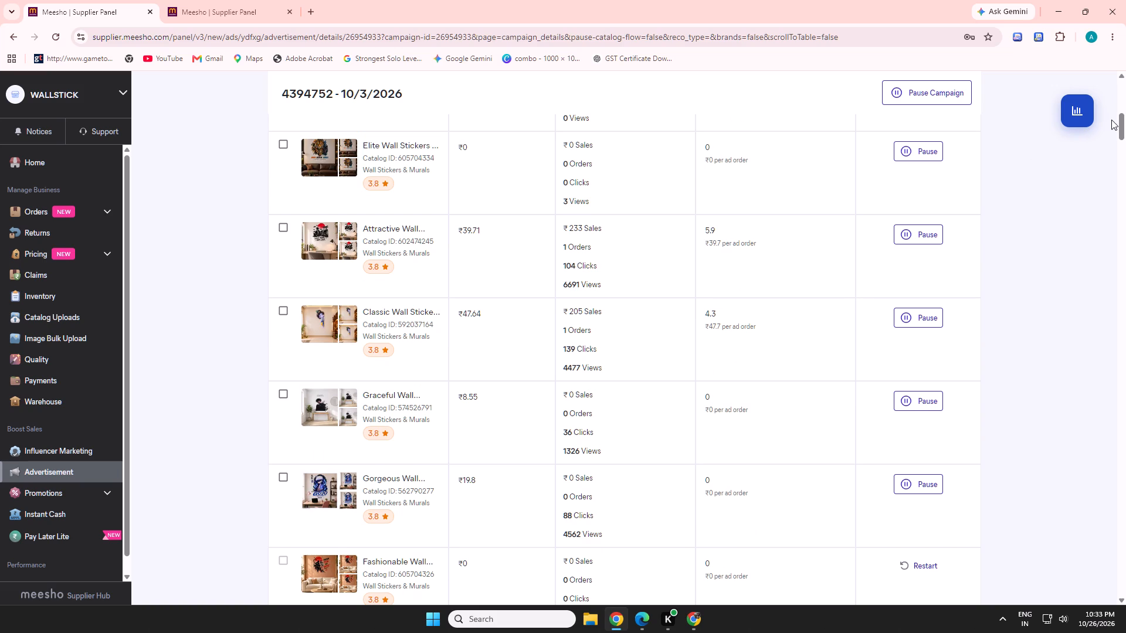
pyautogui.moveTo(1122, 128); pyautogui.dragTo(1099, 335)
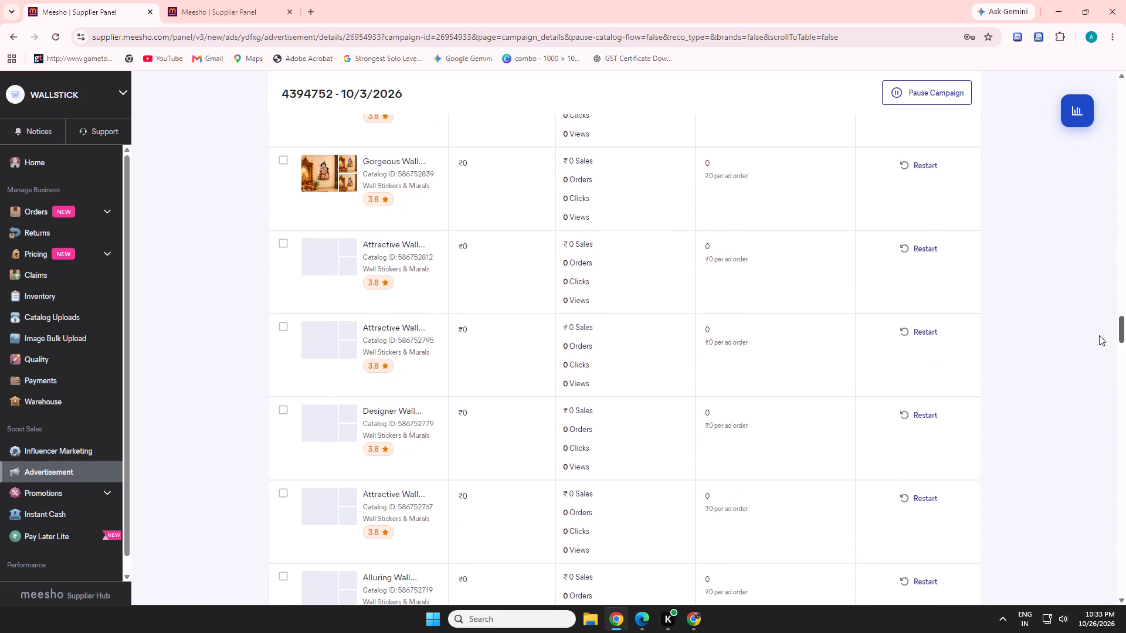
pyautogui.moveTo(1099, 335); pyautogui.dragTo(1000, 488)
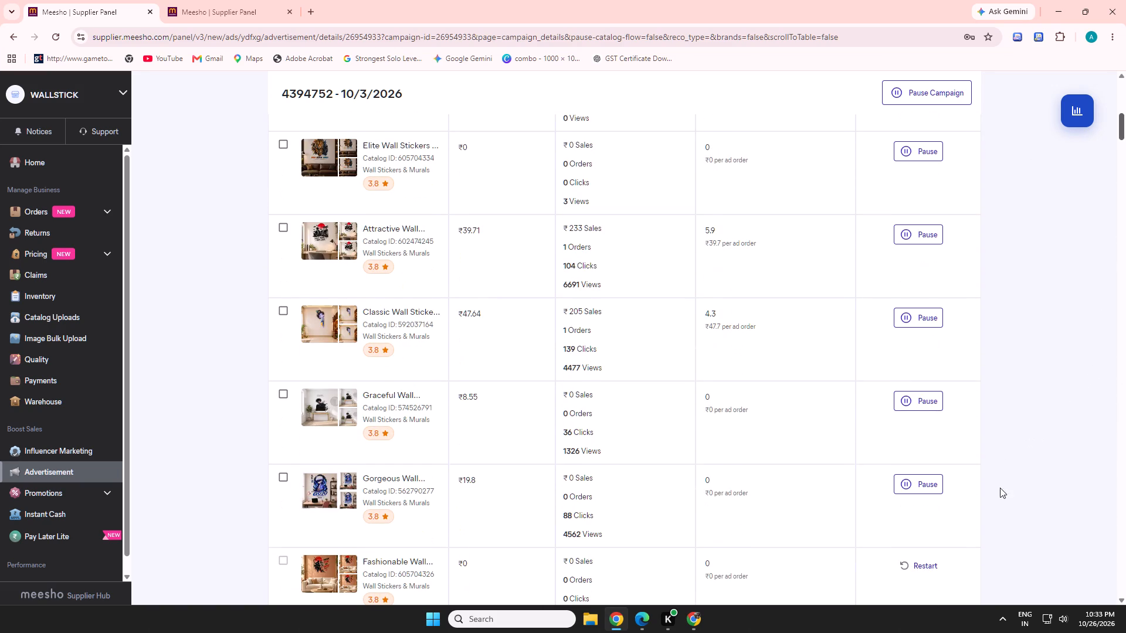
pyautogui.moveTo(1000, 488); pyautogui.dragTo(1124, 489)
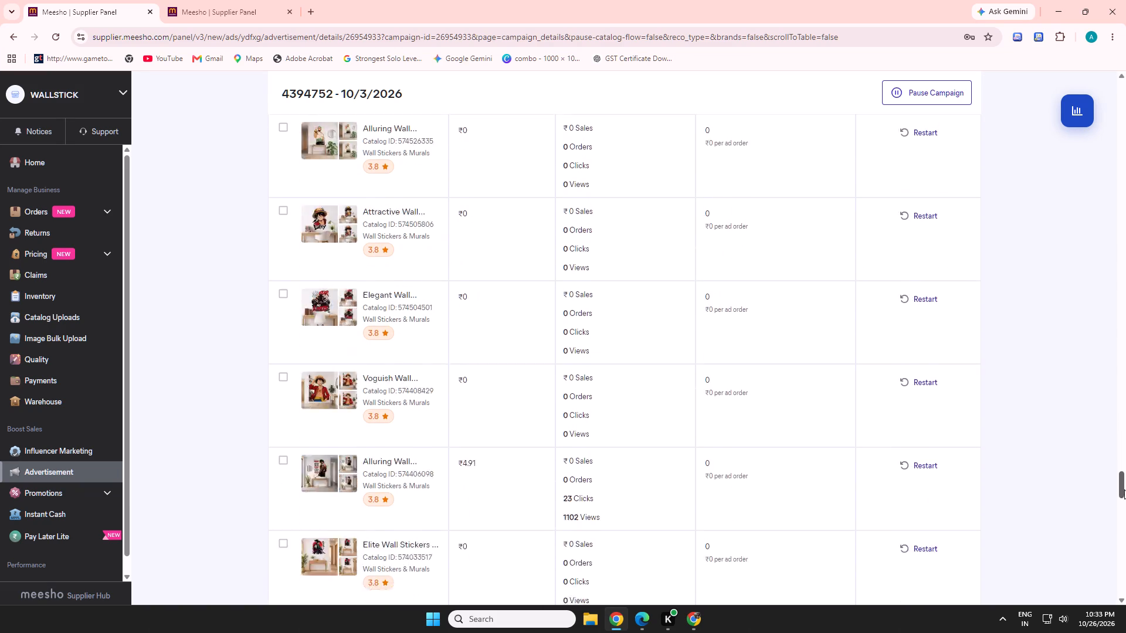
pyautogui.moveTo(1124, 489); pyautogui.dragTo(1117, 486)
pyautogui.scroll(-2, 377, 217)
pyautogui.scroll(-7, 541, 302)
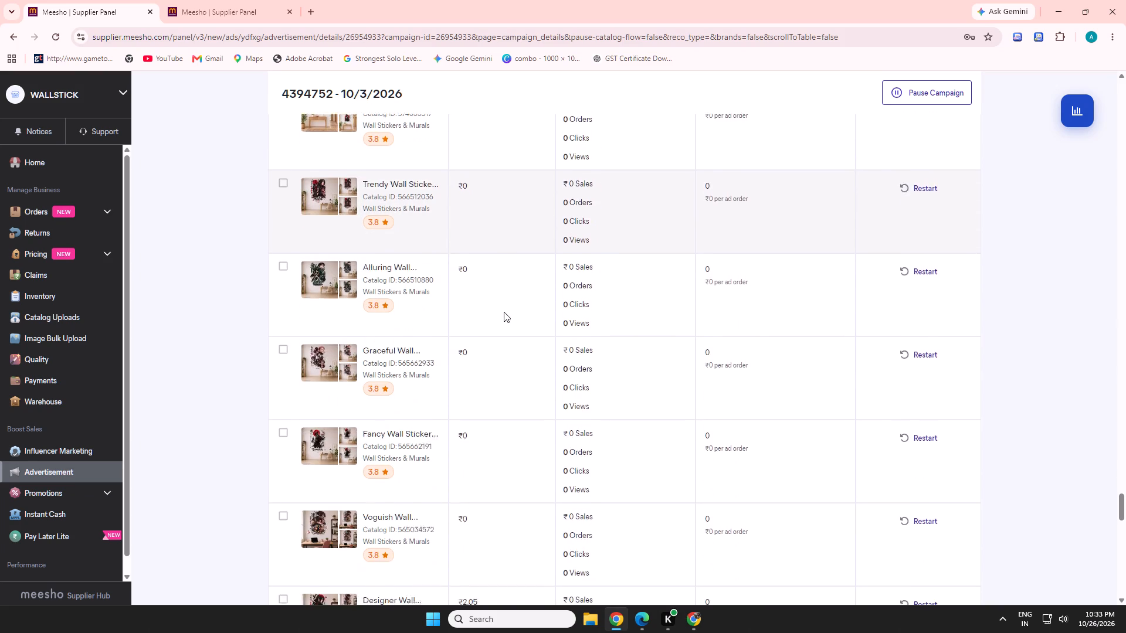
pyautogui.scroll(-3, 504, 312)
pyautogui.tripleClick(468, 332)
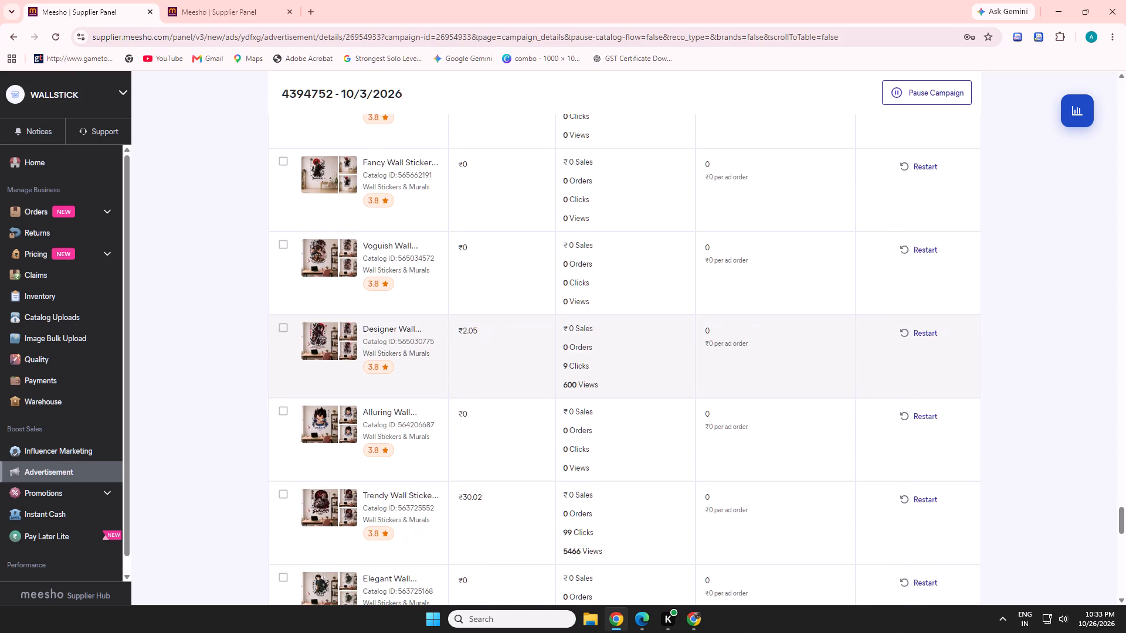
pyautogui.click(476, 367)
pyautogui.scroll(-4, 476, 367)
pyautogui.tripleClick(464, 264)
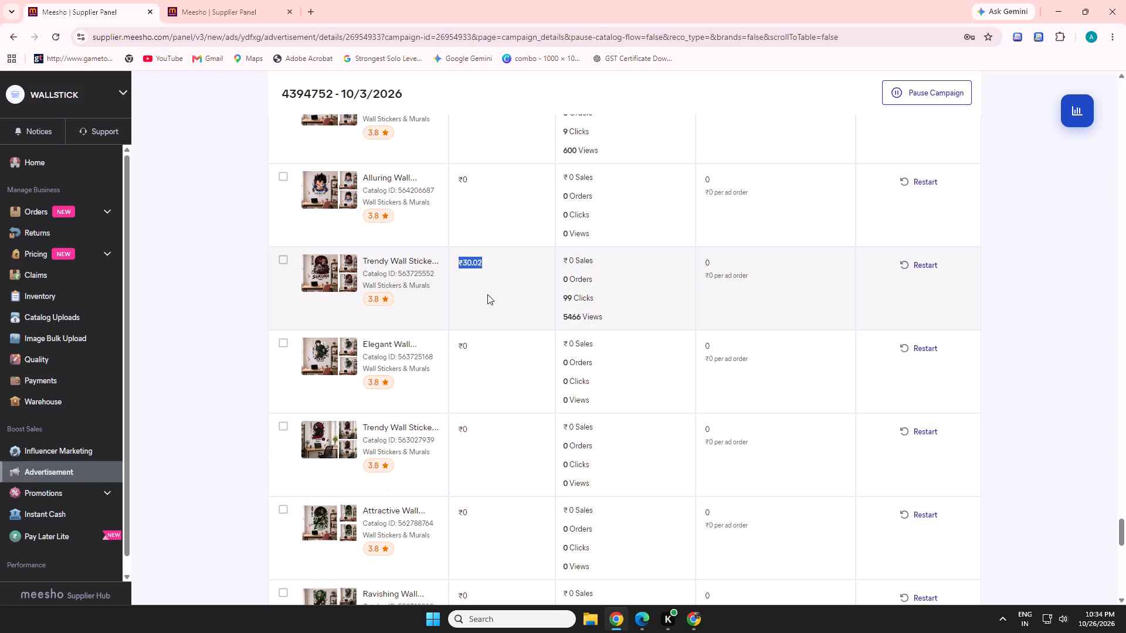
pyautogui.click(487, 294)
# Examine today's ad spends and clicks for the remaining paused catalogs near the end of the campaign's catalog list.
pyautogui.scroll(-9, 506, 316)
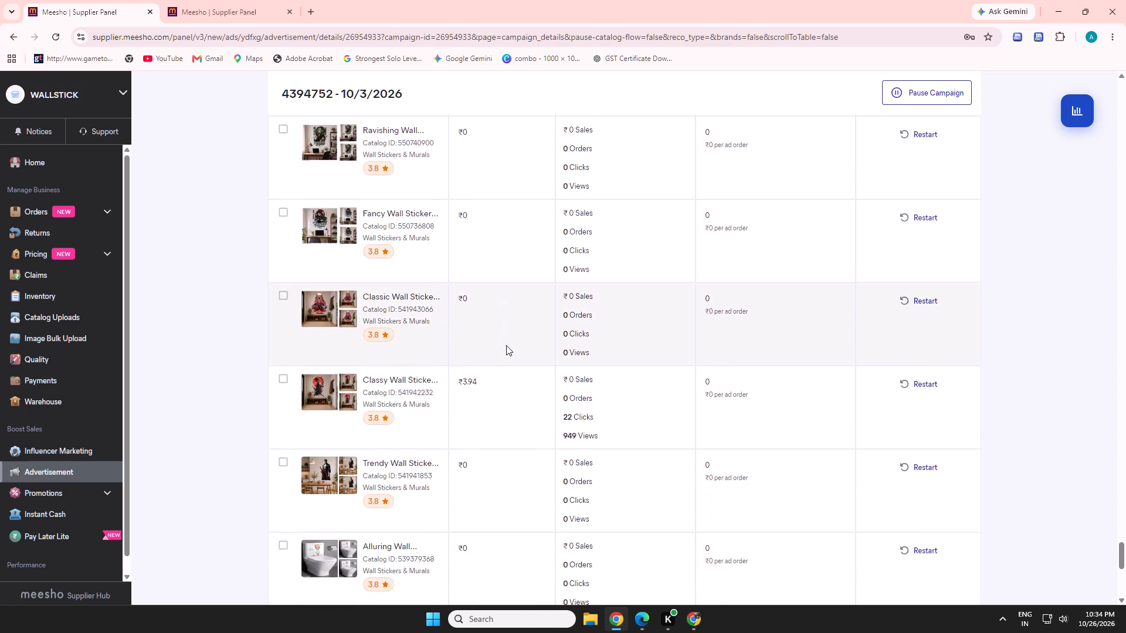
pyautogui.scroll(-2, 506, 345)
pyautogui.scroll(2, 506, 345)
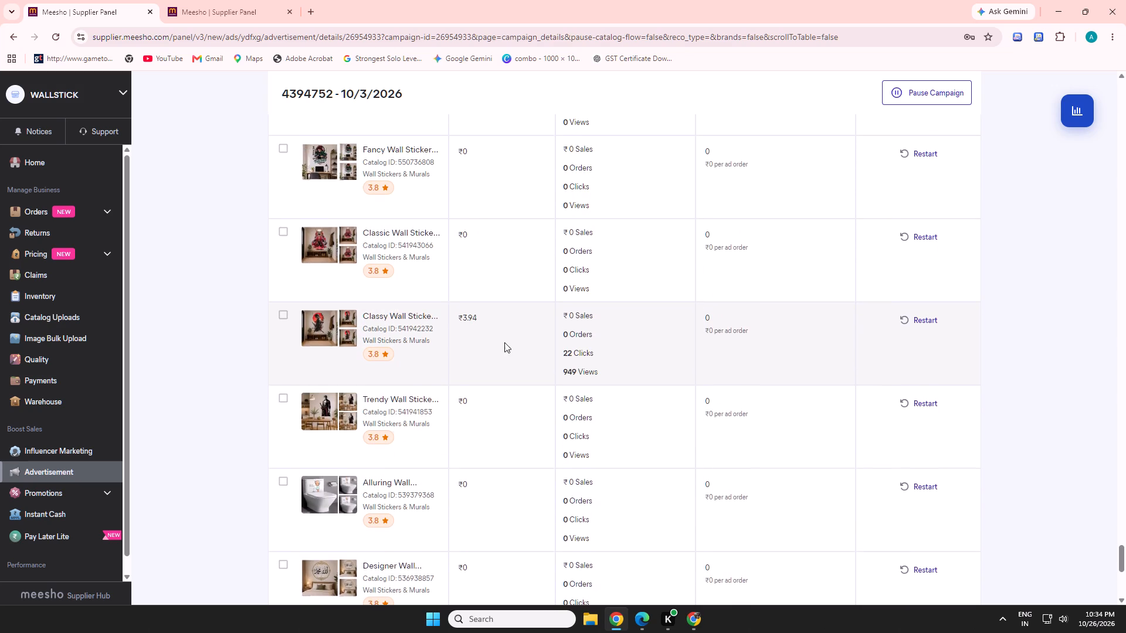
pyautogui.scroll(1, 483, 346)
pyautogui.scroll(-4, 482, 346)
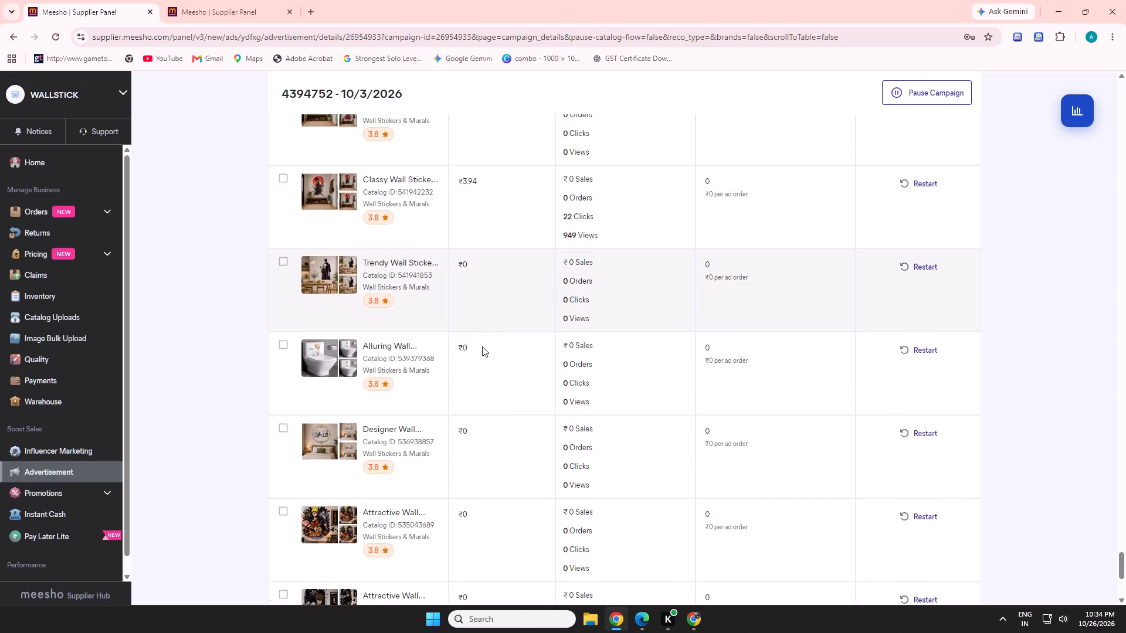
pyautogui.scroll(-7, 482, 346)
pyautogui.scroll(2, 486, 392)
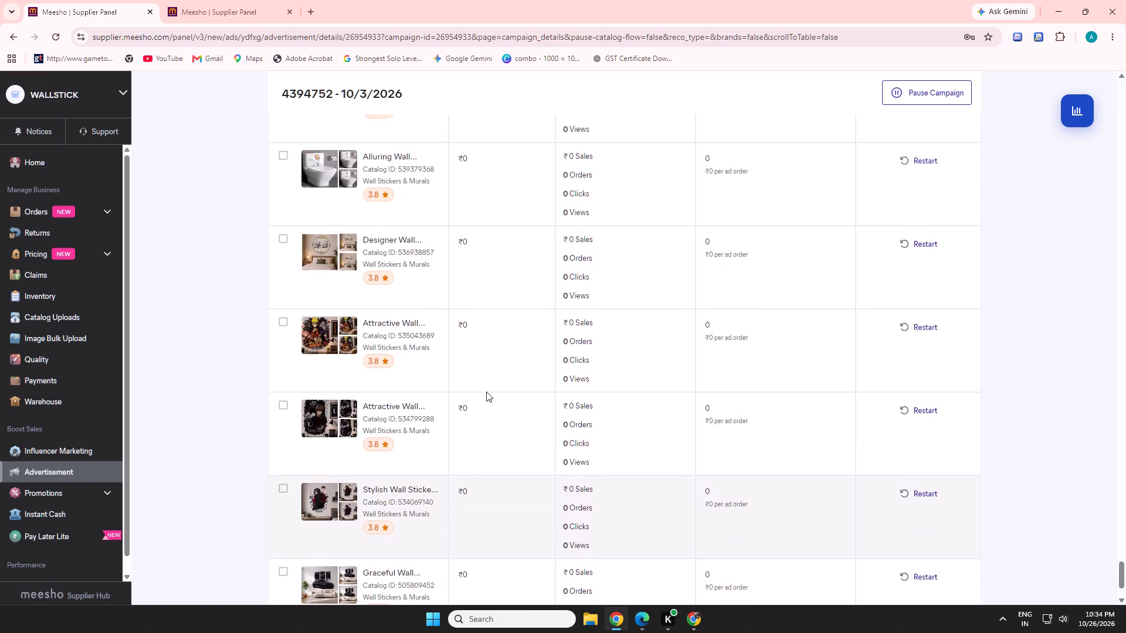
pyautogui.scroll(10, 486, 392)
pyautogui.scroll(-2, 486, 392)
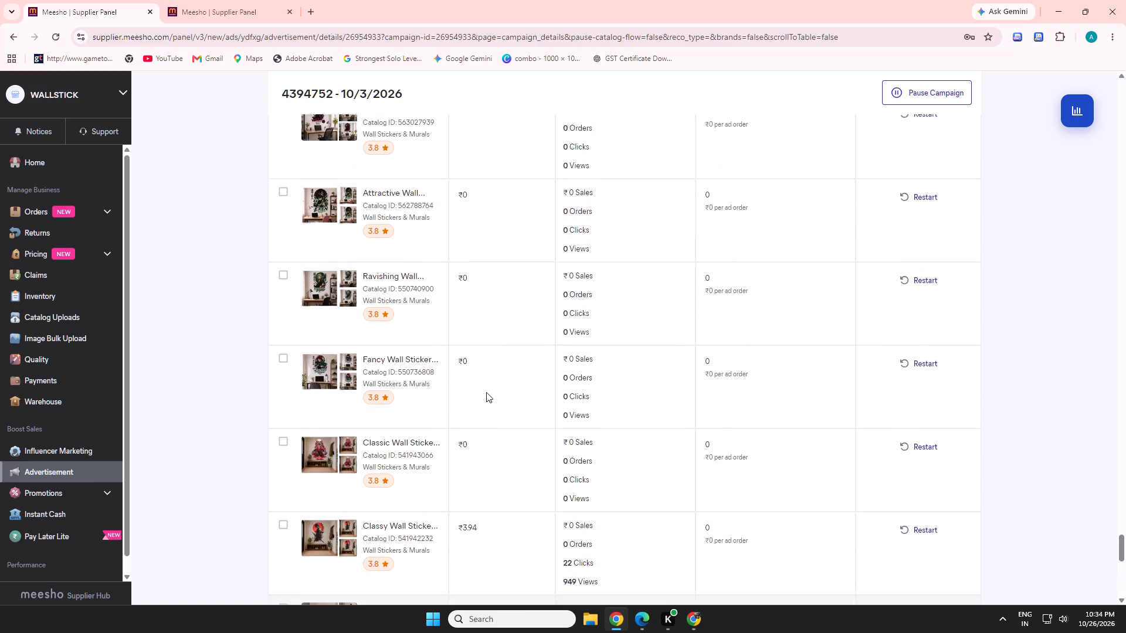
pyautogui.scroll(-1, 486, 392)
pyautogui.scroll(5, 486, 392)
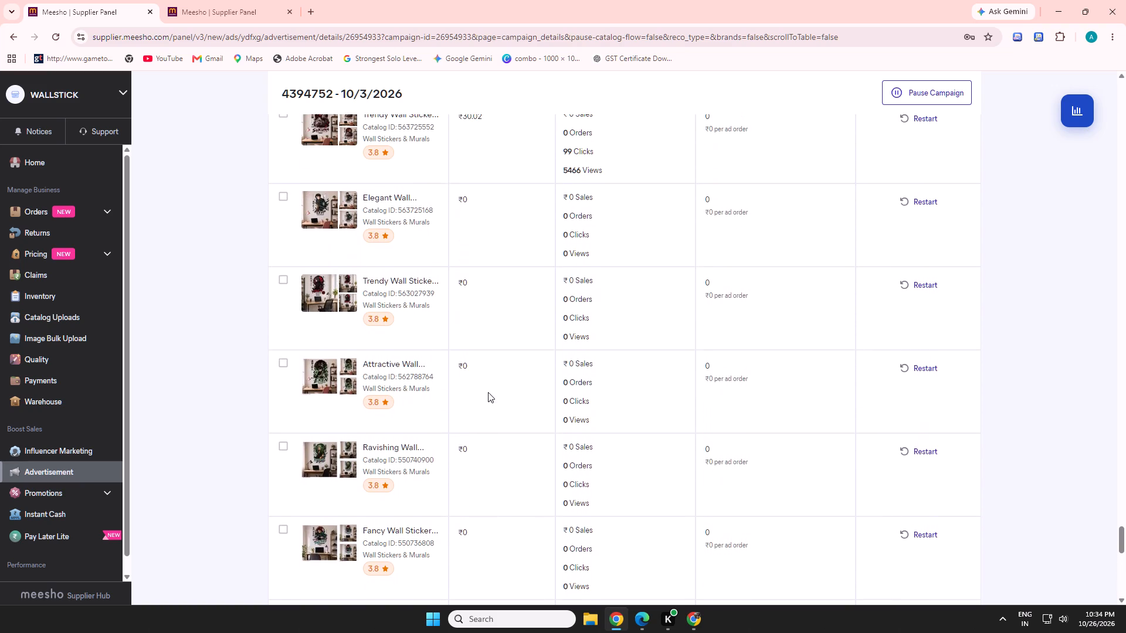
# Restart the paused Attractive Wall Stickers & Murals catalog 562788764.
pyautogui.click(916, 377)
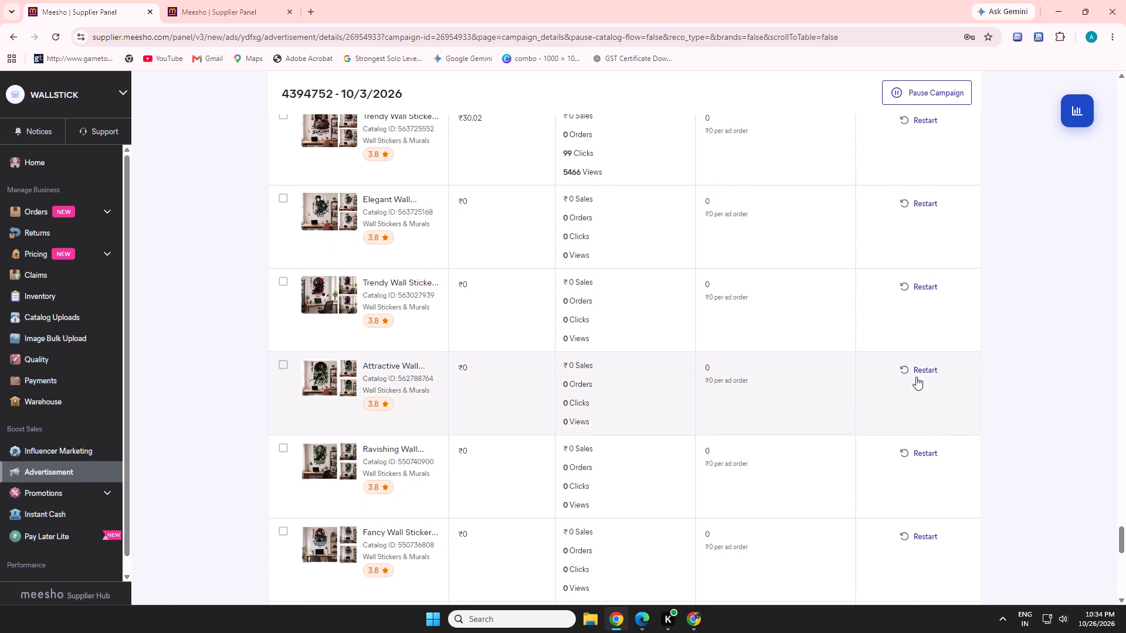
pyautogui.click(620, 380)
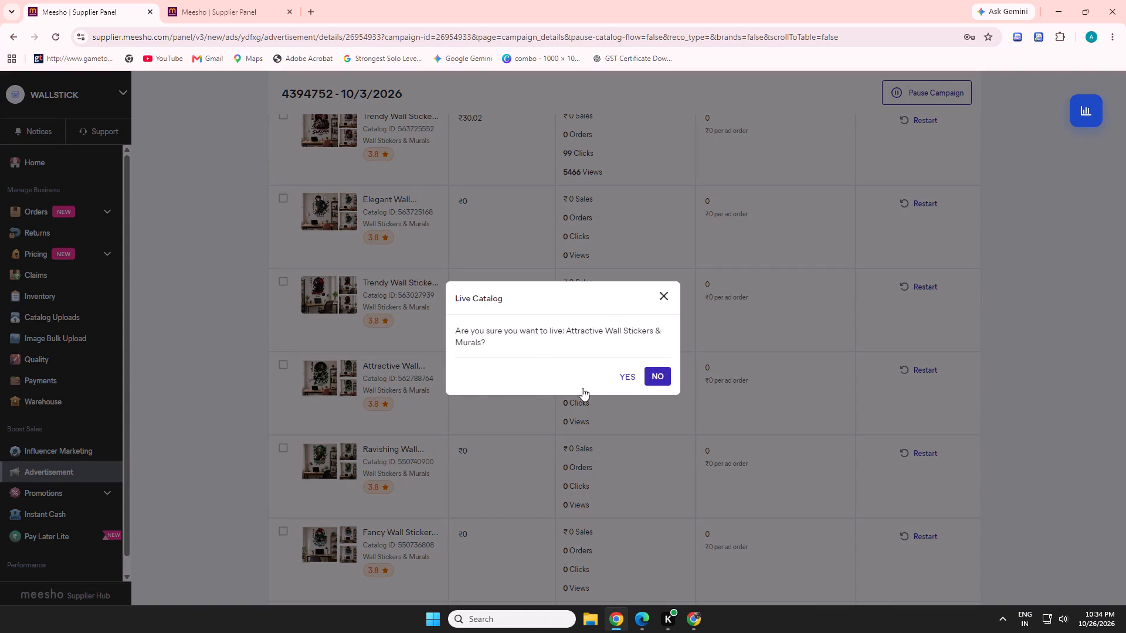
pyautogui.scroll(1, 399, 397)
pyautogui.click(349, 376)
pyautogui.click(293, 396)
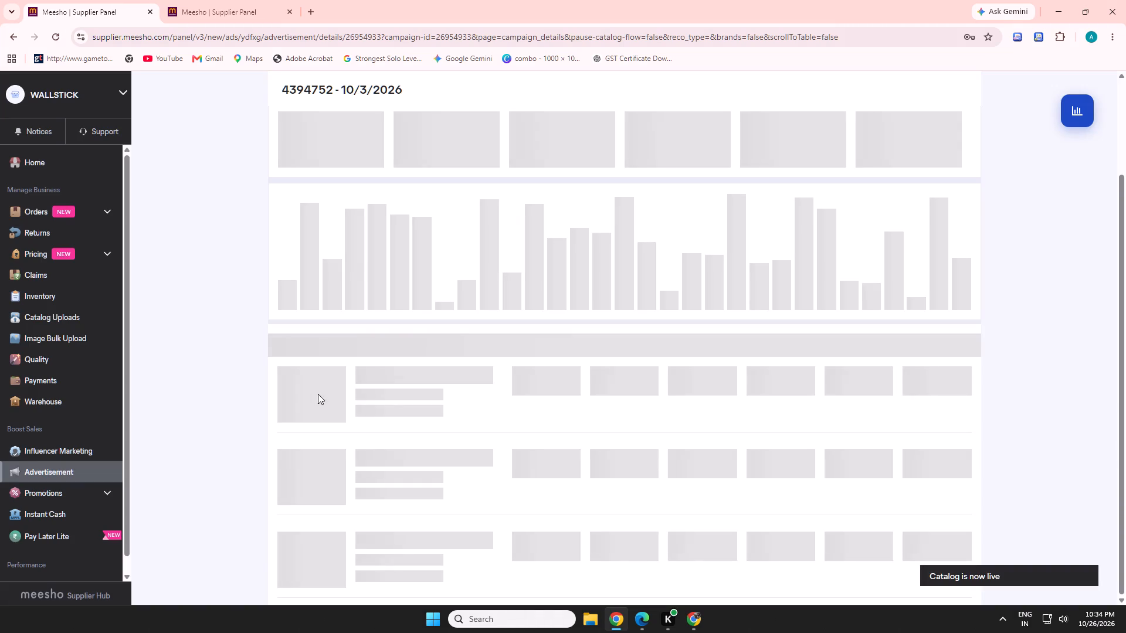
# Review ad spends, sales, orders, clicks and delivered ROI across the campaign's live and paused catalogs.
pyautogui.scroll(-5, 318, 394)
pyautogui.scroll(-5, 896, 432)
pyautogui.scroll(-17, 768, 432)
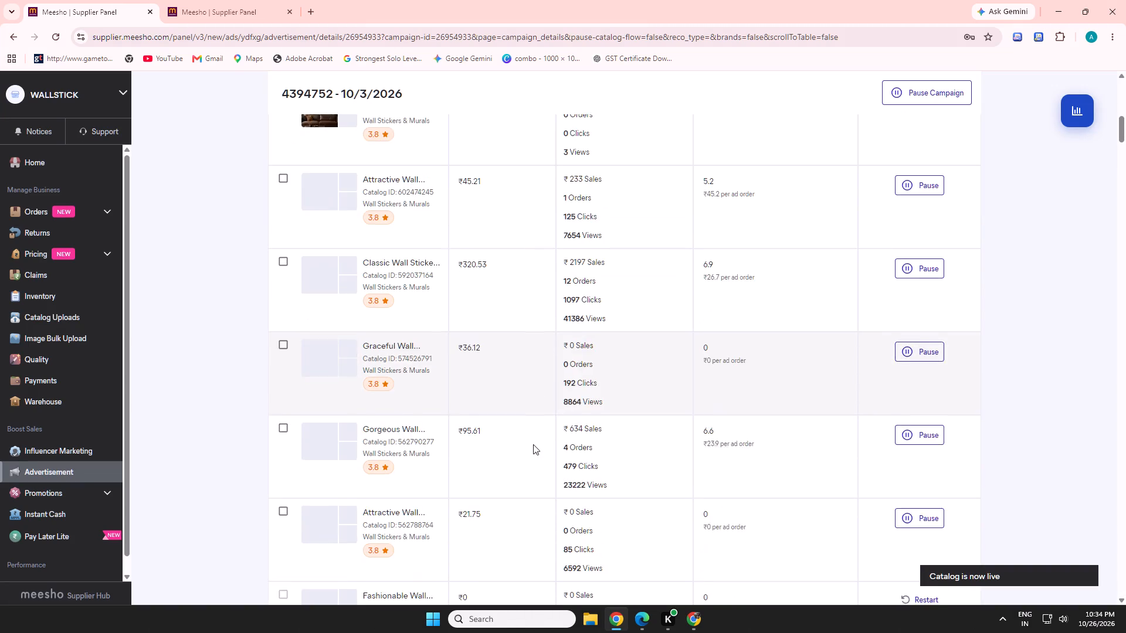
pyautogui.scroll(-20, 533, 444)
pyautogui.scroll(-13, 533, 444)
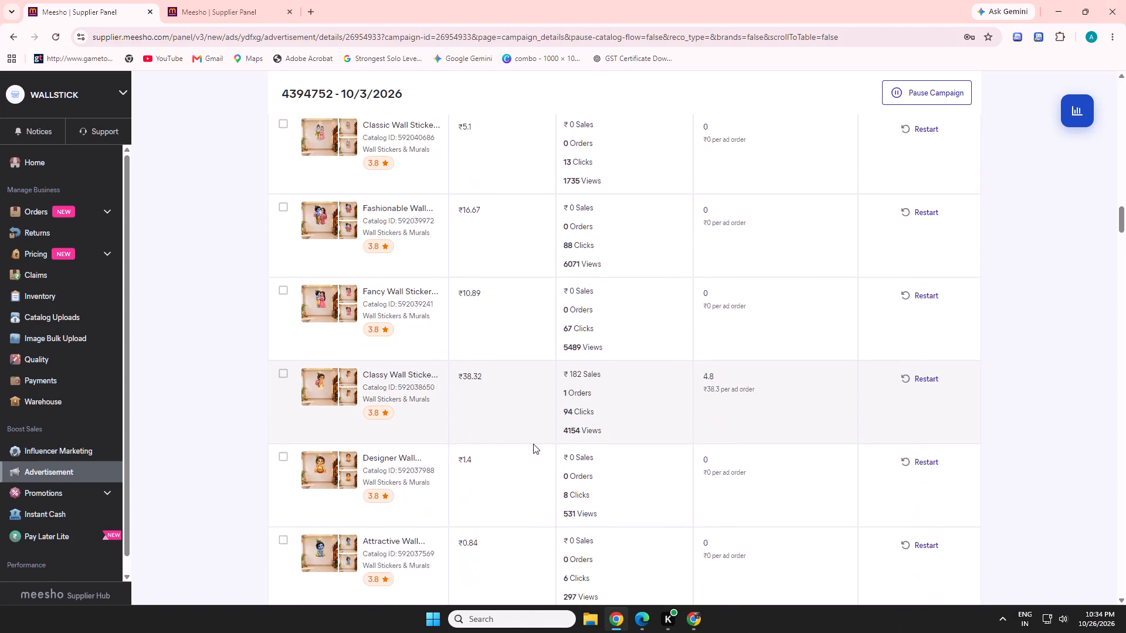
pyautogui.scroll(-20, 533, 444)
pyautogui.scroll(-10, 533, 444)
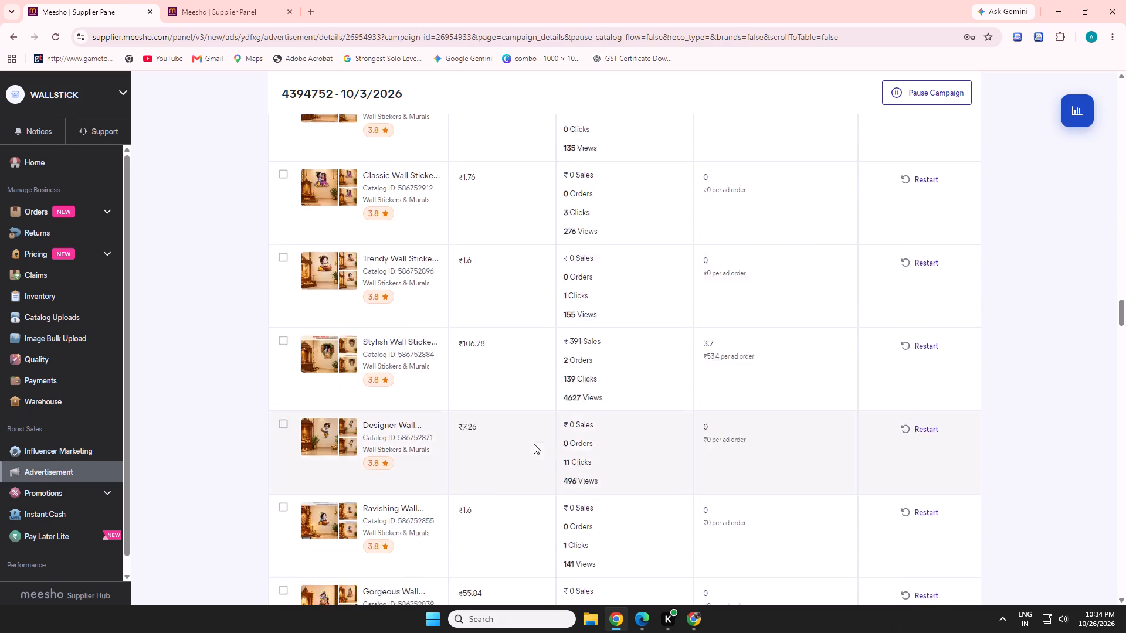
pyautogui.scroll(-20, 534, 444)
pyautogui.scroll(-14, 534, 444)
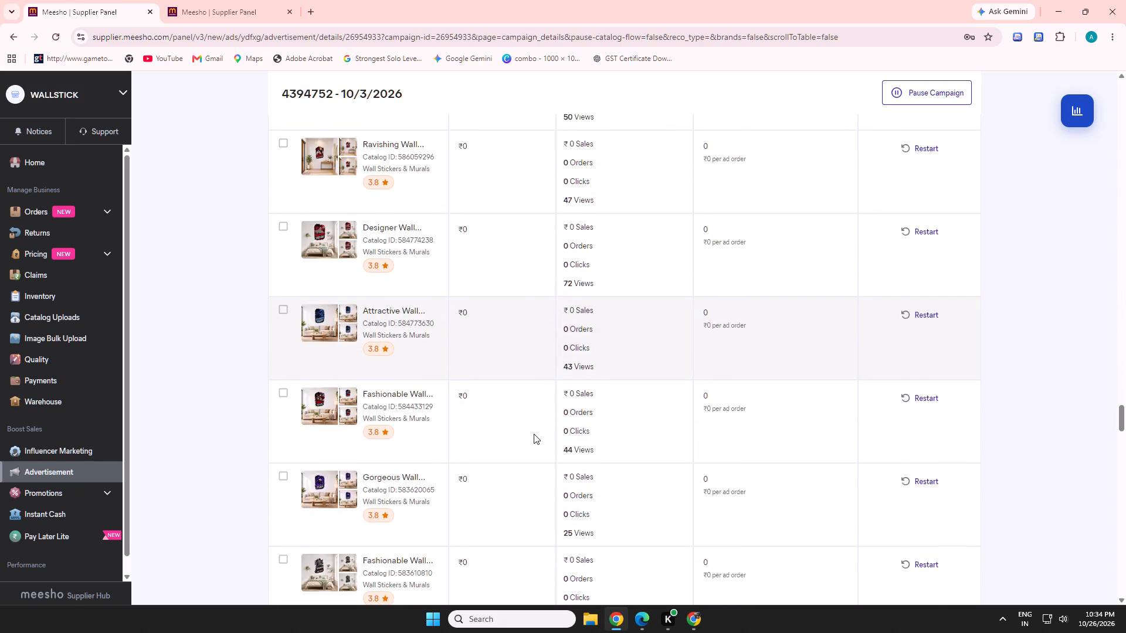
pyautogui.scroll(-12, 534, 433)
pyautogui.scroll(-15, 534, 431)
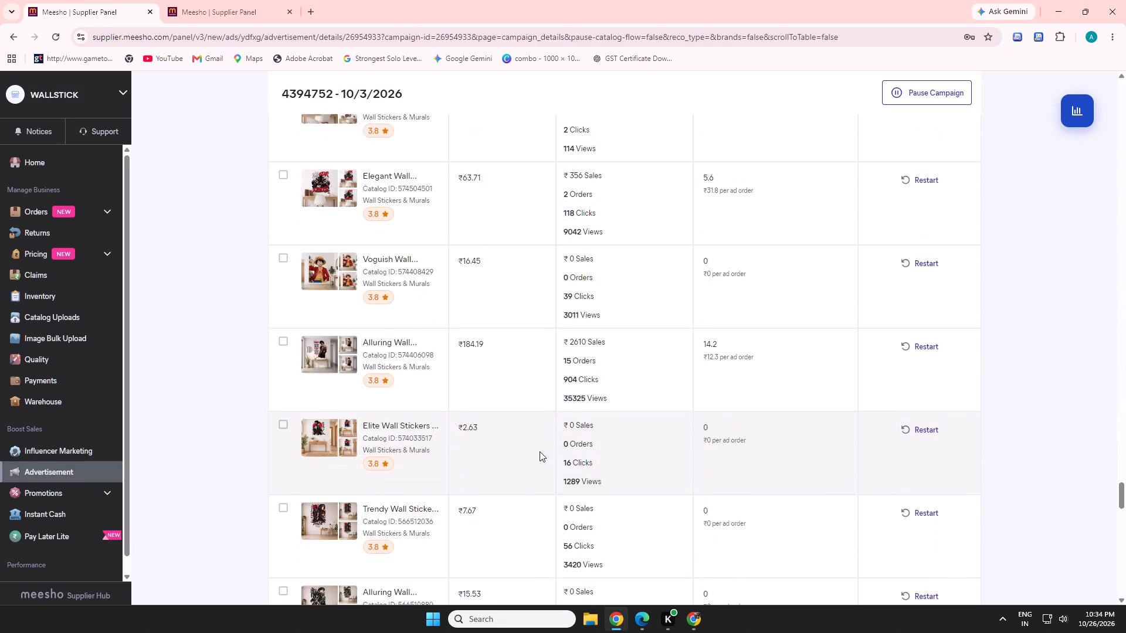
pyautogui.scroll(-18, 540, 451)
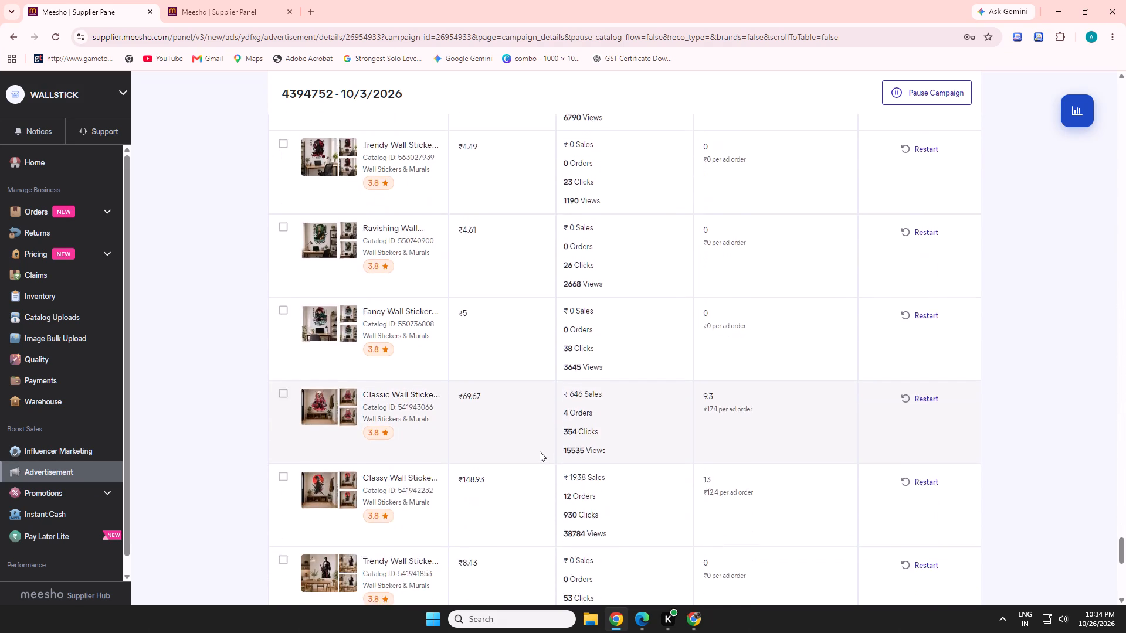
pyautogui.scroll(6, 540, 451)
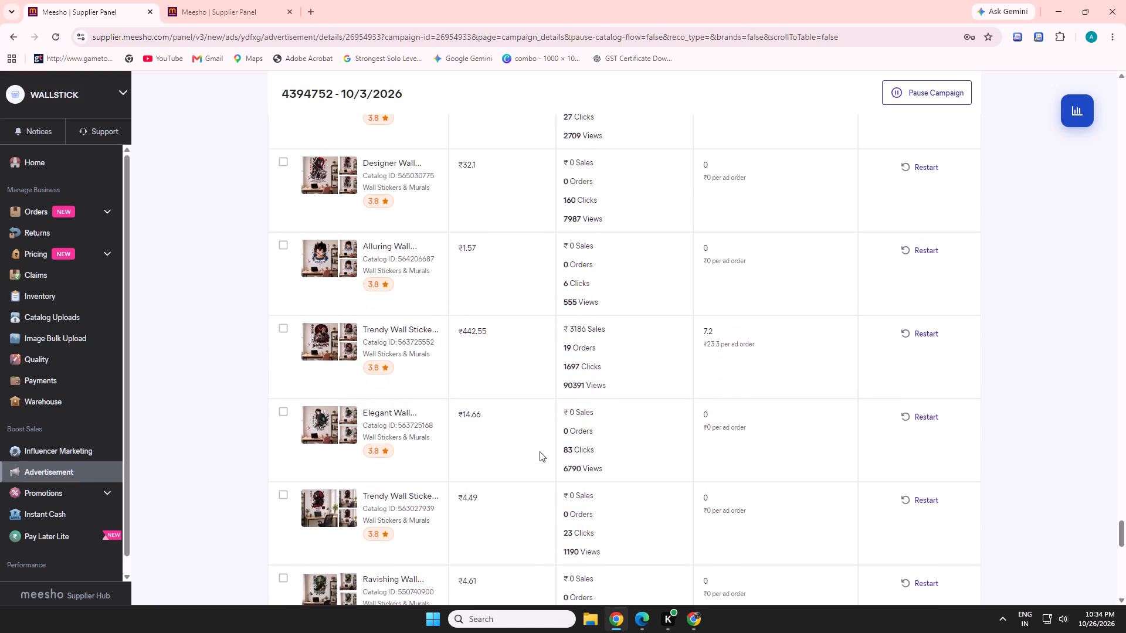
pyautogui.scroll(6, 540, 451)
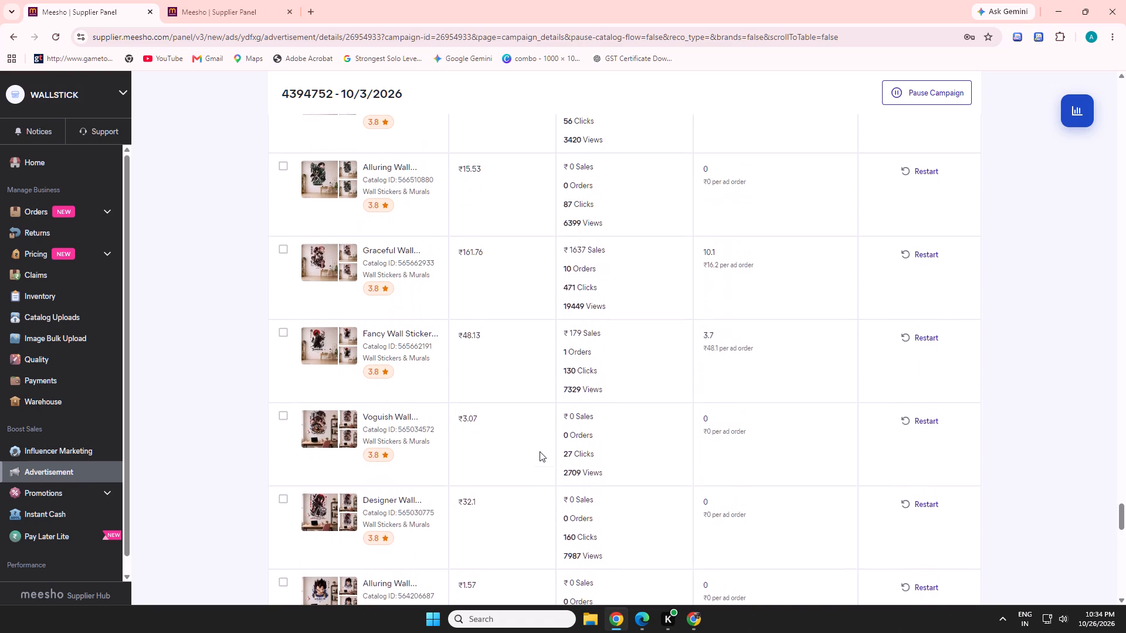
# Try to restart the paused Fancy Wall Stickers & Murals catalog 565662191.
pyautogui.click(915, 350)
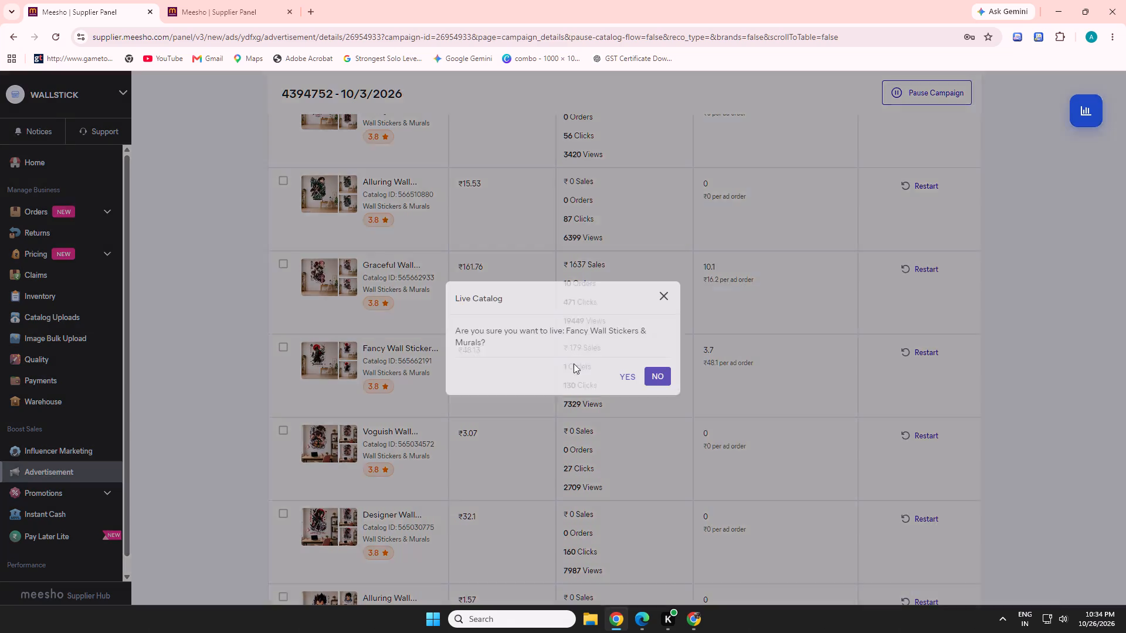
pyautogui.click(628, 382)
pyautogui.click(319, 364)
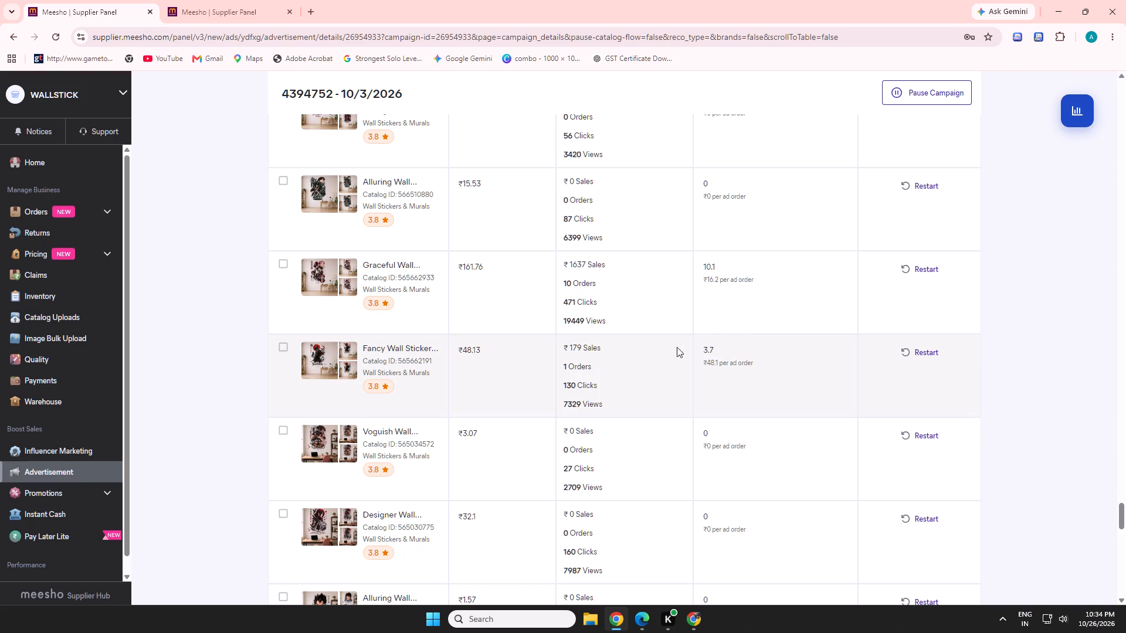
# Restart the paused Graceful Wall Stickers & Murals catalog 565662933.
pyautogui.scroll(-1, 502, 304)
pyautogui.scroll(1, 501, 304)
pyautogui.click(924, 271)
pyautogui.click(624, 375)
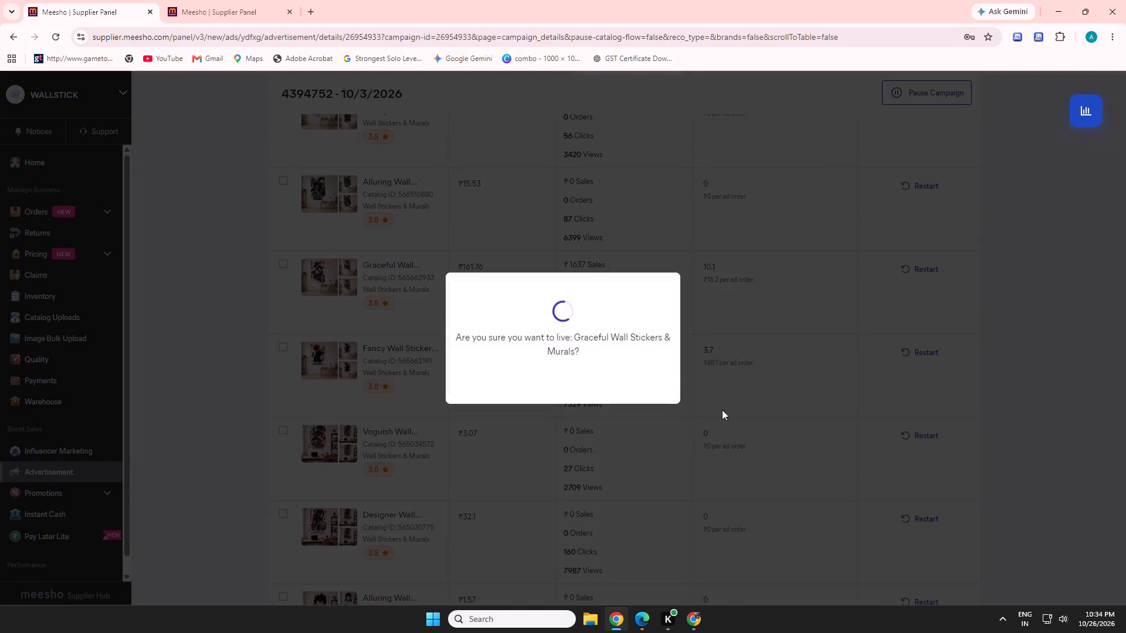
# Restart the paused Fancy Wall Stickers & Murals catalog 565662191.
pyautogui.scroll(-1, 908, 362)
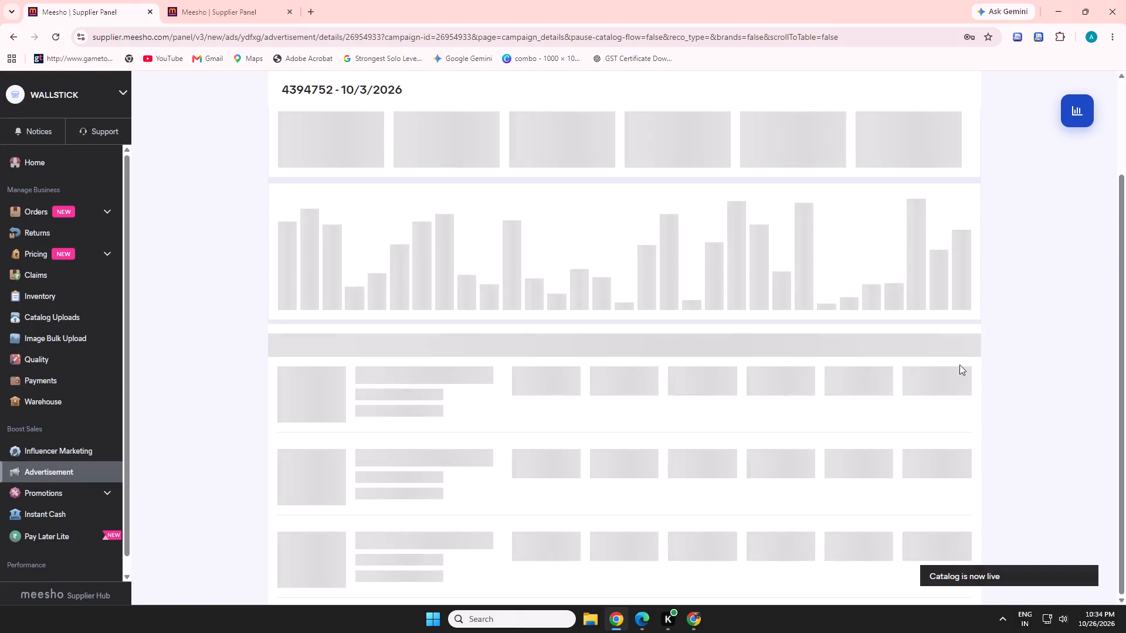
pyautogui.scroll(-13, 1120, 305)
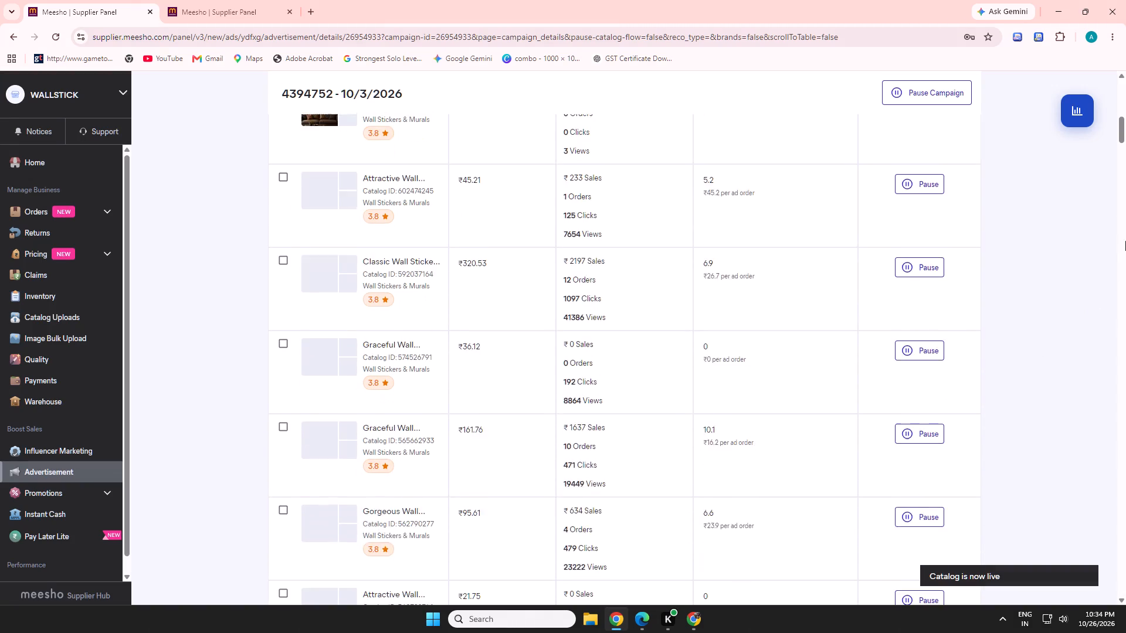
pyautogui.moveTo(1125, 231); pyautogui.dragTo(1125, 430)
pyautogui.moveTo(1121, 559); pyautogui.dragTo(1122, 560)
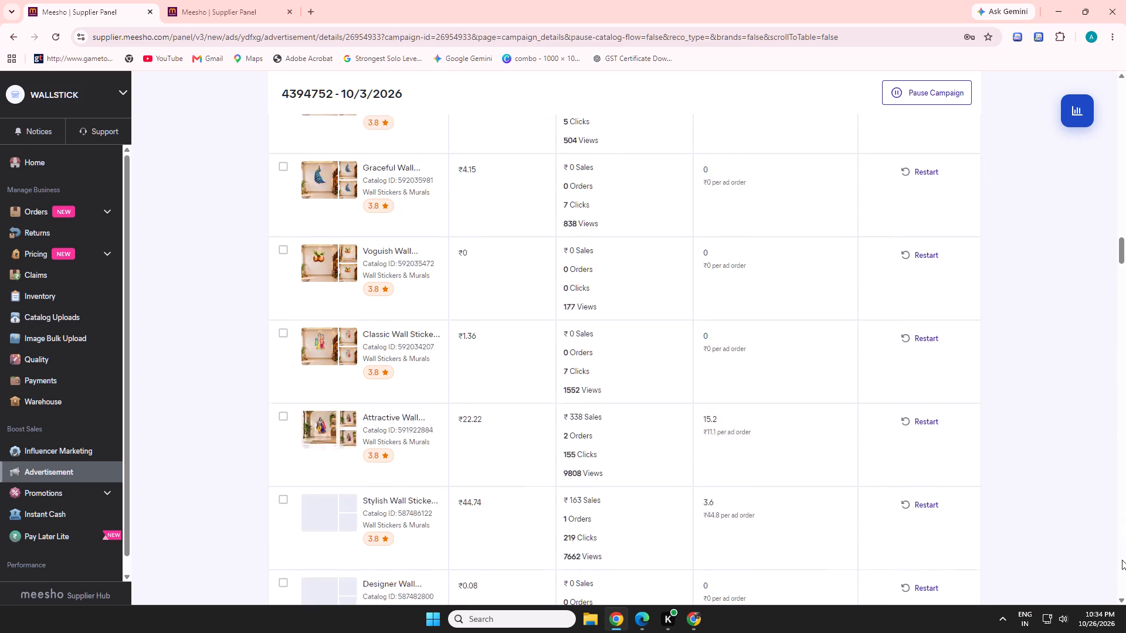
pyautogui.moveTo(1122, 560); pyautogui.dragTo(1125, 494)
pyautogui.scroll(1, 820, 418)
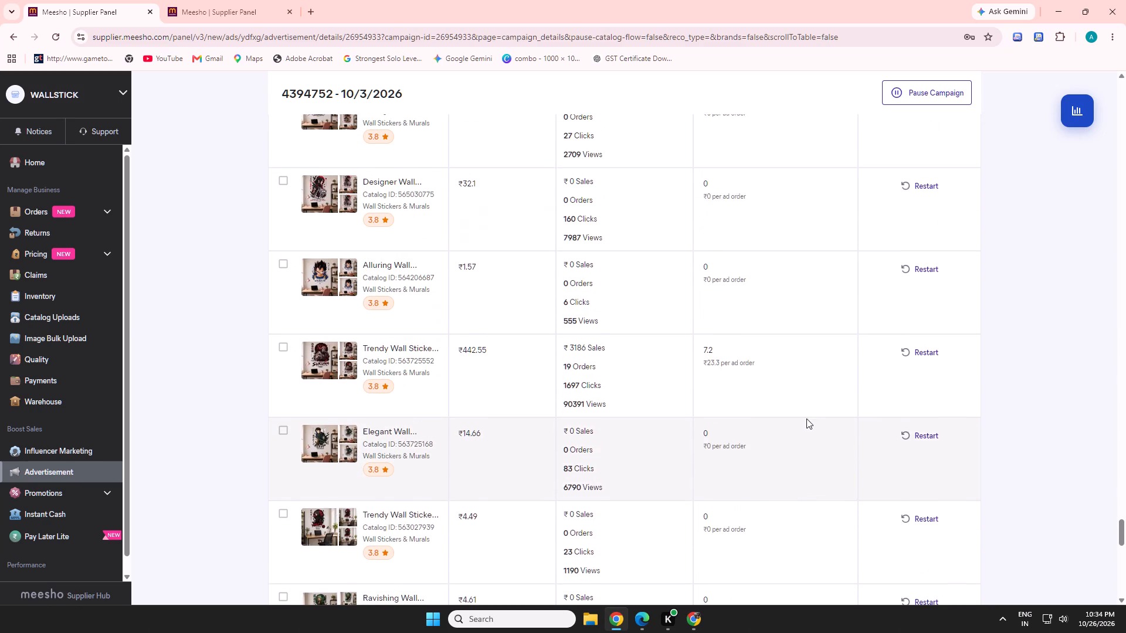
pyautogui.scroll(1, 806, 418)
pyautogui.scroll(2, 854, 342)
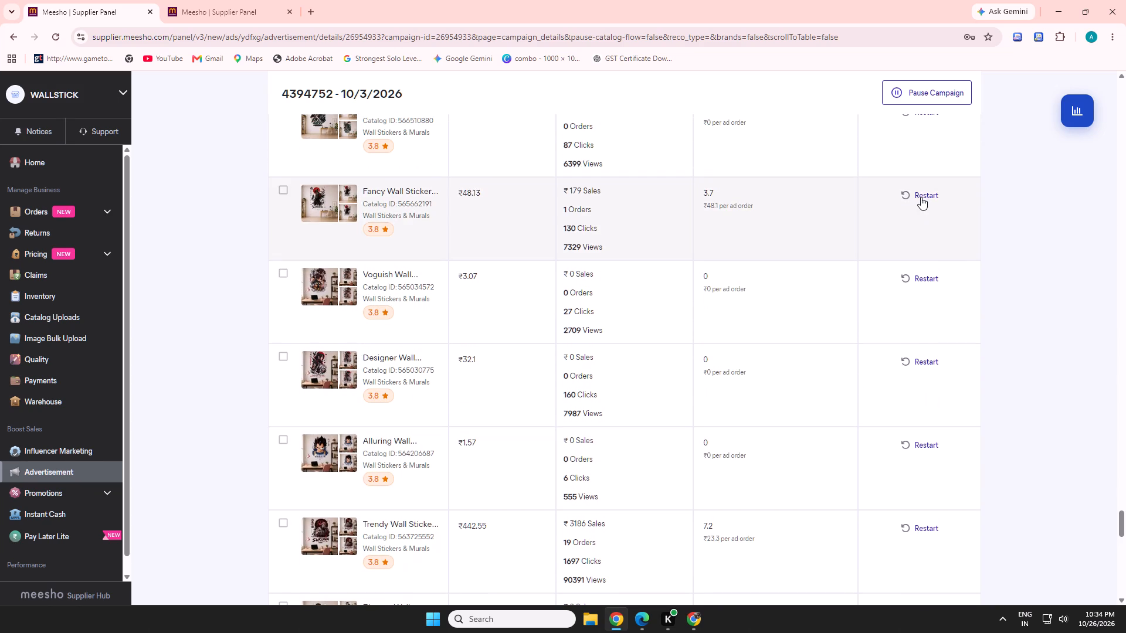
pyautogui.click(921, 197)
pyautogui.click(628, 377)
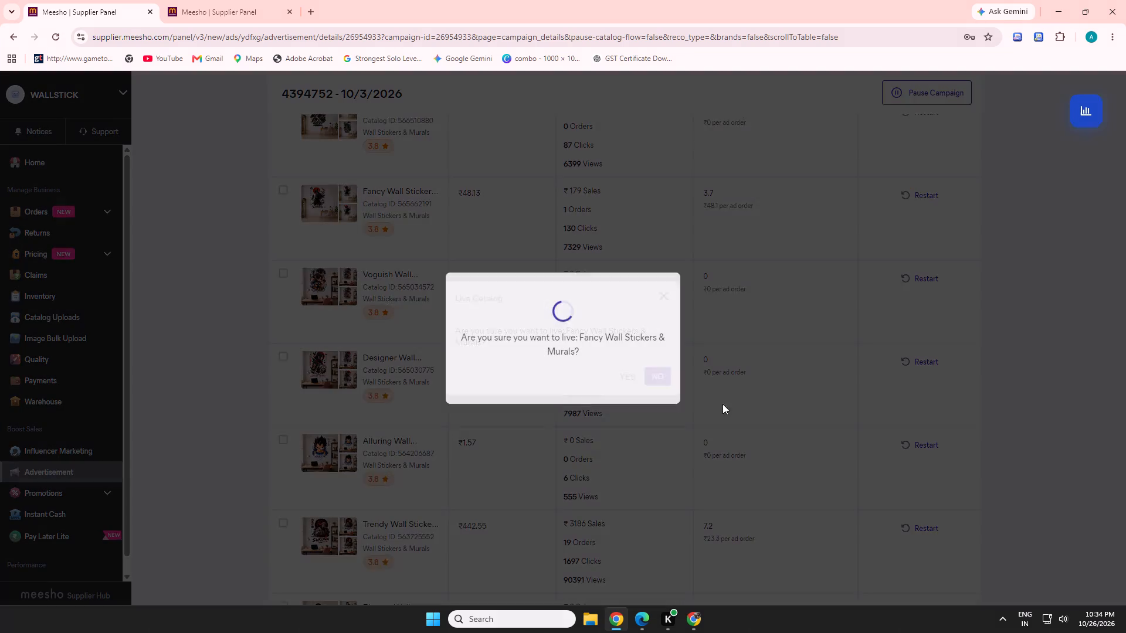
pyautogui.click(742, 307)
# Leave the campaign for the home page, dismiss the Flash Sale offer, and open the advertisement campaign overview.
pyautogui.click(23, 155)
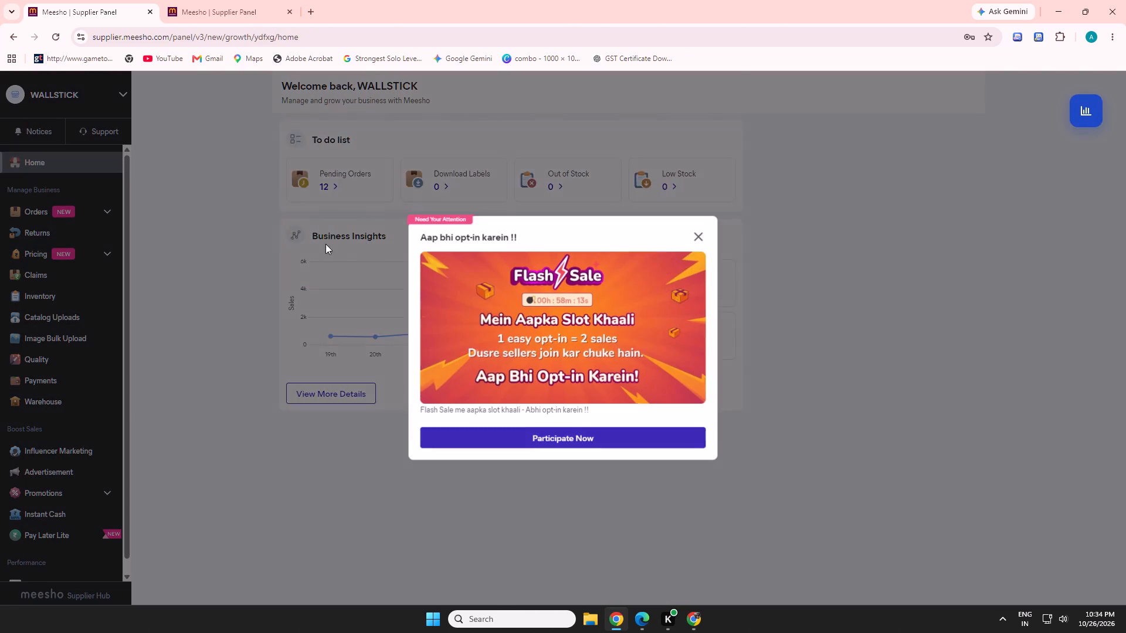
pyautogui.click(705, 240)
pyautogui.click(75, 477)
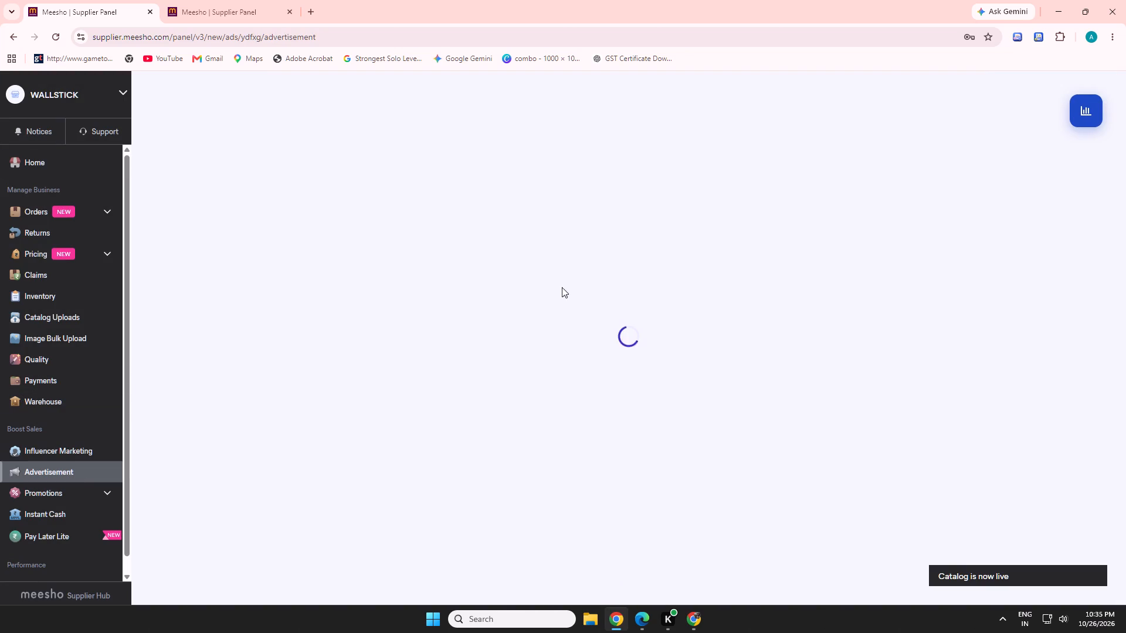
pyautogui.scroll(-12, 755, 231)
pyautogui.scroll(1, 606, 336)
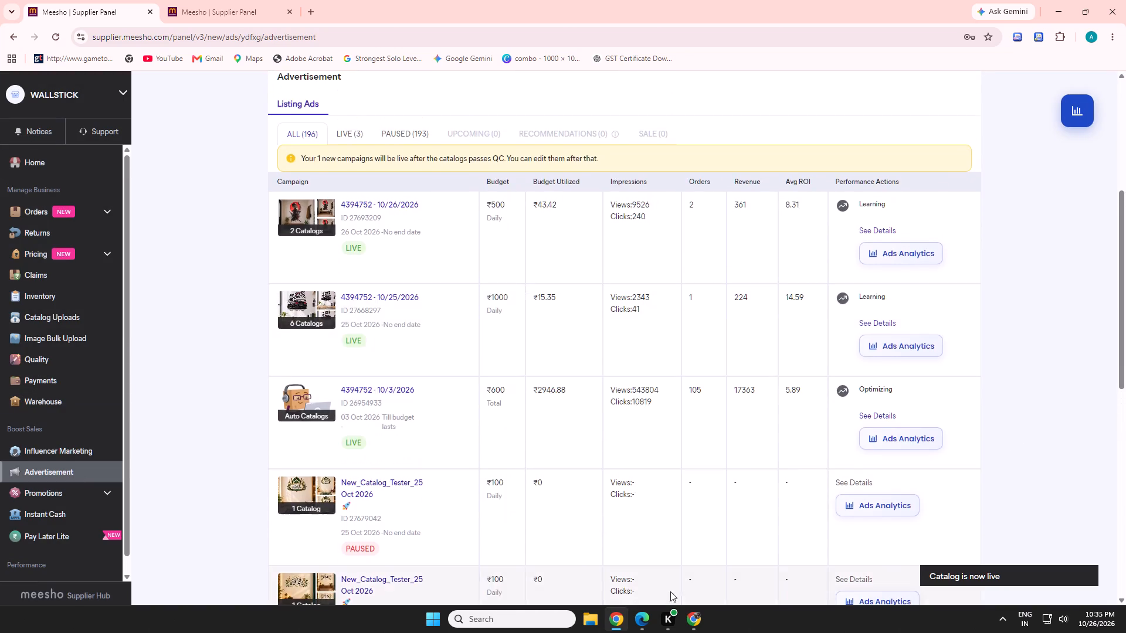
# Open a Chrome window under the Printora profile and go to the Meesho seller login page.
pyautogui.click(693, 620)
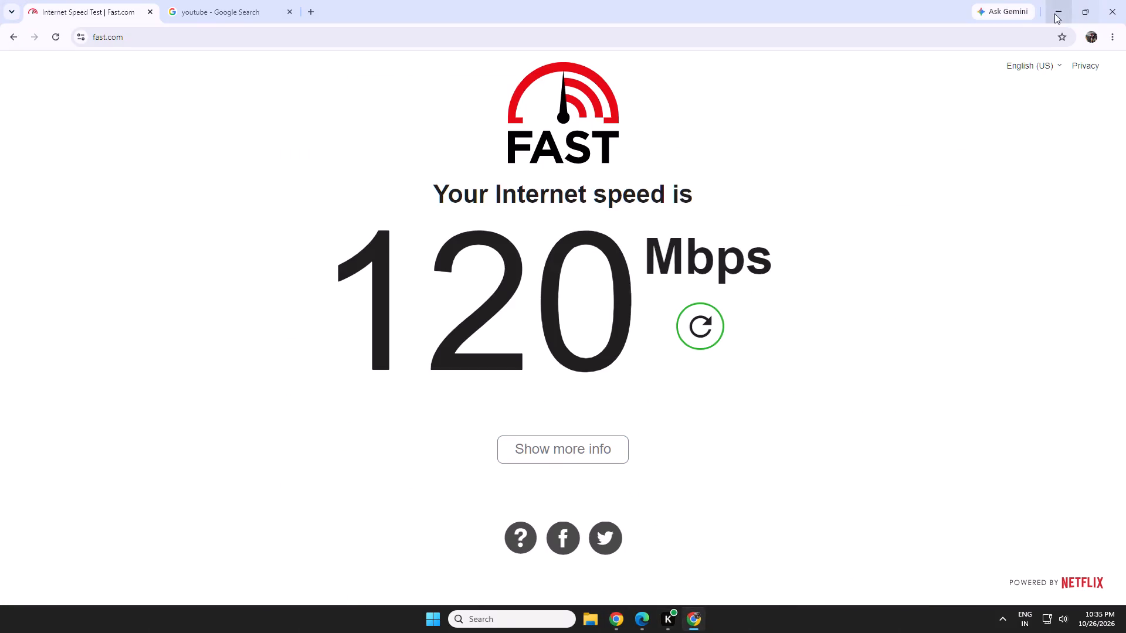
pyautogui.click(1054, 13)
pyautogui.rightClick(630, 632)
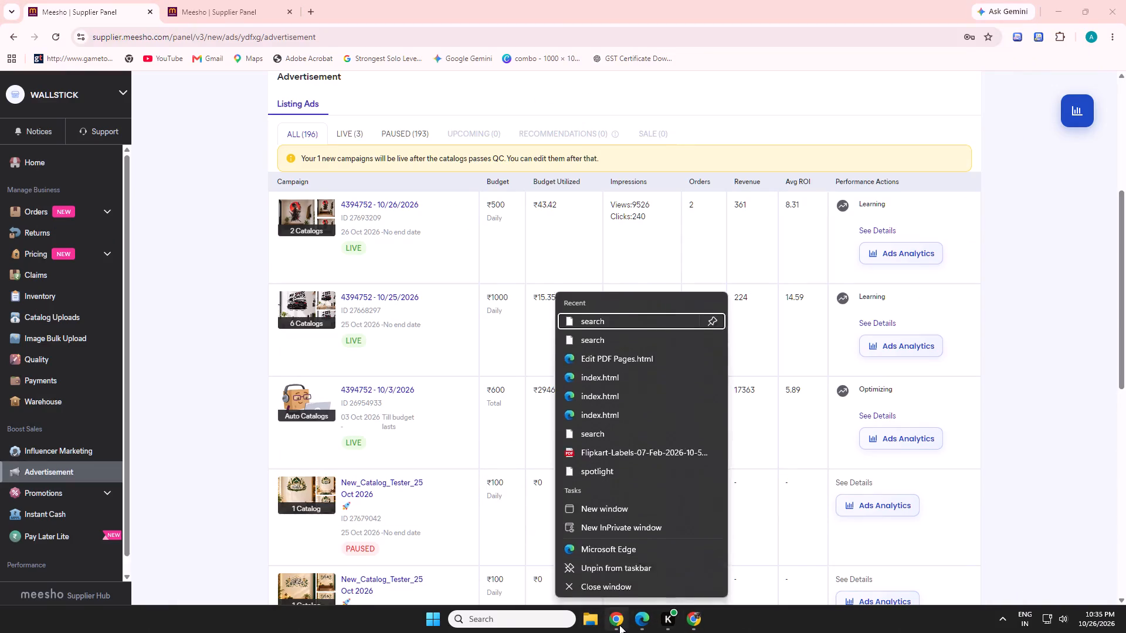
pyautogui.rightClick(619, 625)
pyautogui.click(639, 554)
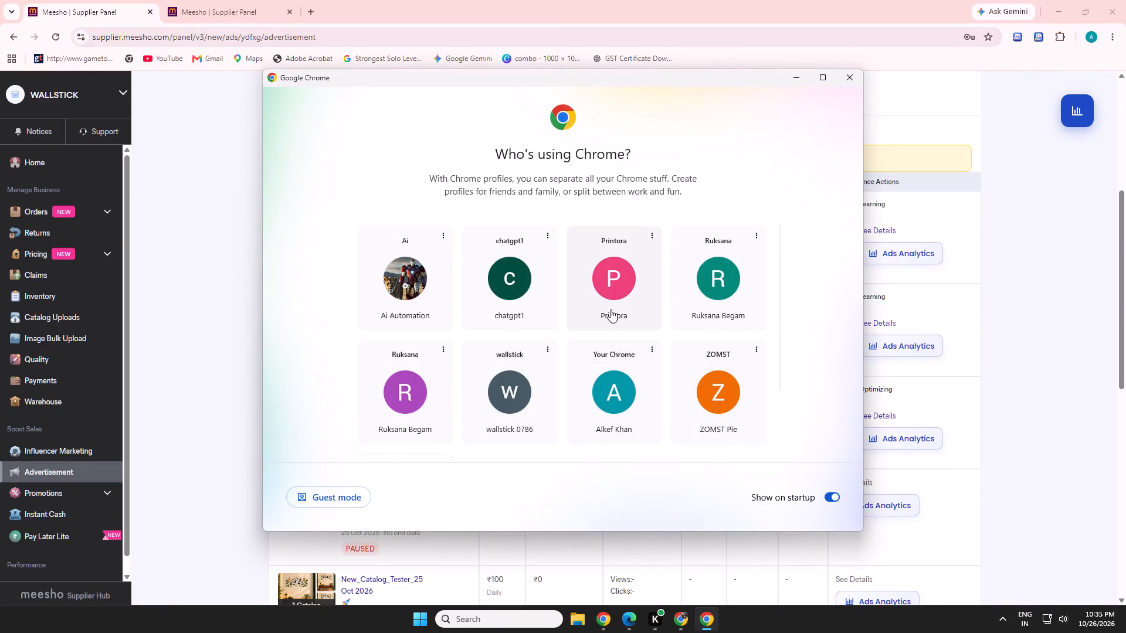
pyautogui.click(611, 307)
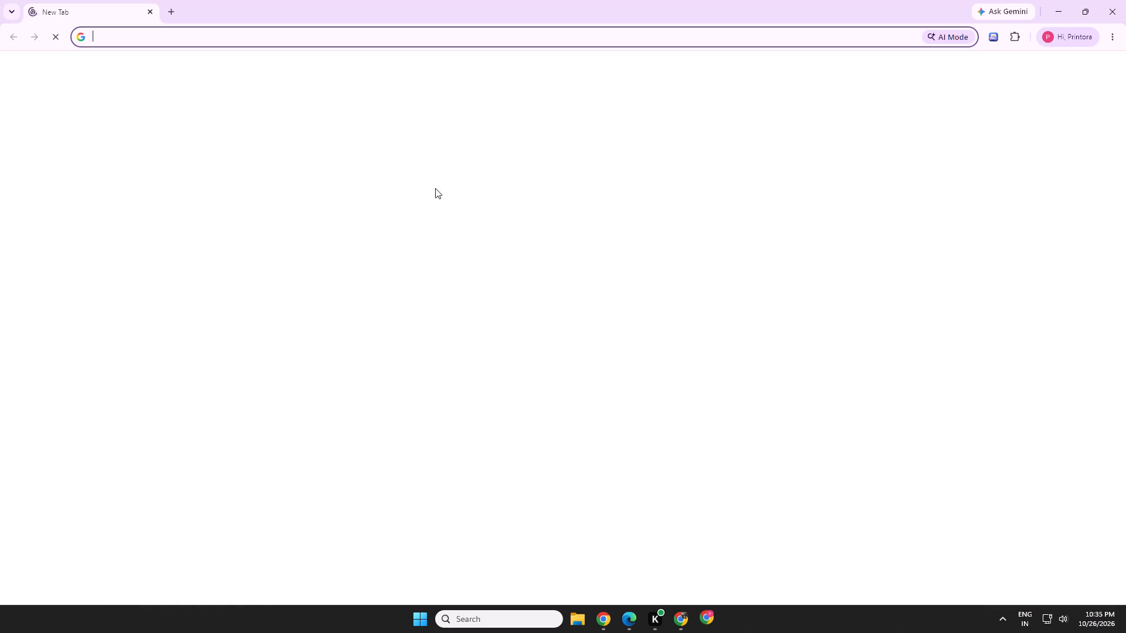
pyautogui.click(366, 353)
# Calculate 230 divided by 5 in Calculator, then clear and close it.
pyautogui.click(508, 626)
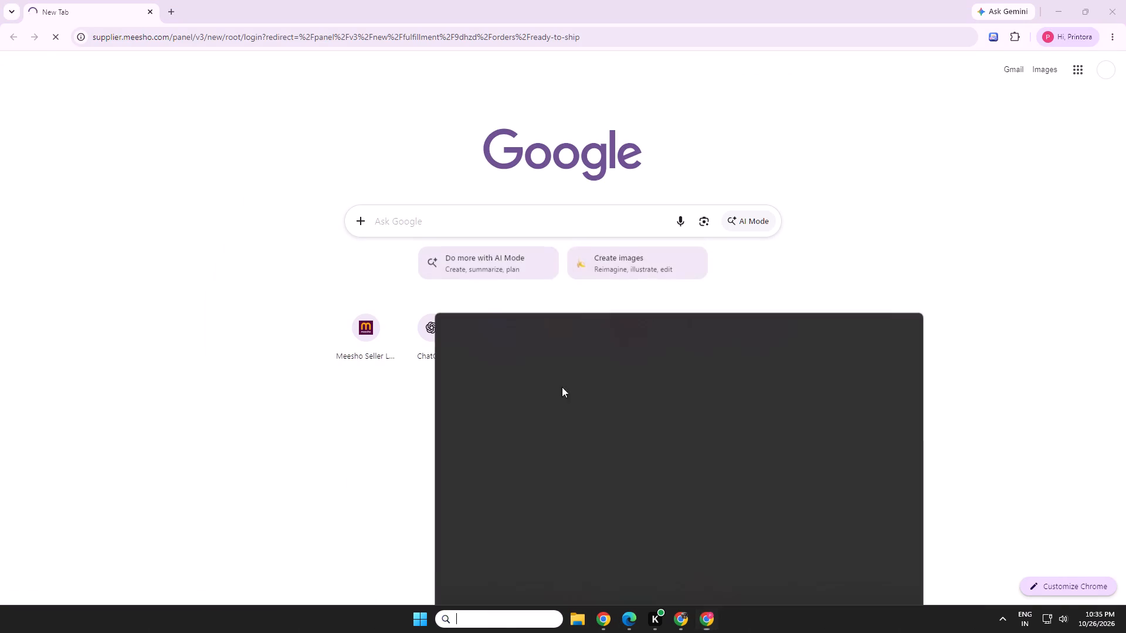
pyautogui.click(544, 223)
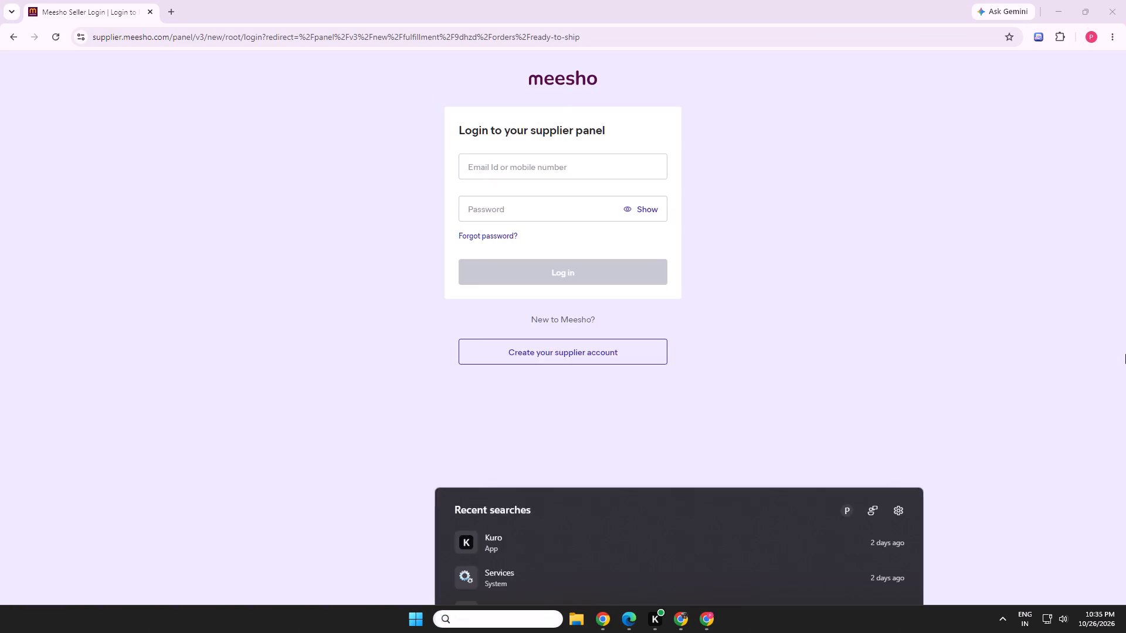
pyautogui.press('2')
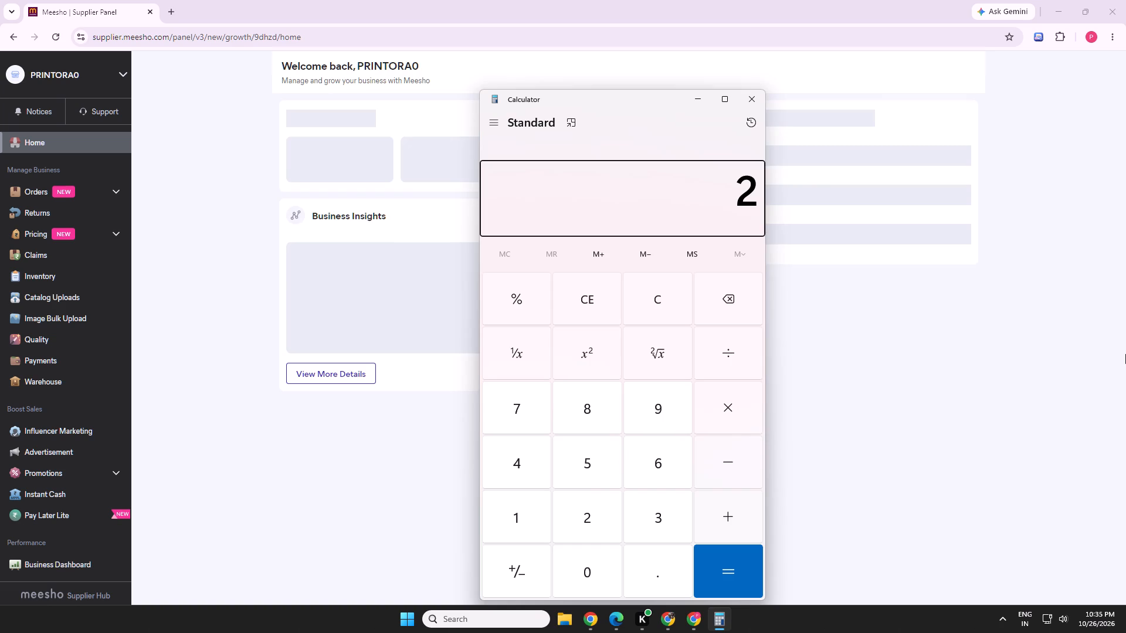
pyautogui.write('30/5')
pyautogui.press('Return')
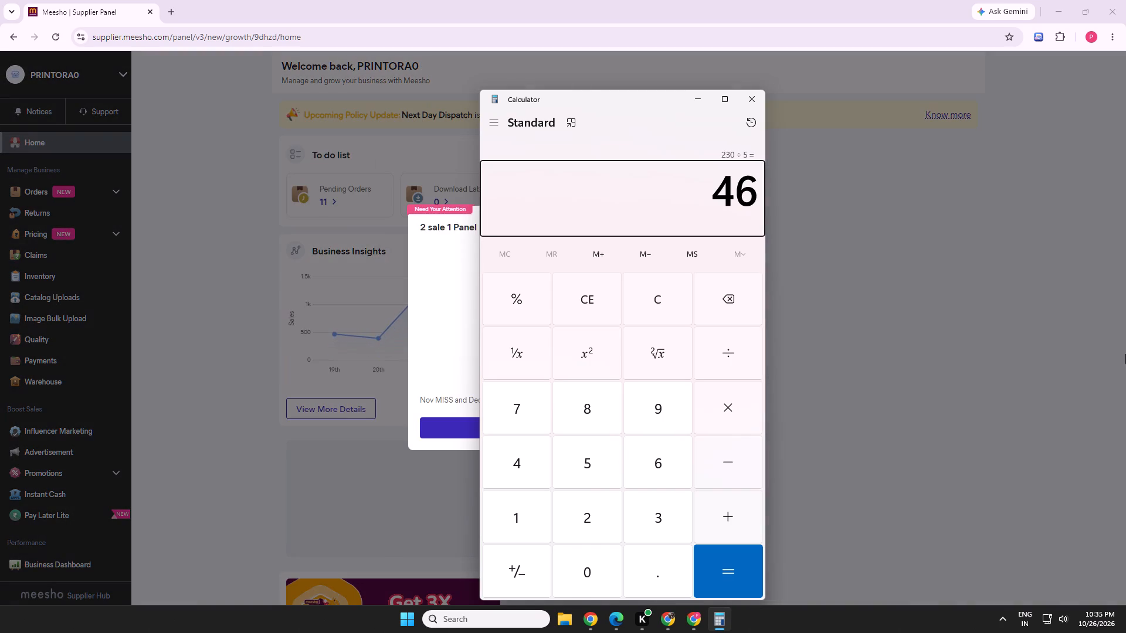
pyautogui.press('Escape')
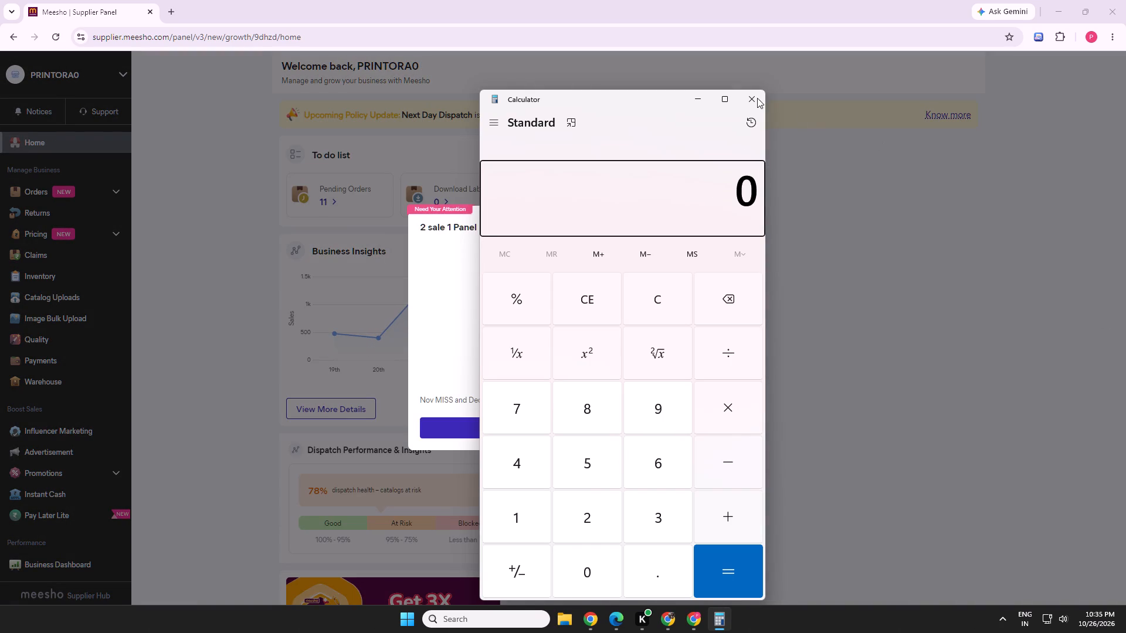
pyautogui.click(757, 98)
# Dismiss the promotional pop-up on the PRINTORA0 supplier home page and open its pending orders.
pyautogui.click(480, 188)
pyautogui.click(696, 225)
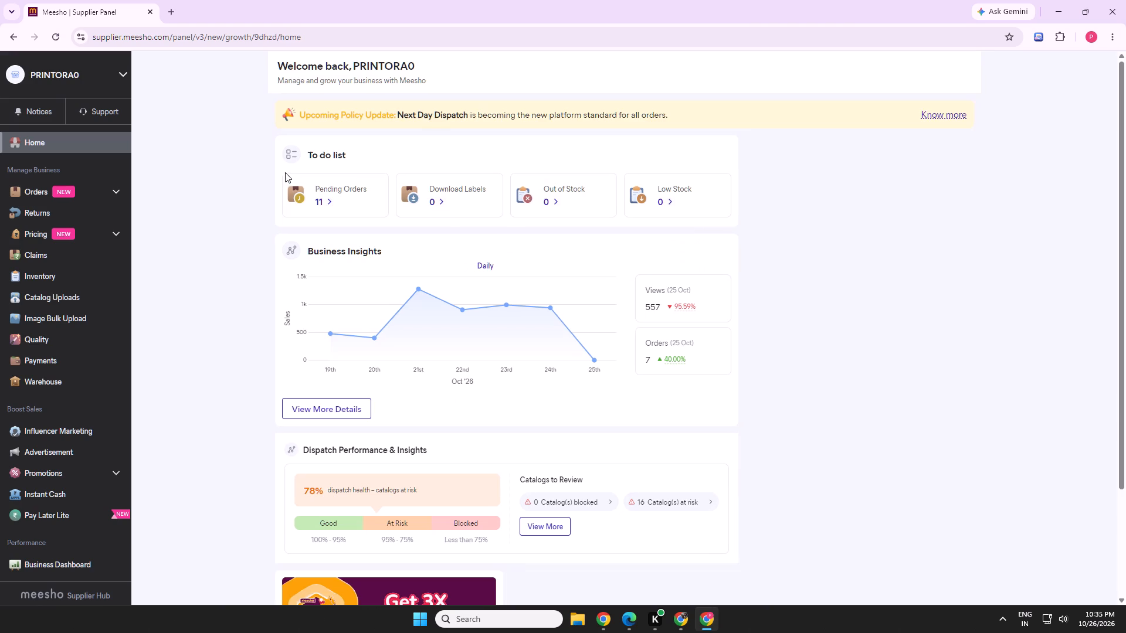
pyautogui.click(306, 182)
pyautogui.scroll(1, 551, 181)
pyautogui.scroll(-20, 579, 183)
pyautogui.scroll(-1, 579, 183)
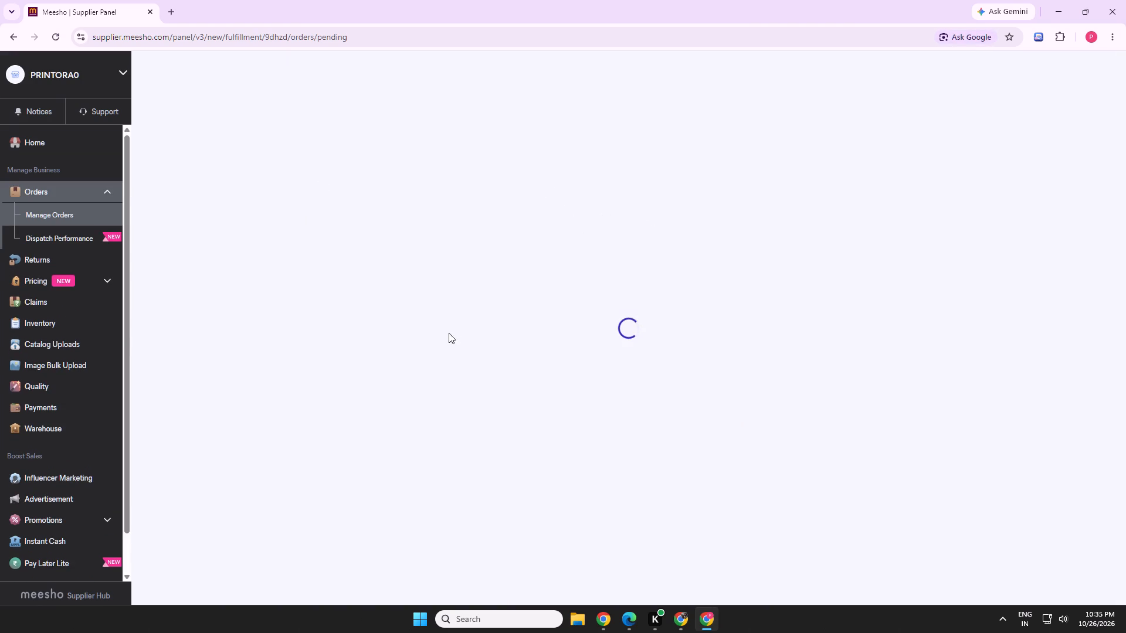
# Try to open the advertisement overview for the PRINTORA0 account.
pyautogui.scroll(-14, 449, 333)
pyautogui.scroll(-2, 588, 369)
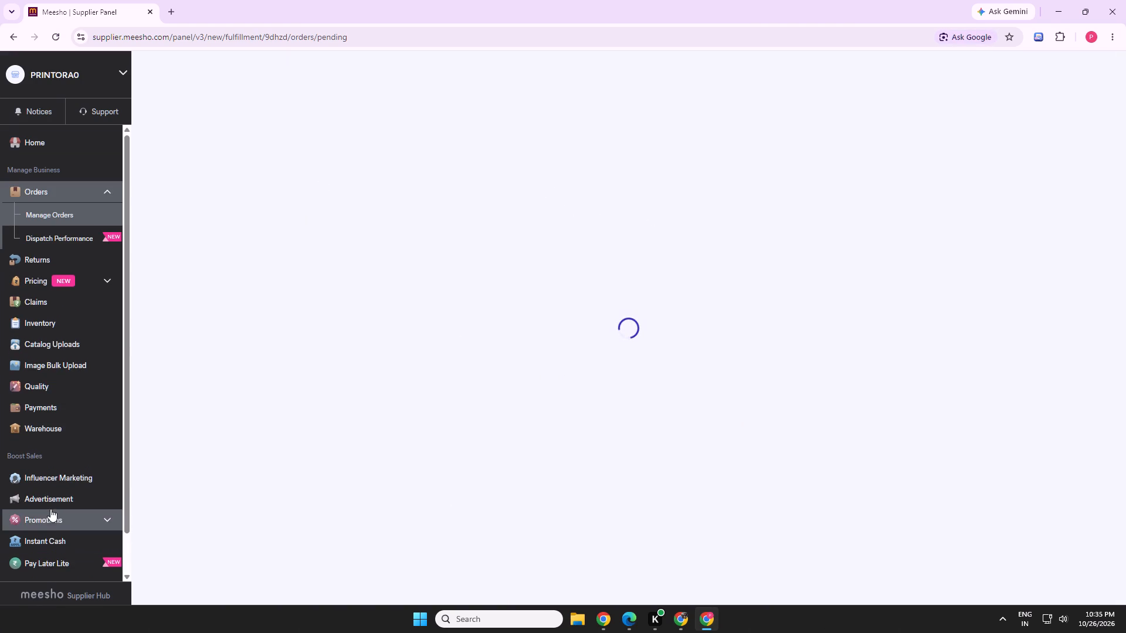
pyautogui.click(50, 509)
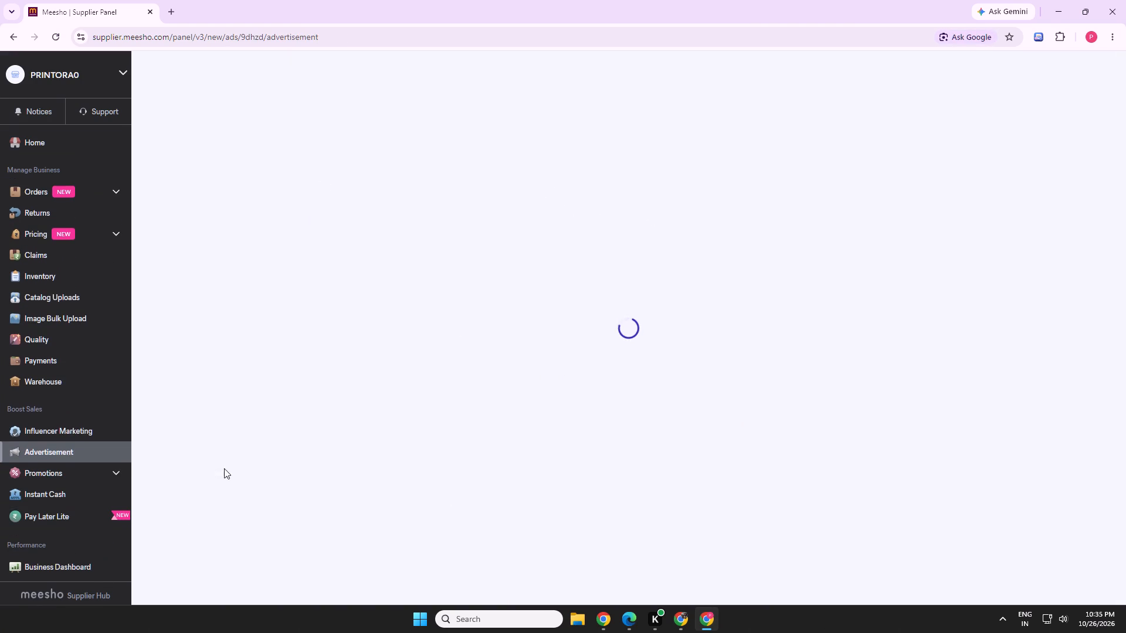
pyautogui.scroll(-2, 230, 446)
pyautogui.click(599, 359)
# Return to the supplier home page, dismiss the 2 Sale, 1 Opt-in pop-up, and open the pending orders.
pyautogui.click(53, 134)
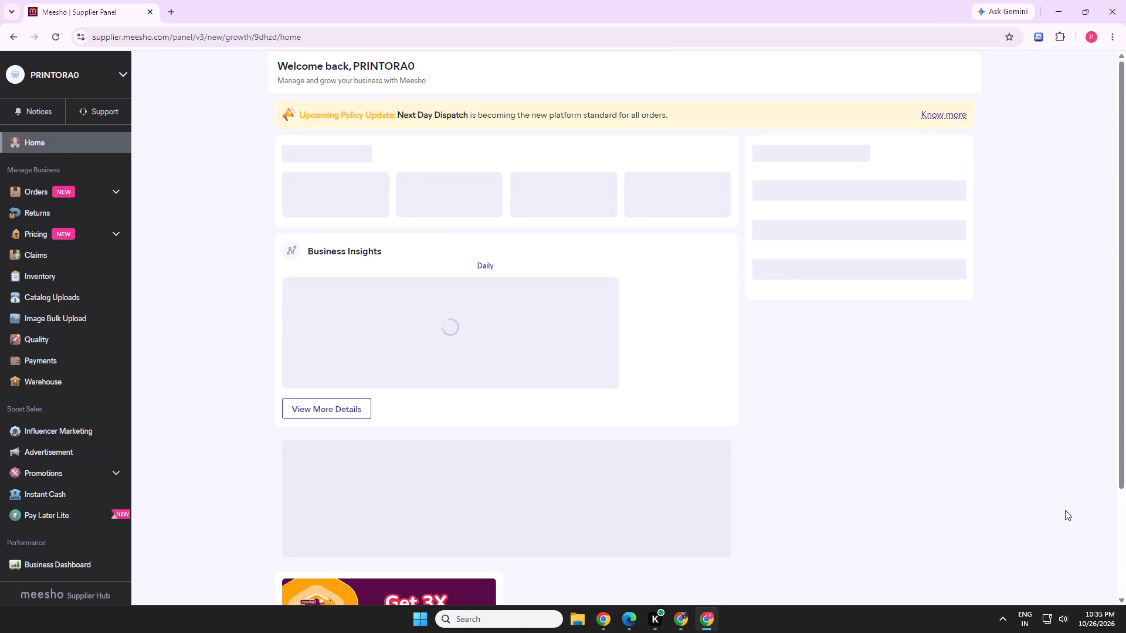
pyautogui.scroll(-2, 566, 333)
pyautogui.scroll(2, 570, 331)
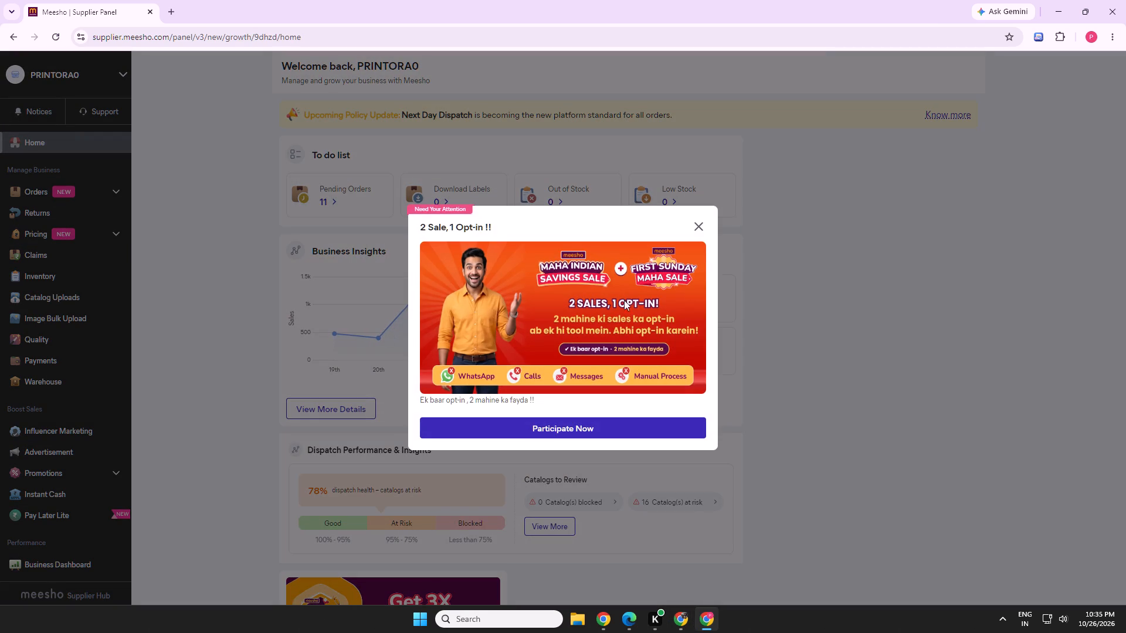
pyautogui.click(697, 224)
pyautogui.click(354, 184)
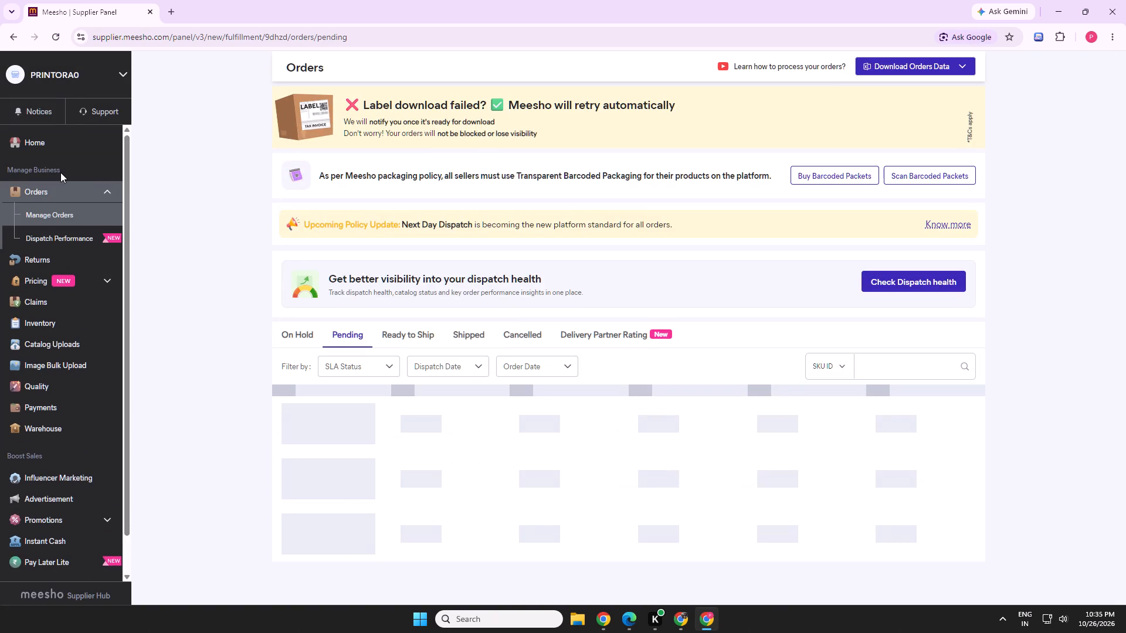
# Look through the pending orders and search them by the SKU ID "anime zoro quato 1-9".
pyautogui.scroll(-5, 439, 251)
pyautogui.scroll(-7, 440, 302)
pyautogui.scroll(-16, 401, 365)
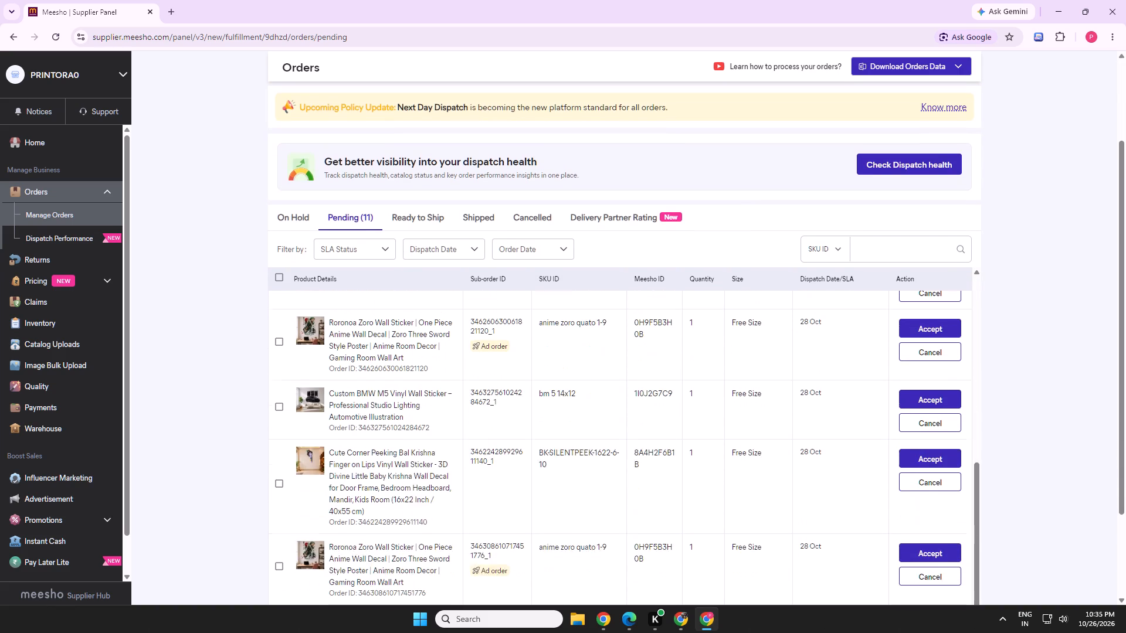
pyautogui.scroll(-15, 400, 367)
pyautogui.tripleClick(545, 423)
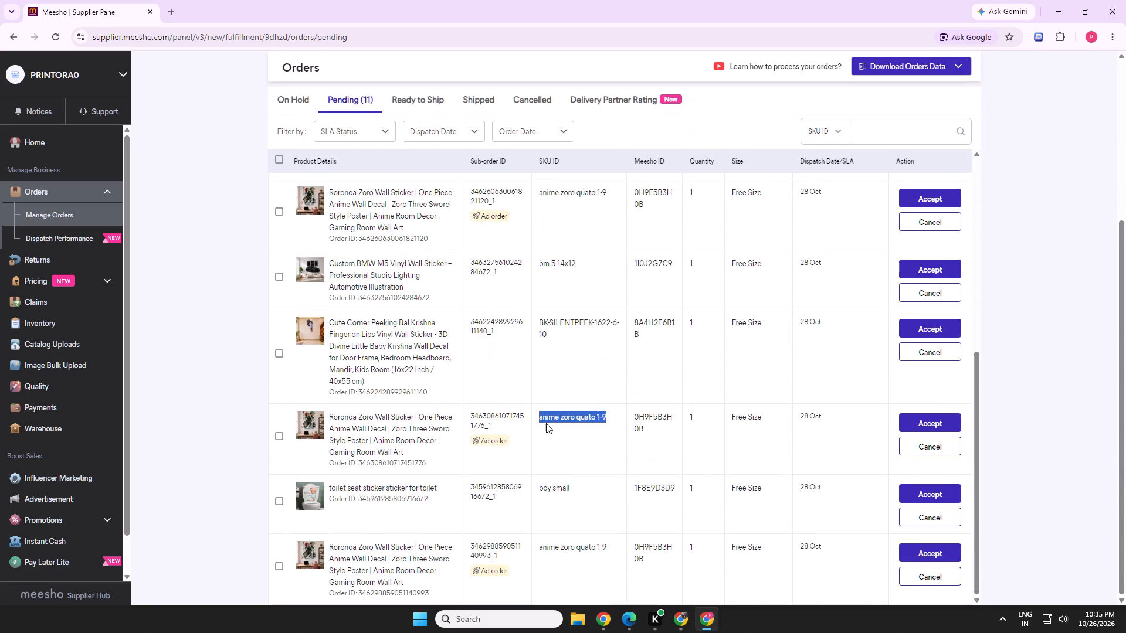
pyautogui.hotkey('ctrl', 'c')
pyautogui.keyDown('ctrl'); pyautogui.click(899, 139); pyautogui.keyUp('ctrl')
pyautogui.hotkey('ctrl', 'v')
pyautogui.press('Return')
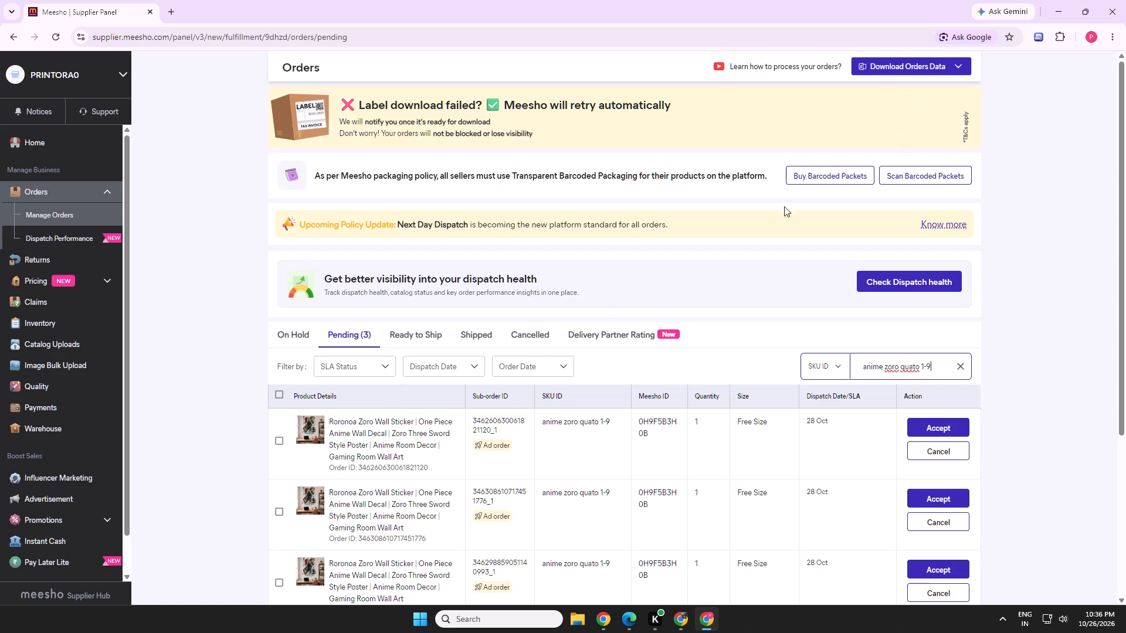
# Open the advertisement overview and view the details of campaign 4241431 - 10/26/2026 down to its catalog row.
pyautogui.click(33, 494)
pyautogui.scroll(-2, 677, 426)
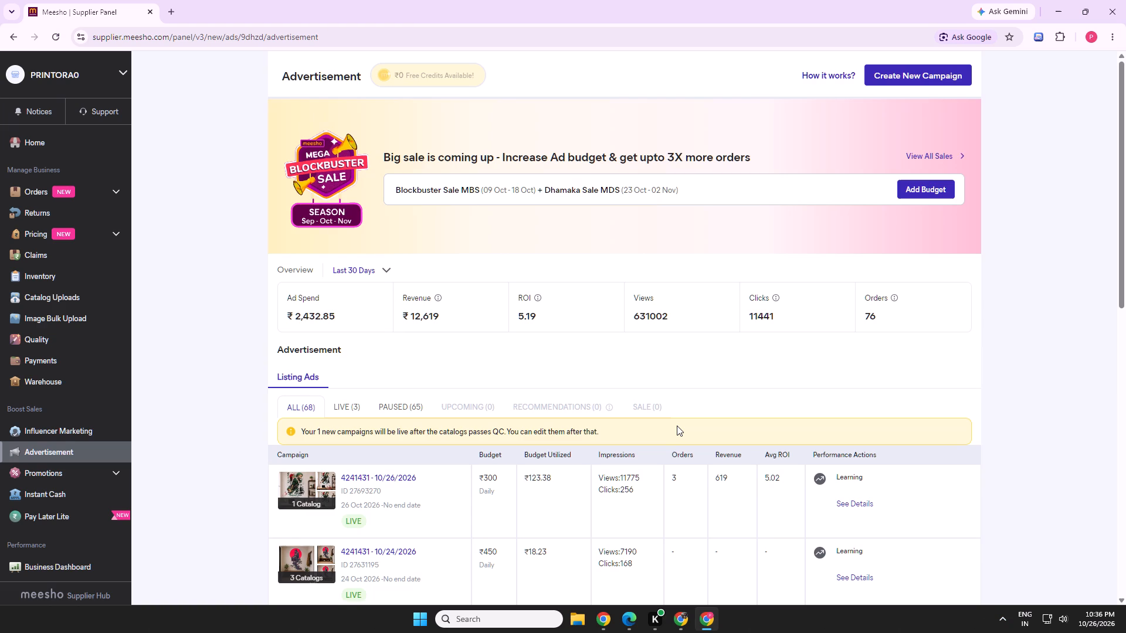
pyautogui.click(847, 508)
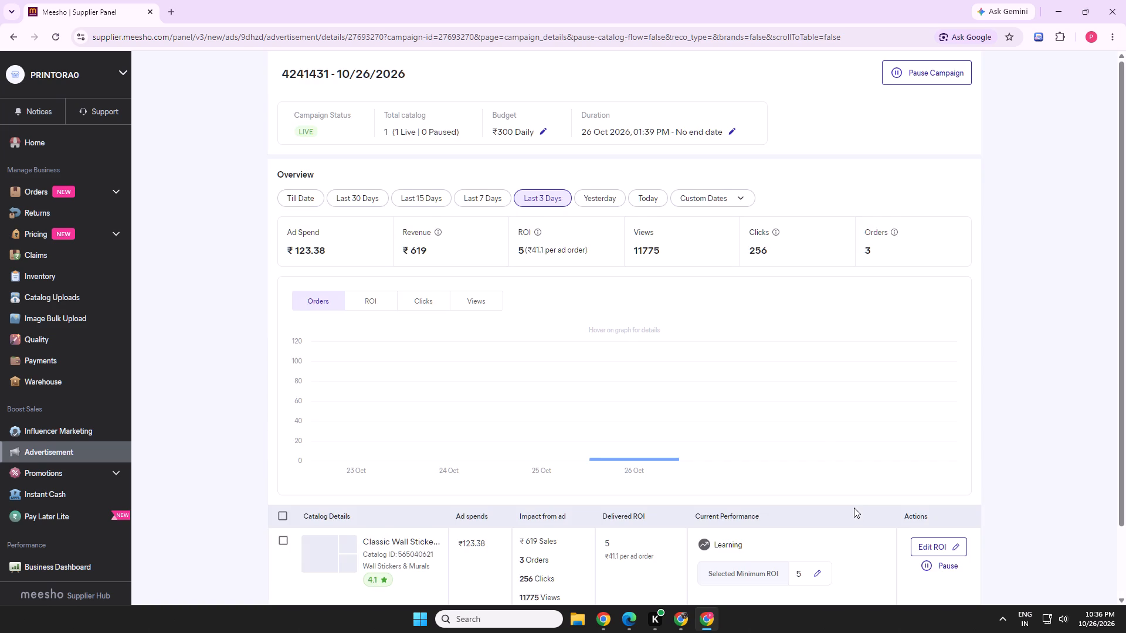
pyautogui.scroll(-4, 694, 403)
# Open Calculator, divide the campaign revenue of 619 by 3, and subtract 50 from the quotient.
pyautogui.click(507, 613)
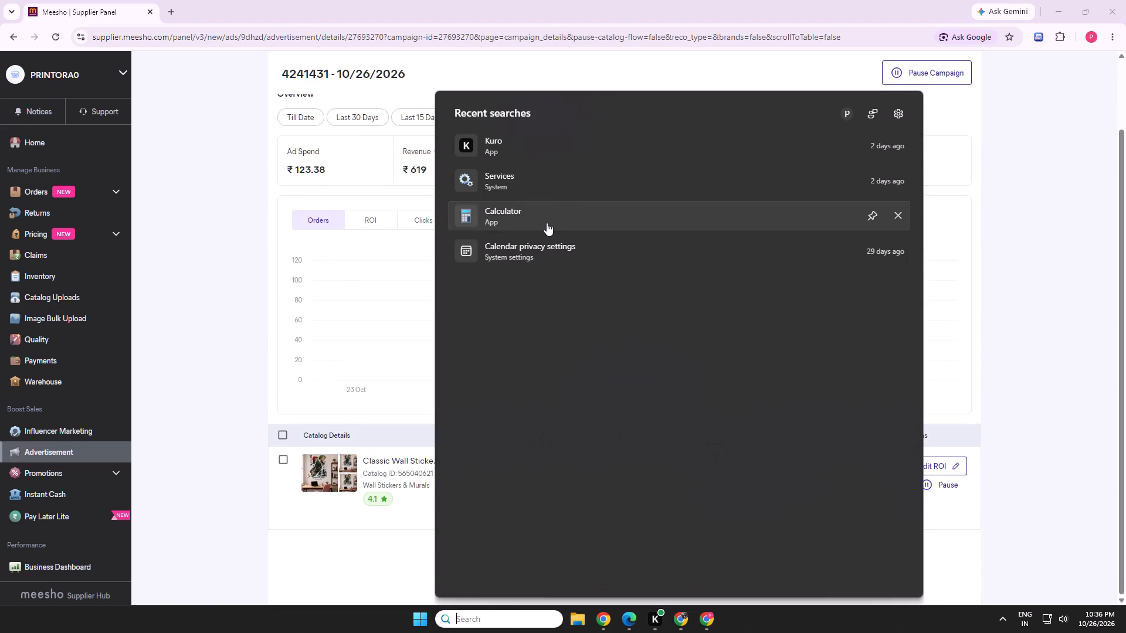
pyautogui.click(498, 214)
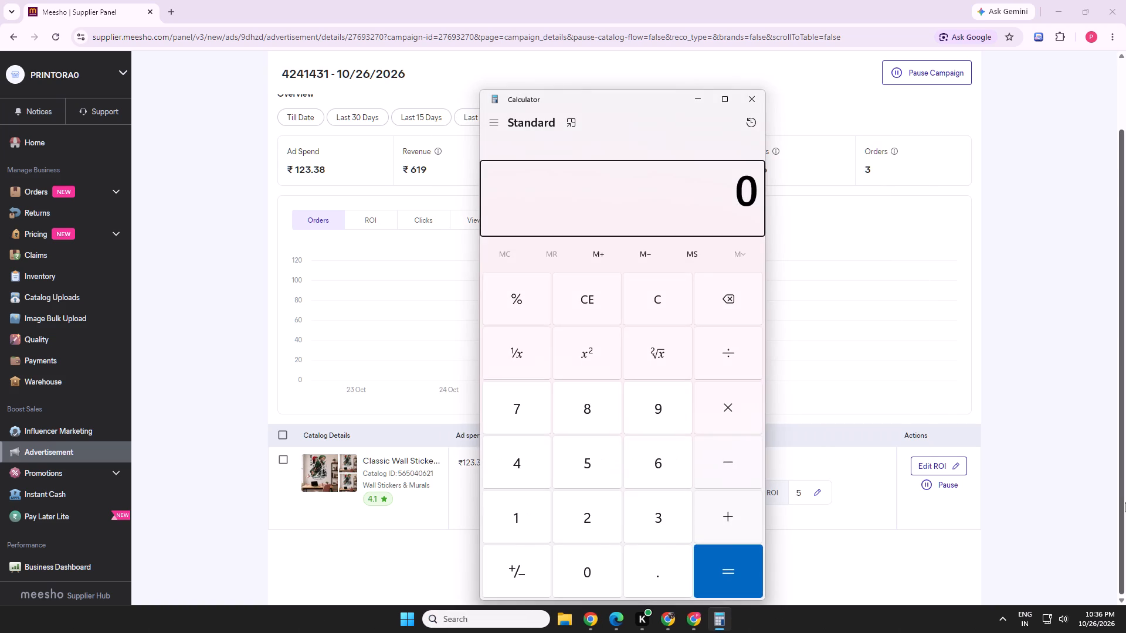
pyautogui.write('619/3')
pyautogui.press('Return')
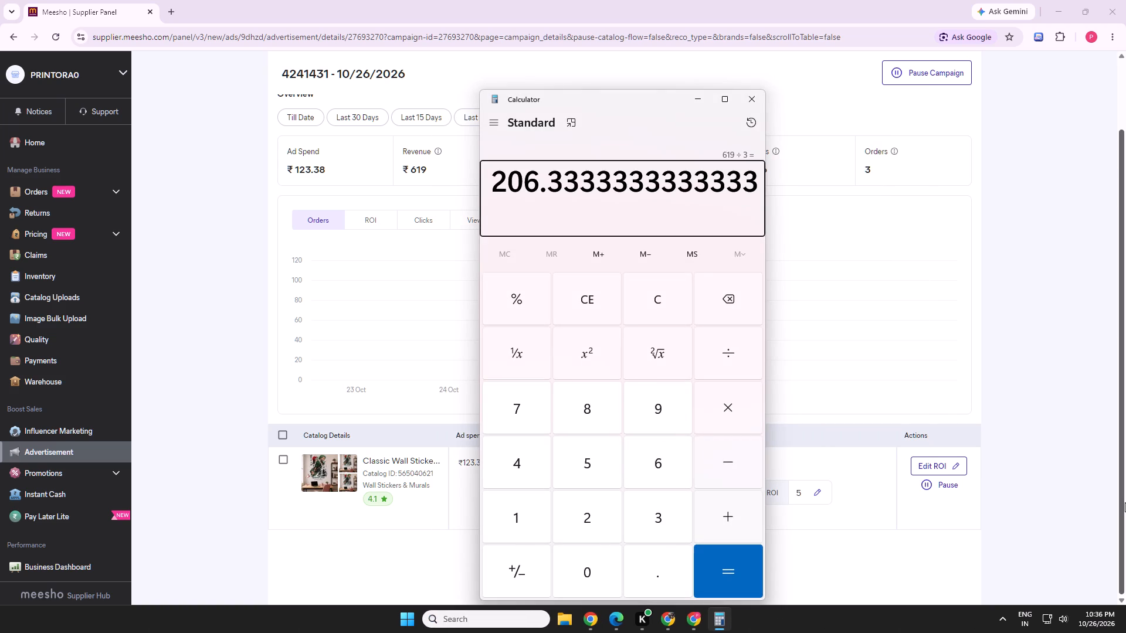
pyautogui.press('/')
pyautogui.write('-50')
pyautogui.press('Return')
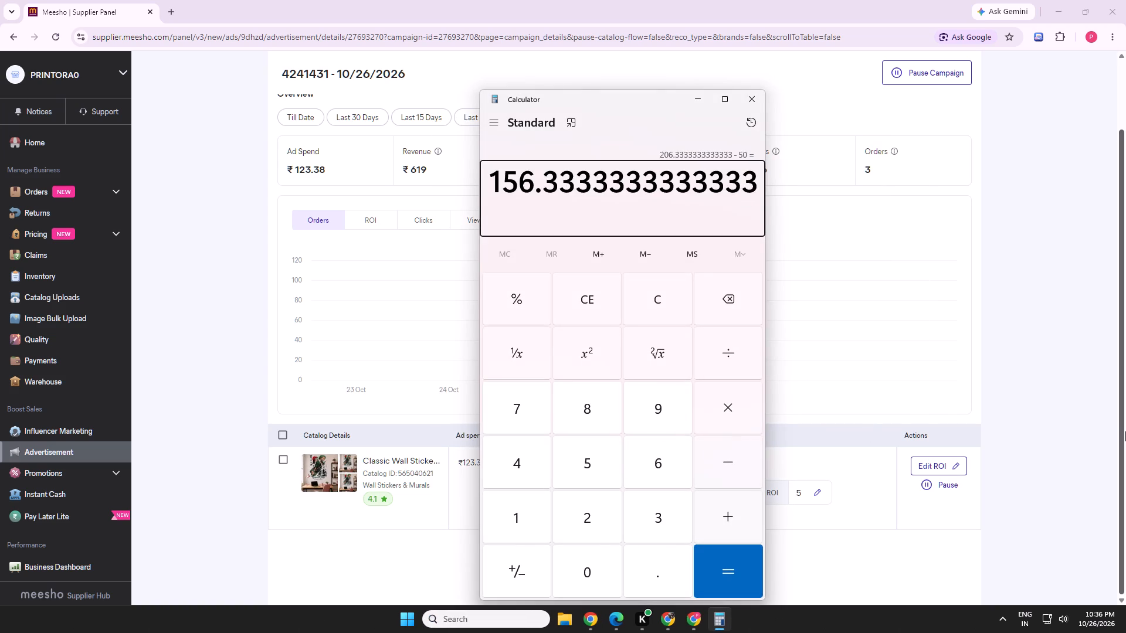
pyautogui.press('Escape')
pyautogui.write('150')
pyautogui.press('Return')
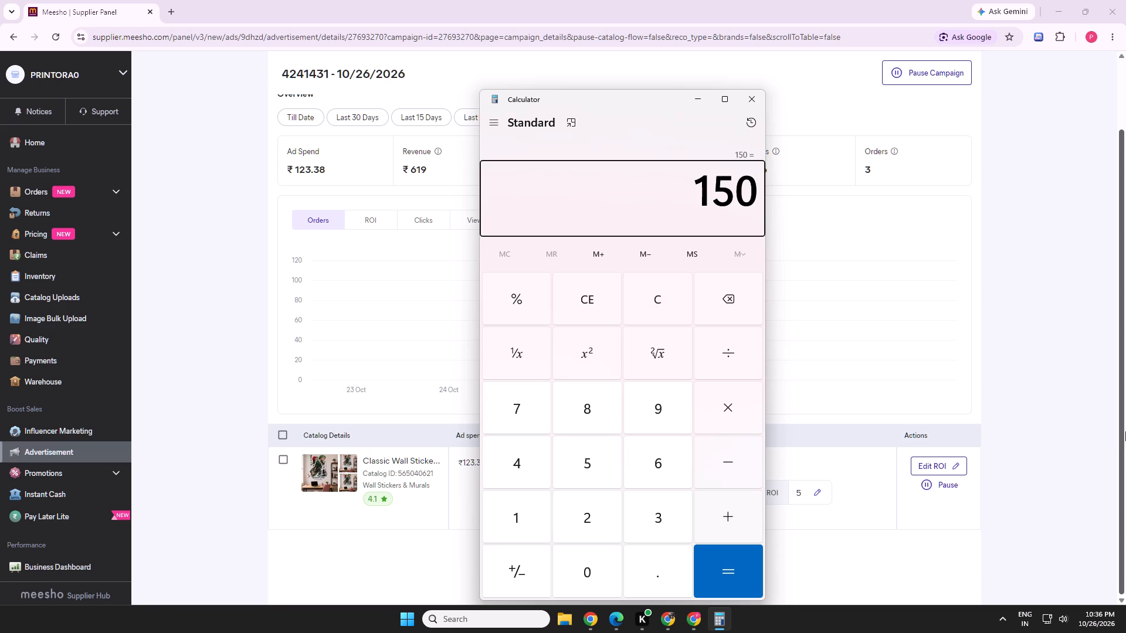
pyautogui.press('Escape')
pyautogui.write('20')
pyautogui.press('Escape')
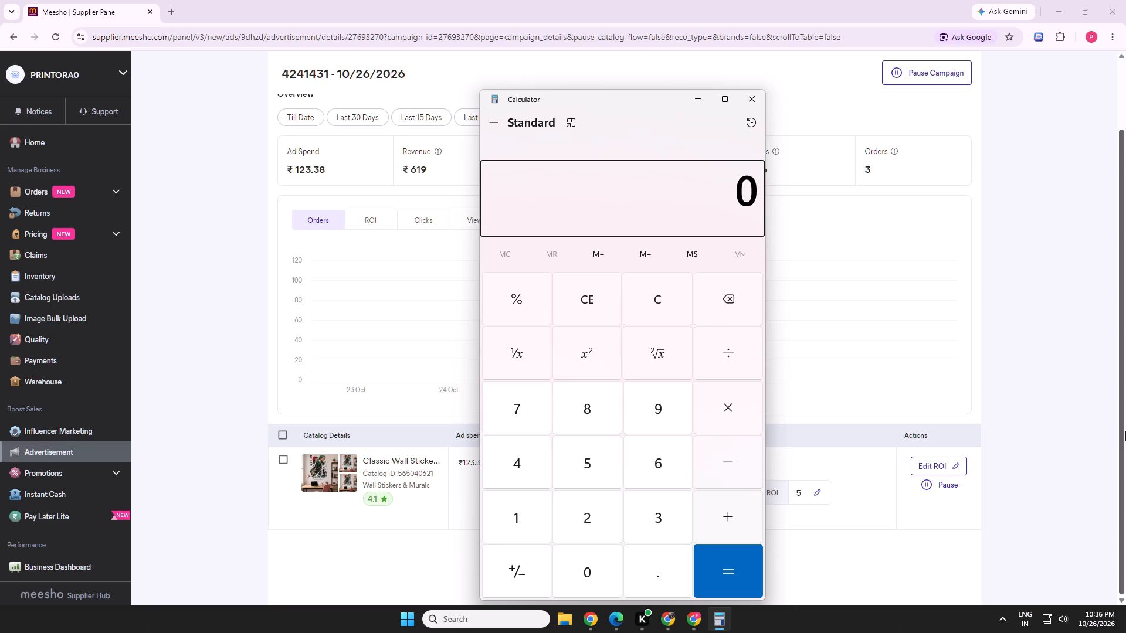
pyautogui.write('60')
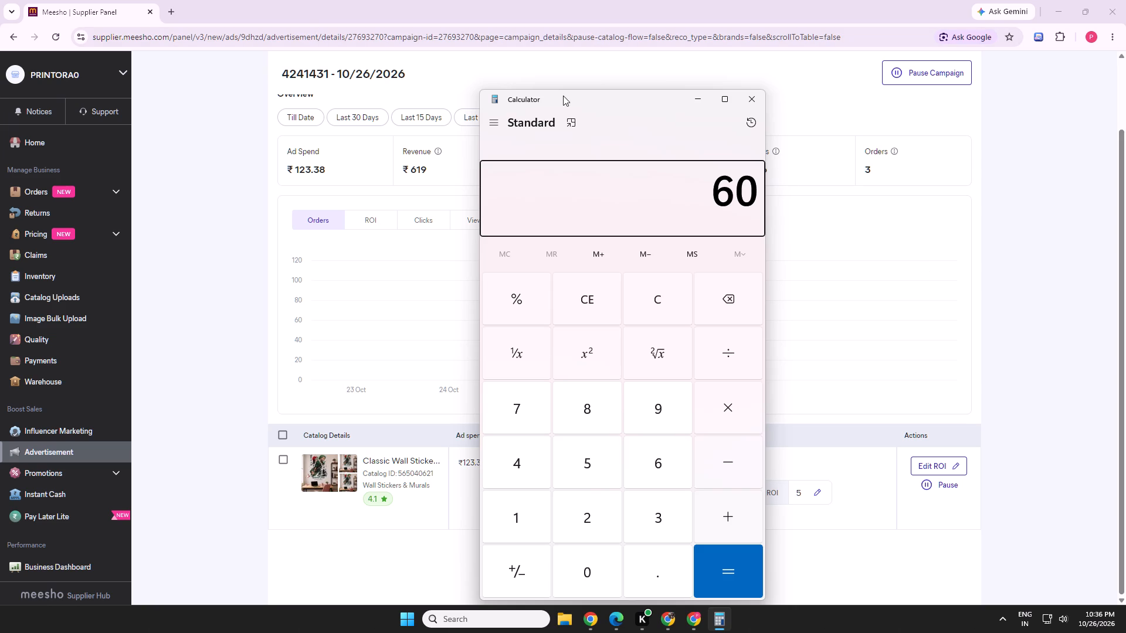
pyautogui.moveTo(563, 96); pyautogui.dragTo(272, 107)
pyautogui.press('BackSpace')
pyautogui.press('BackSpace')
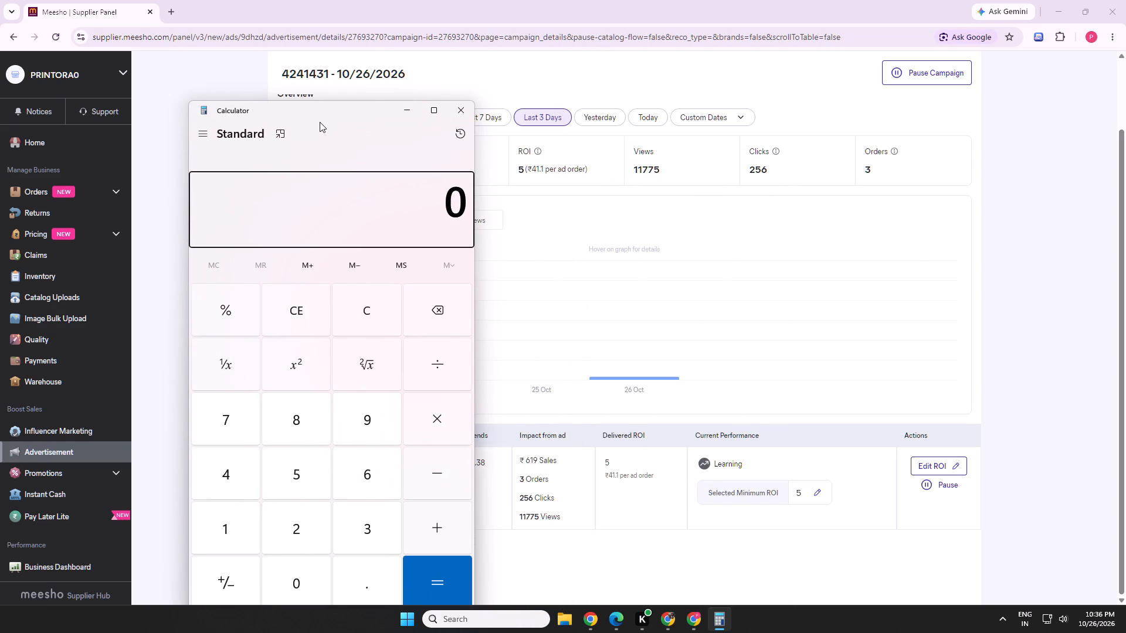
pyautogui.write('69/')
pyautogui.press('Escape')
# Calculate 619 divided by 3 and divided again by 5, then clear and close Calculator.
pyautogui.write('619/')
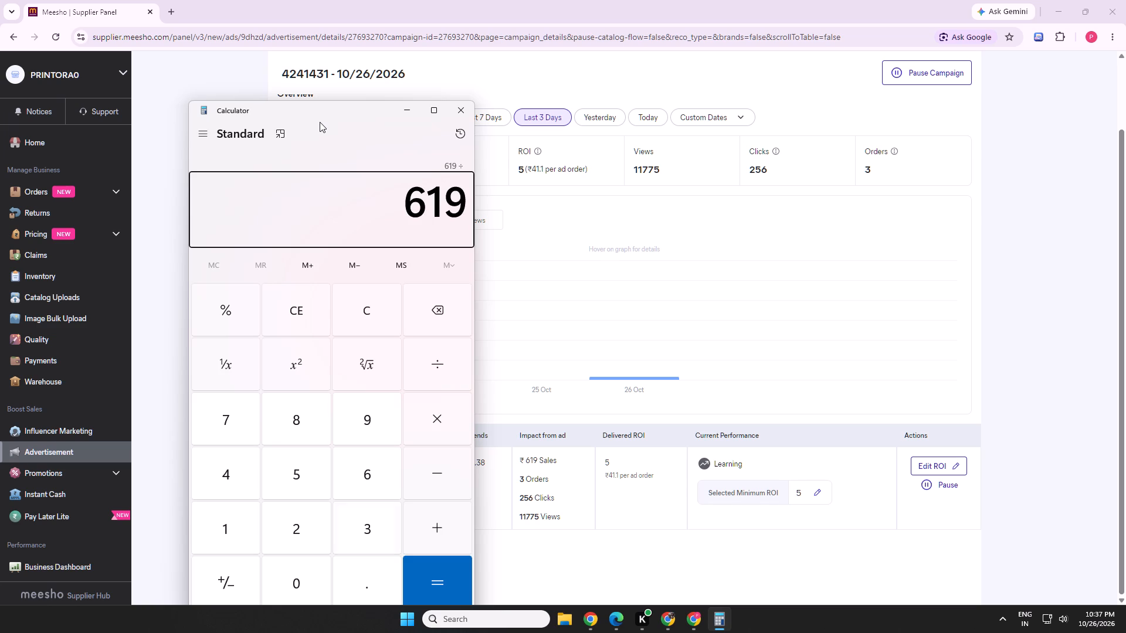
pyautogui.press('3')
pyautogui.press('Return')
pyautogui.press('/')
pyautogui.write('5.')
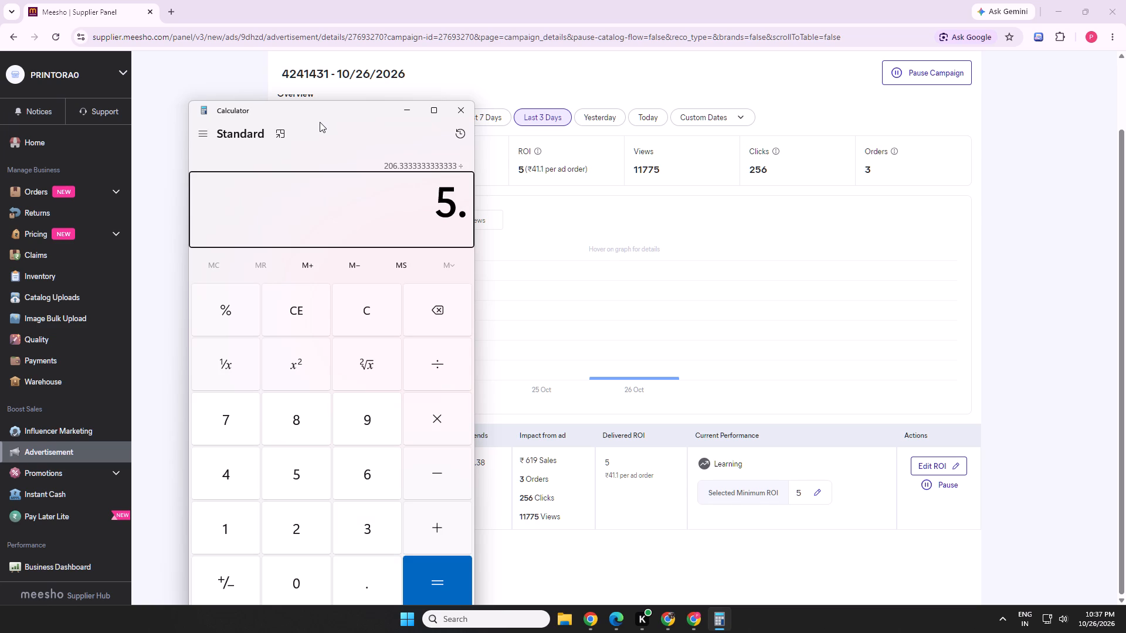
pyautogui.press('Return')
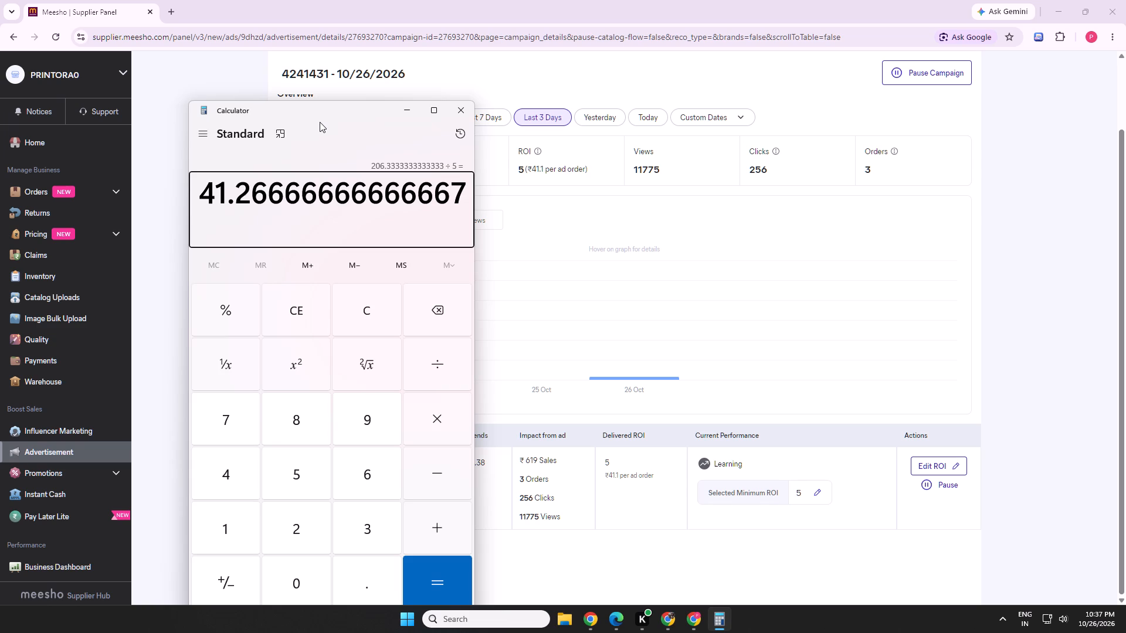
pyautogui.press('Escape')
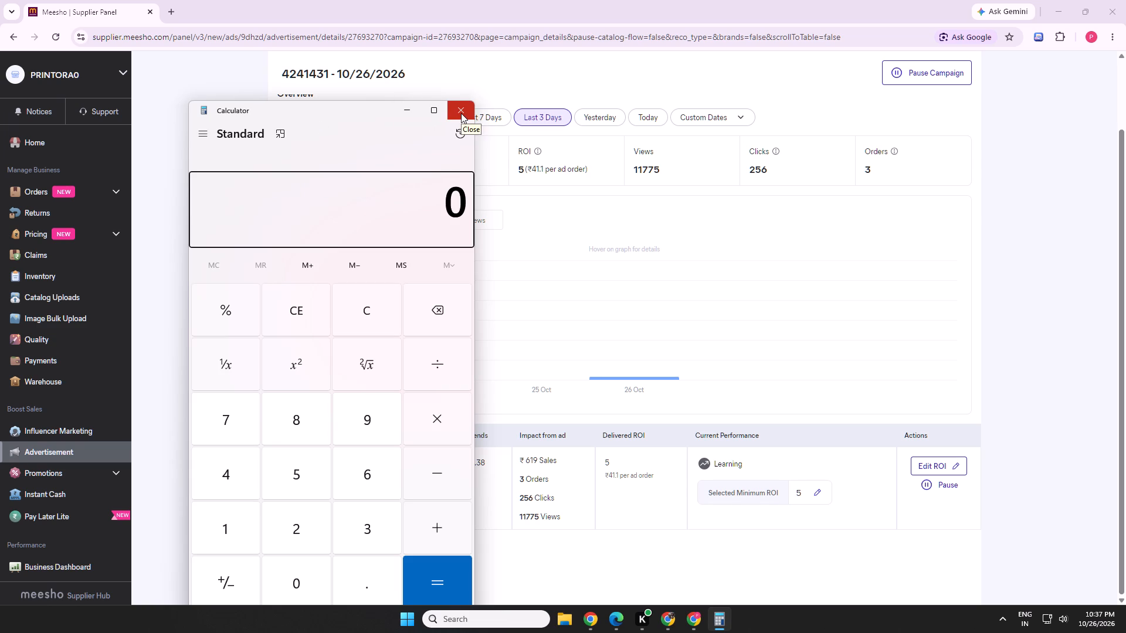
pyautogui.click(461, 113)
# Open the unscheduled payments from Payments and view the details of the first "anime zoro quato 1-9" order.
pyautogui.click(22, 353)
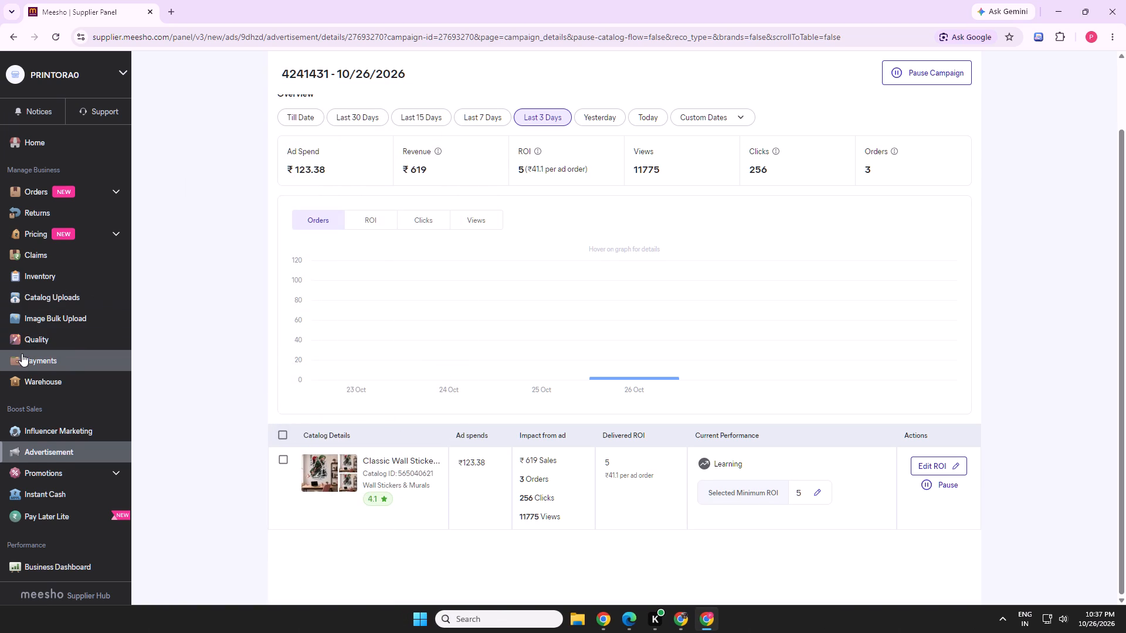
pyautogui.scroll(-2, 566, 328)
pyautogui.scroll(-3, 925, 419)
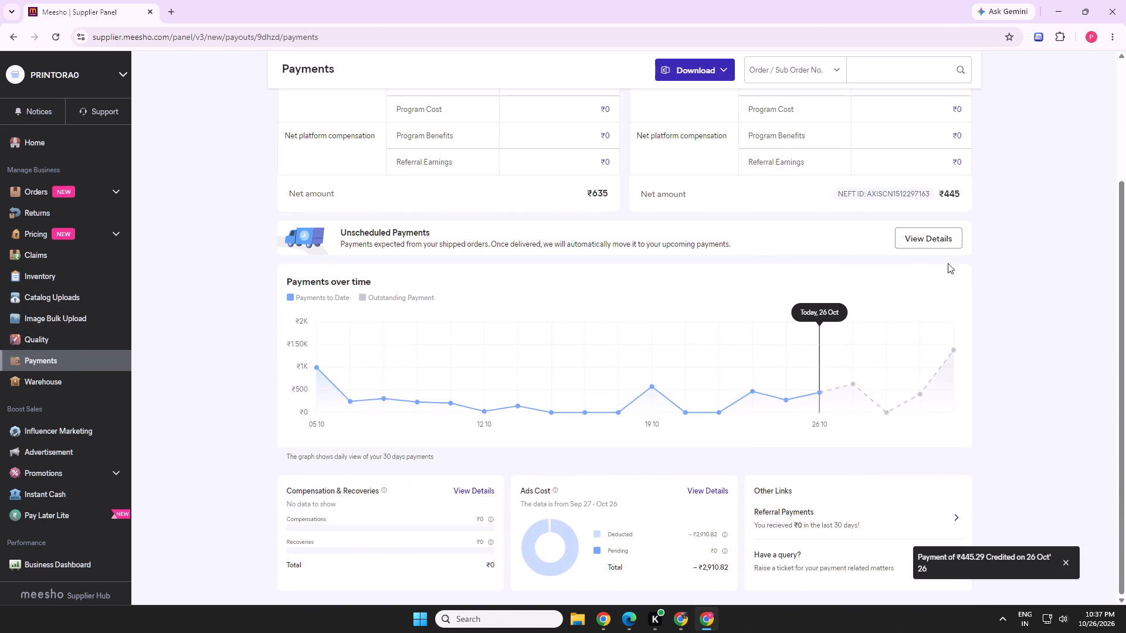
pyautogui.click(920, 242)
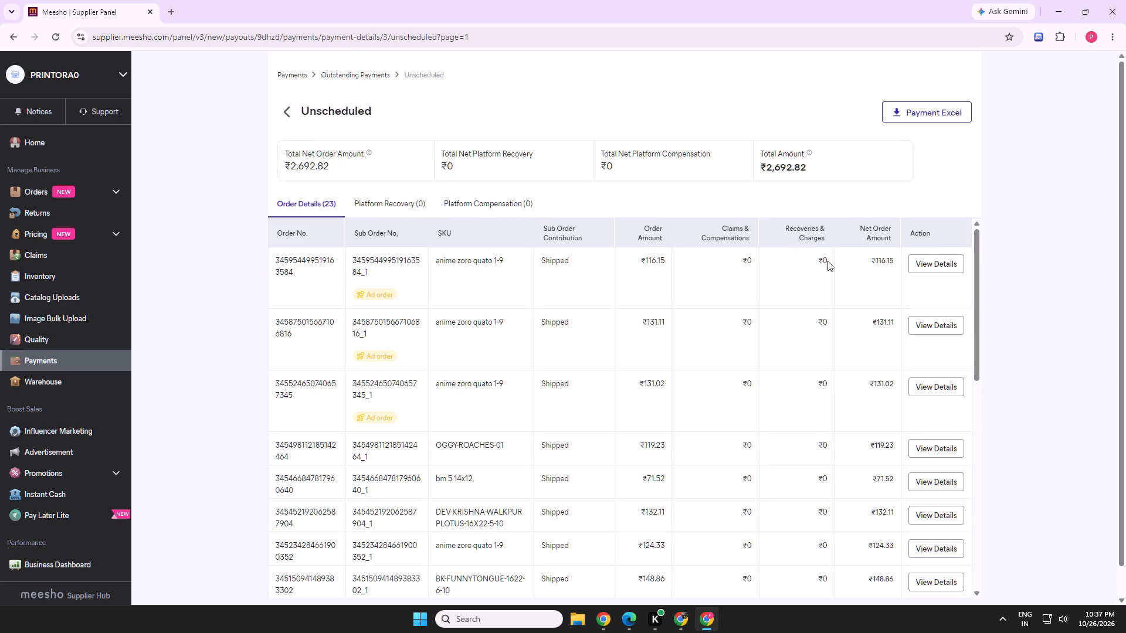
pyautogui.click(922, 265)
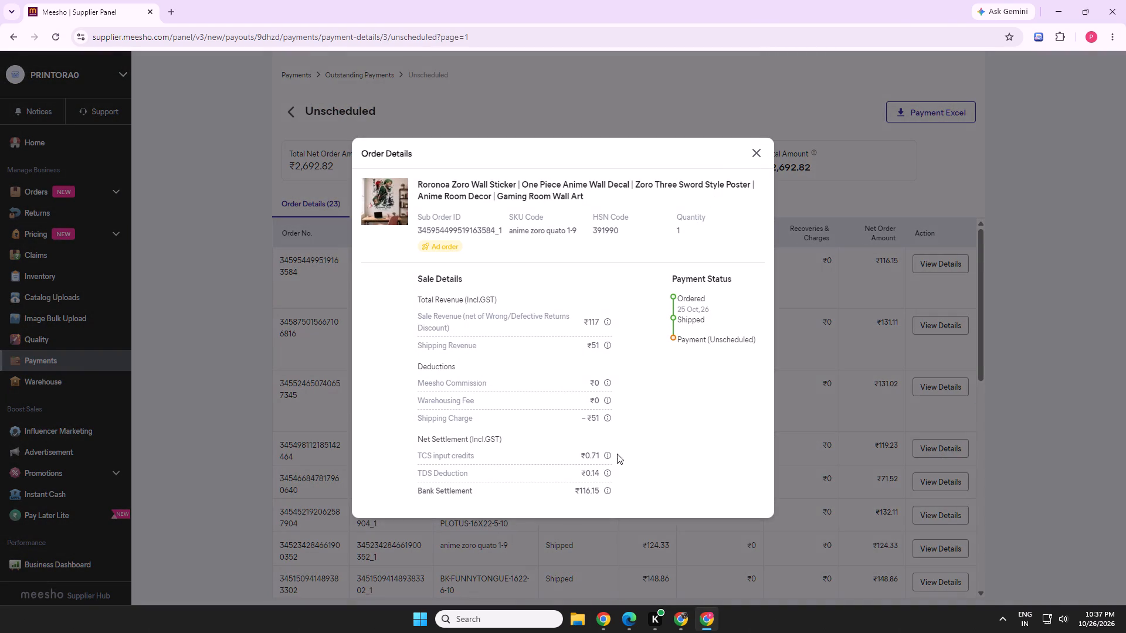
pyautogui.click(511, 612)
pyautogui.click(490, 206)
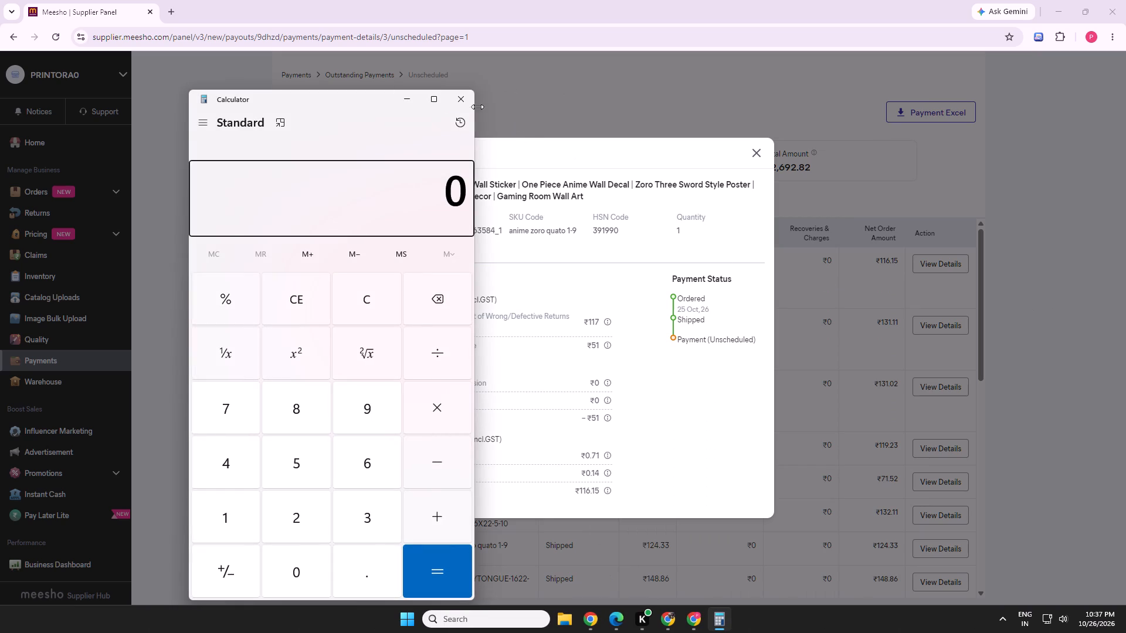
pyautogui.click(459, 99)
# Close the order details and return to the details of advertisement campaign 4241431 - 10/26/2026.
pyautogui.click(761, 157)
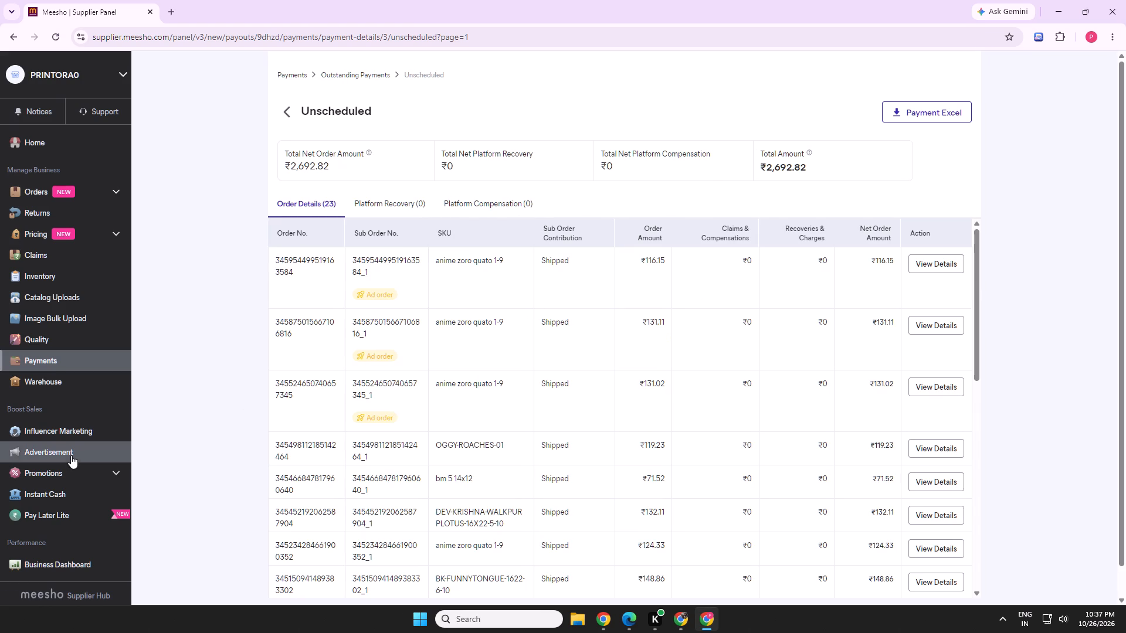
pyautogui.click(71, 455)
pyautogui.scroll(-7, 742, 357)
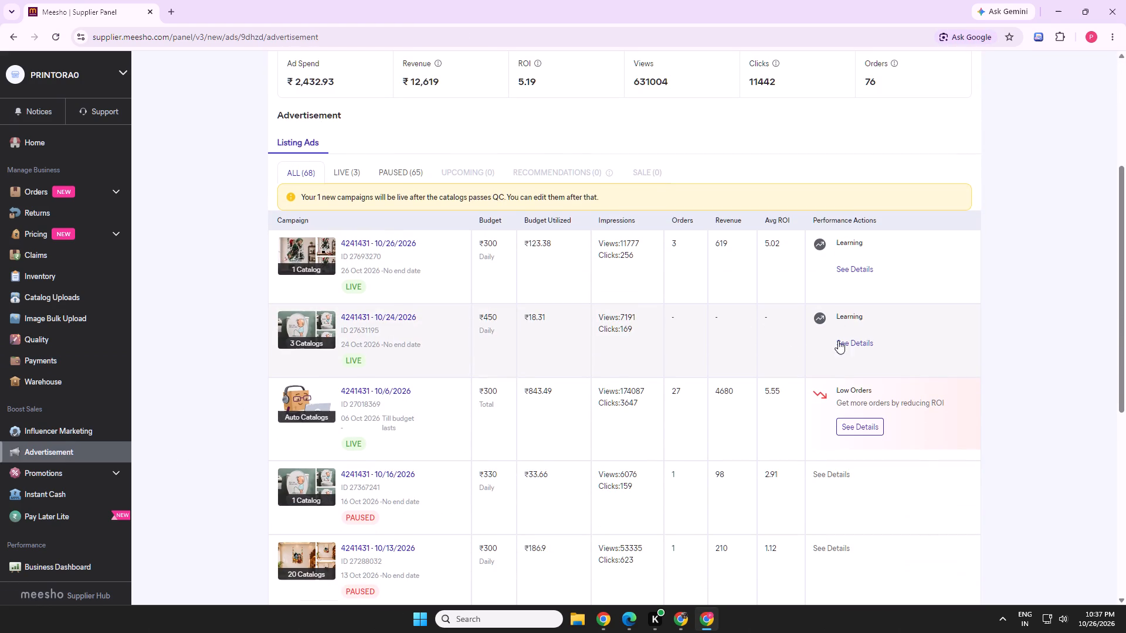
pyautogui.click(851, 266)
pyautogui.scroll(-4, 727, 410)
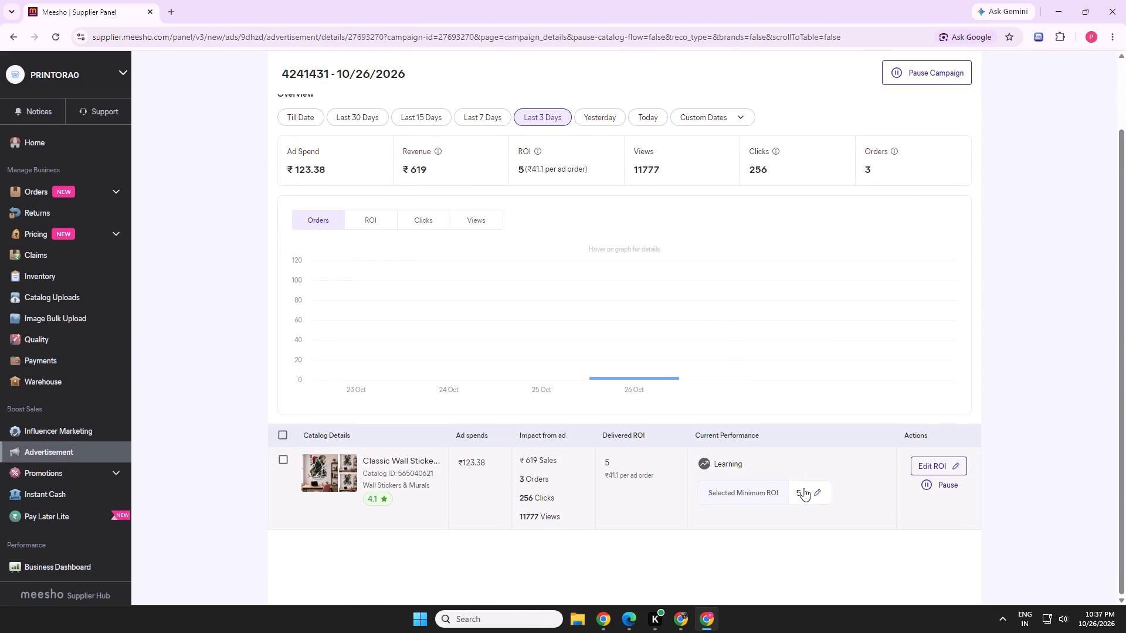
# Set the minimum ROI of the Classic Wall Stickers catalog in campaign 4241431 - 10/26/2026 to 7.
pyautogui.click(816, 497)
pyautogui.click(595, 341)
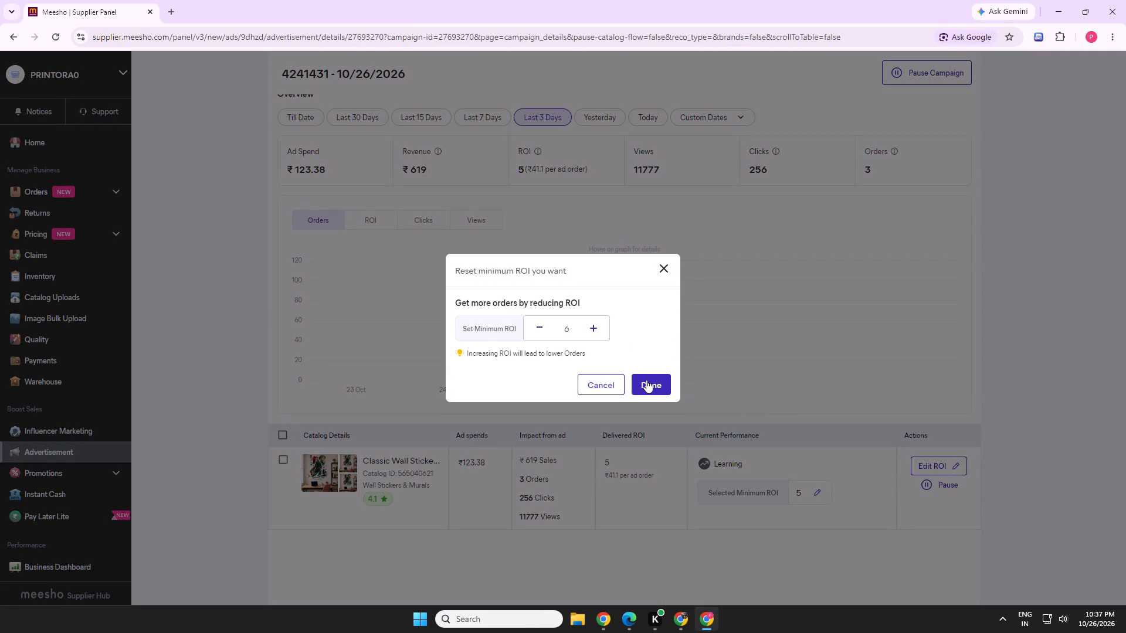
pyautogui.click(590, 332)
pyautogui.click(640, 384)
# Return to the advertisement campaign list and open the details of the auto-catalog campaign 4241431 - 10/6/2026.
pyautogui.scroll(10, 738, 326)
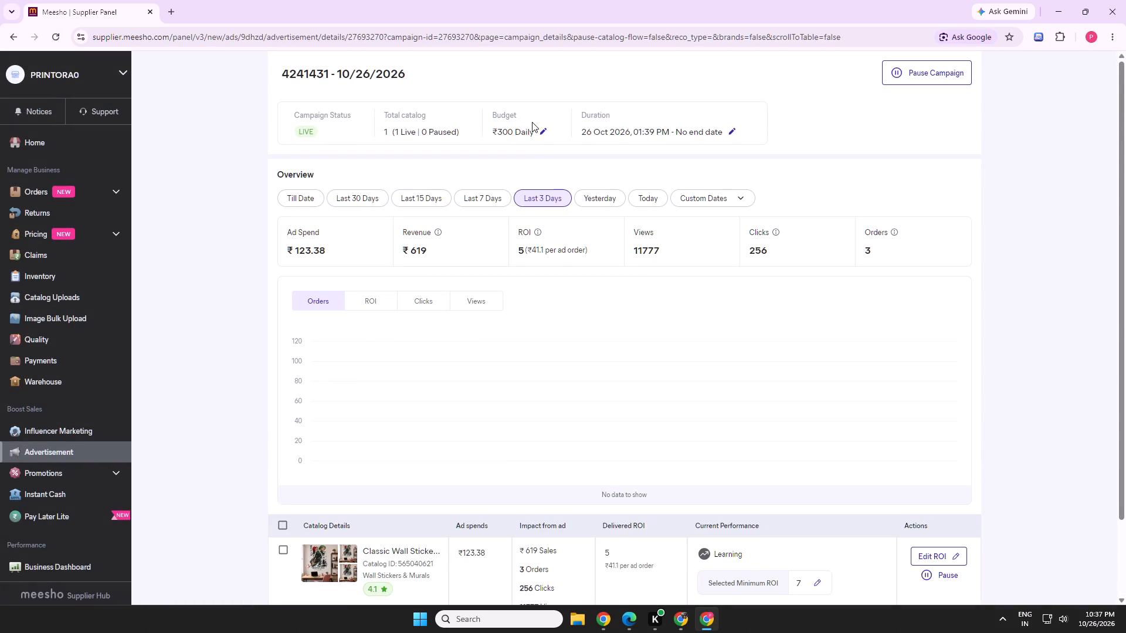
pyautogui.scroll(-3, 566, 221)
pyautogui.click(33, 454)
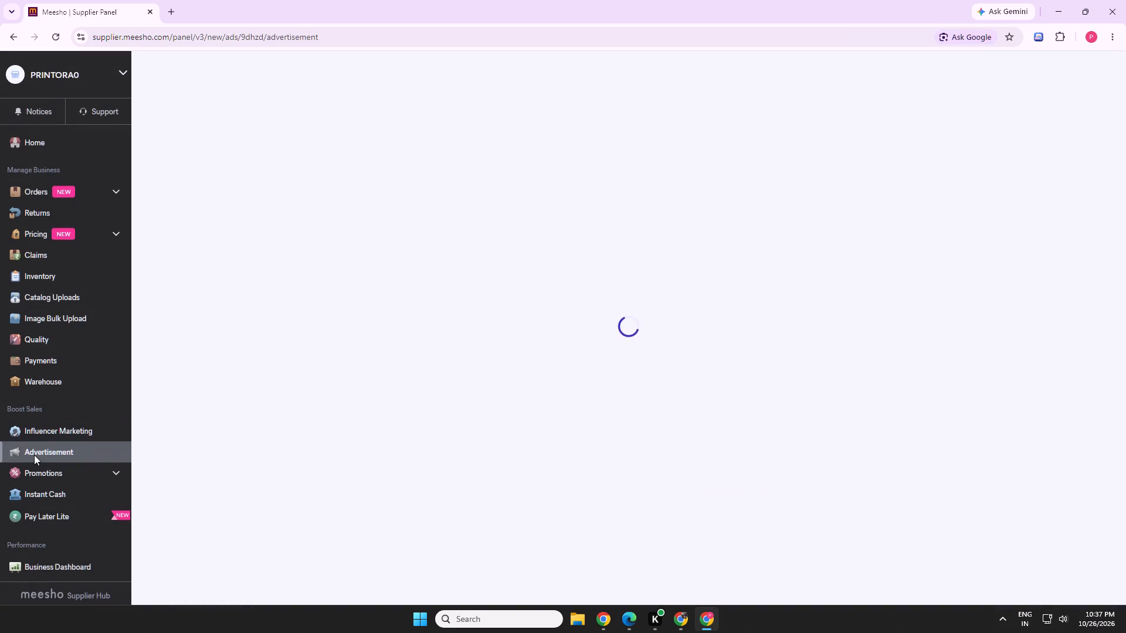
pyautogui.scroll(-5, 437, 393)
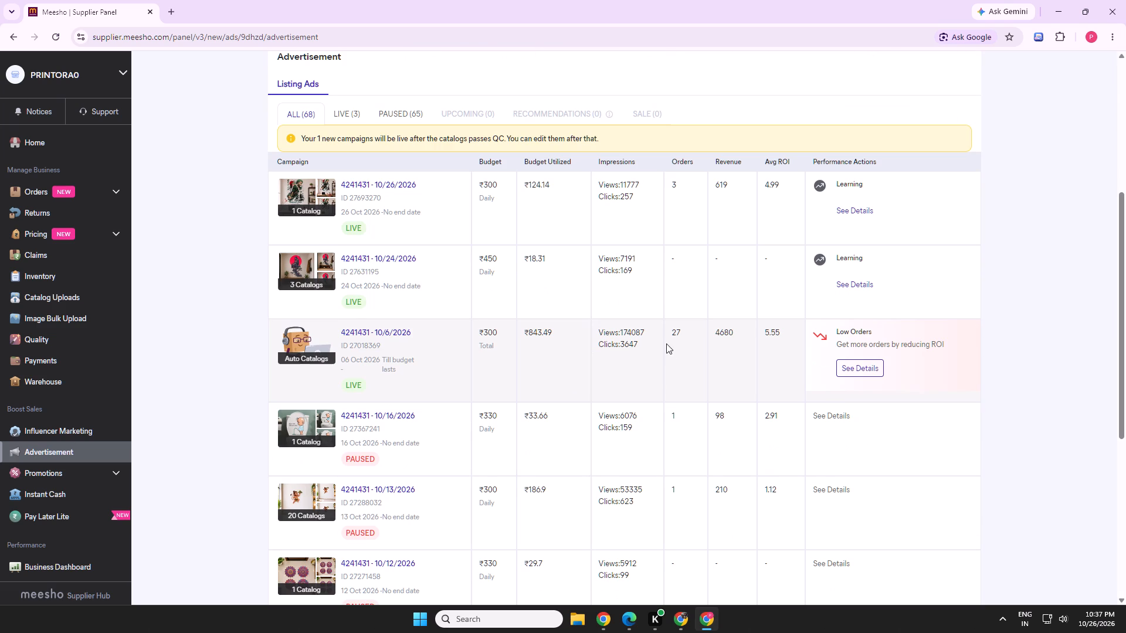
pyautogui.click(871, 367)
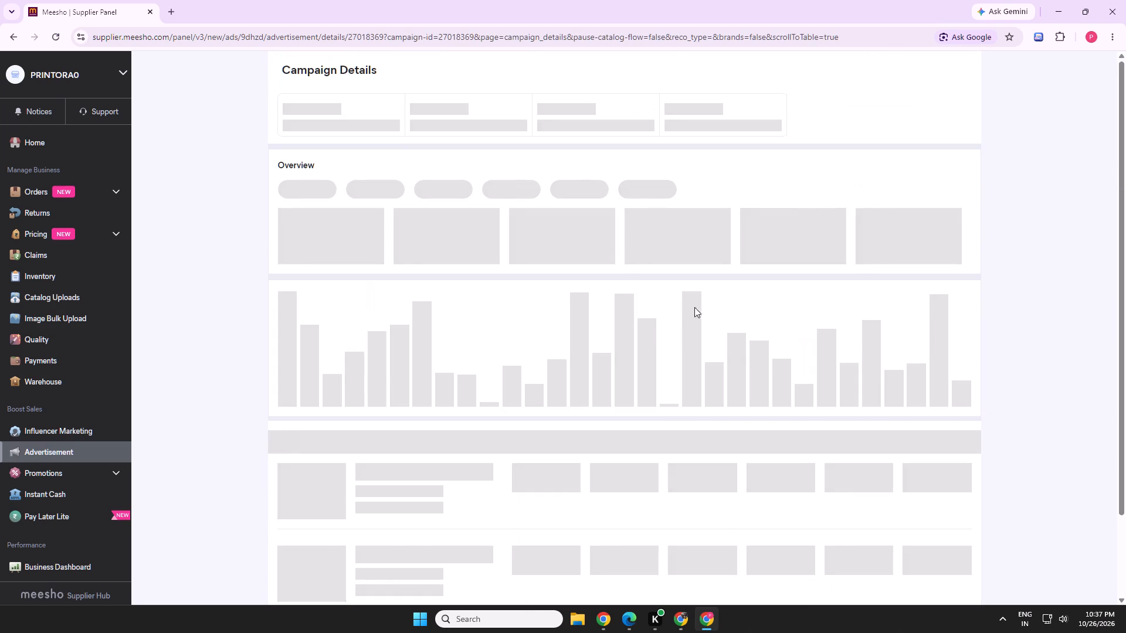
# Examine the ad spend, orders, views and delivered ROI of the live and paused catalogs in campaign 4241431 - 10/6/2026.
pyautogui.scroll(-11, 670, 300)
pyautogui.scroll(3, 585, 313)
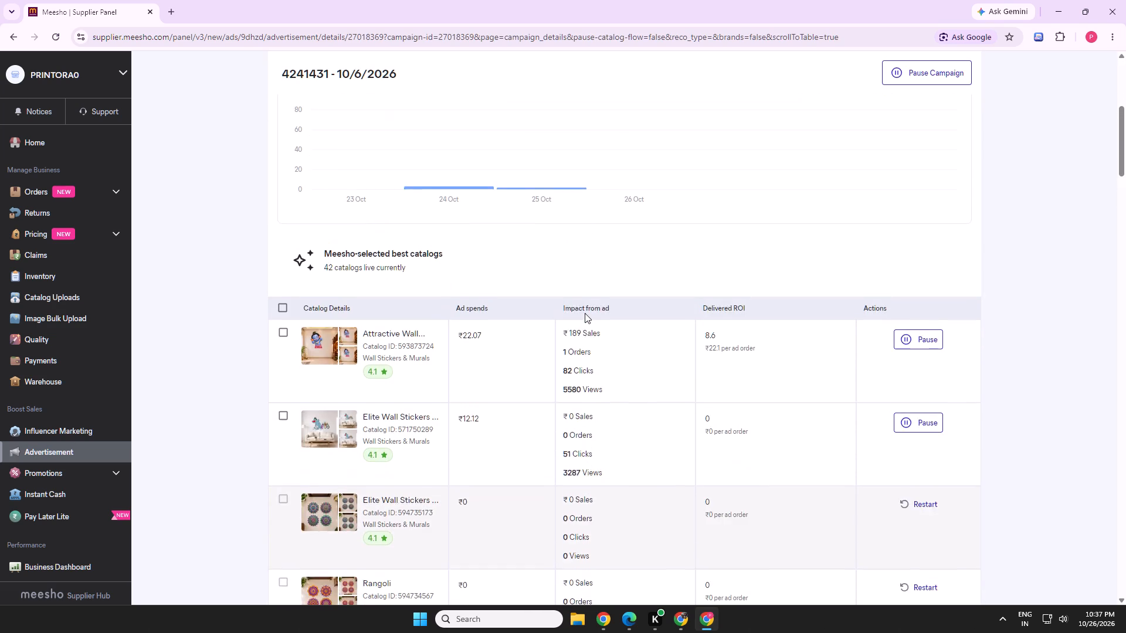
pyautogui.scroll(2, 585, 313)
pyautogui.scroll(-1, 585, 312)
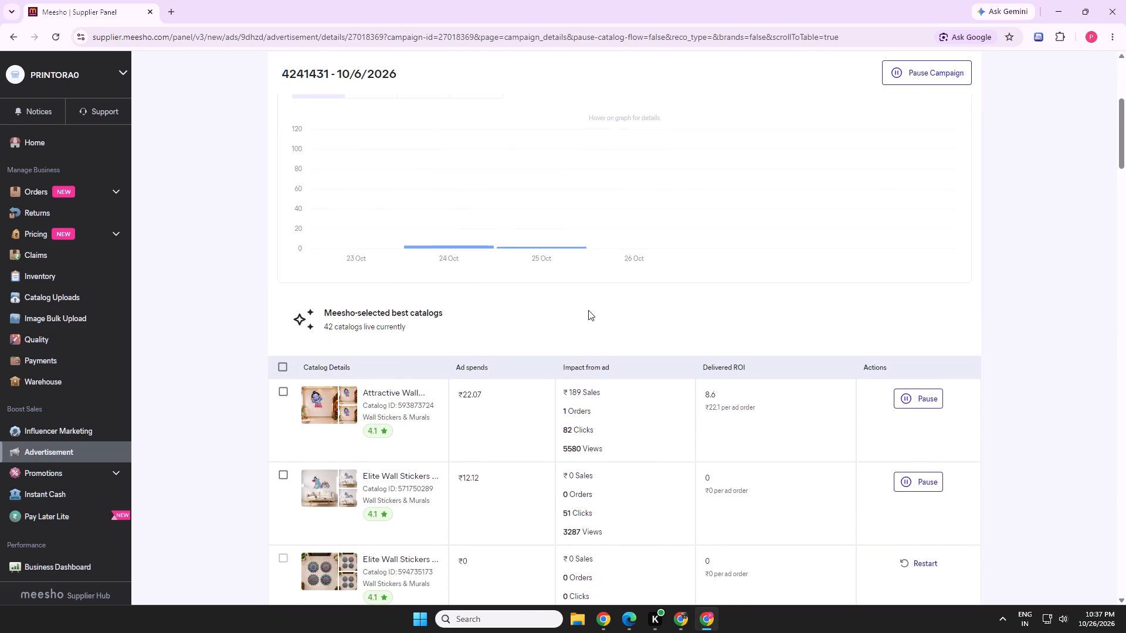
pyautogui.scroll(-3, 588, 310)
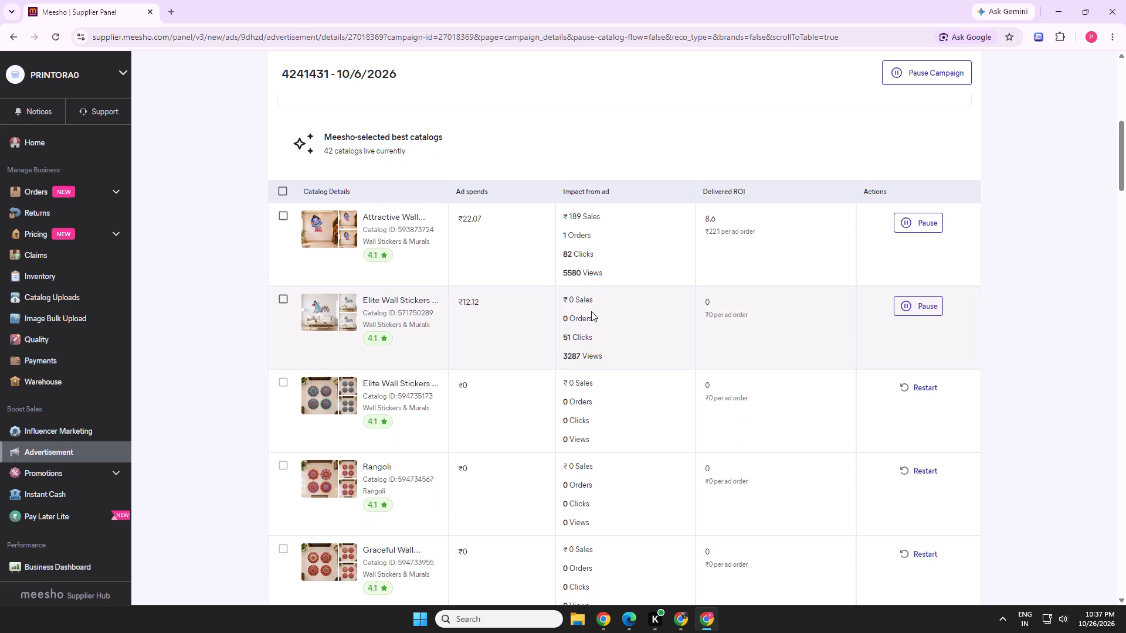
pyautogui.scroll(-1, 592, 313)
pyautogui.scroll(3, 592, 313)
pyautogui.scroll(-20, 592, 313)
pyautogui.scroll(-6, 592, 313)
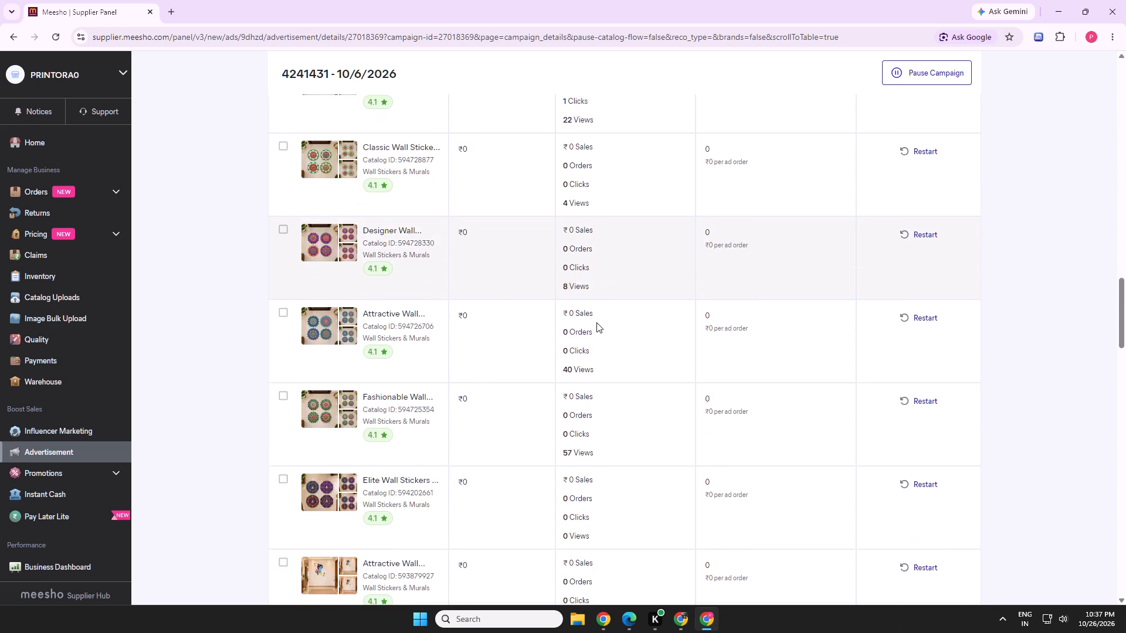
pyautogui.scroll(-17, 596, 322)
pyautogui.scroll(8, 601, 312)
pyautogui.scroll(-4, 601, 312)
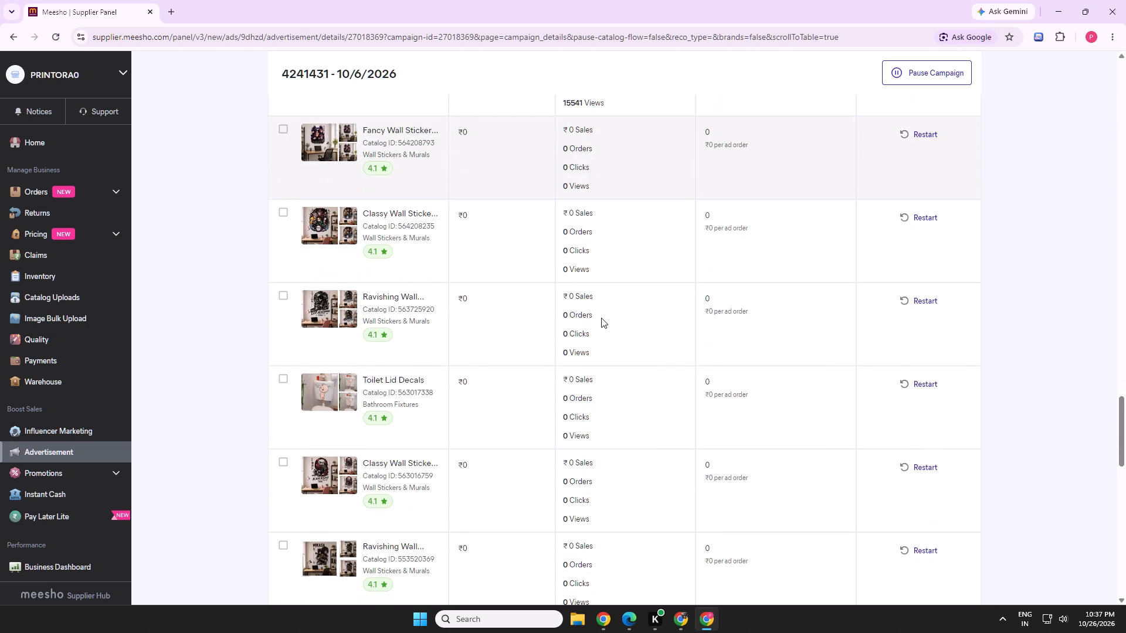
pyautogui.scroll(11, 601, 295)
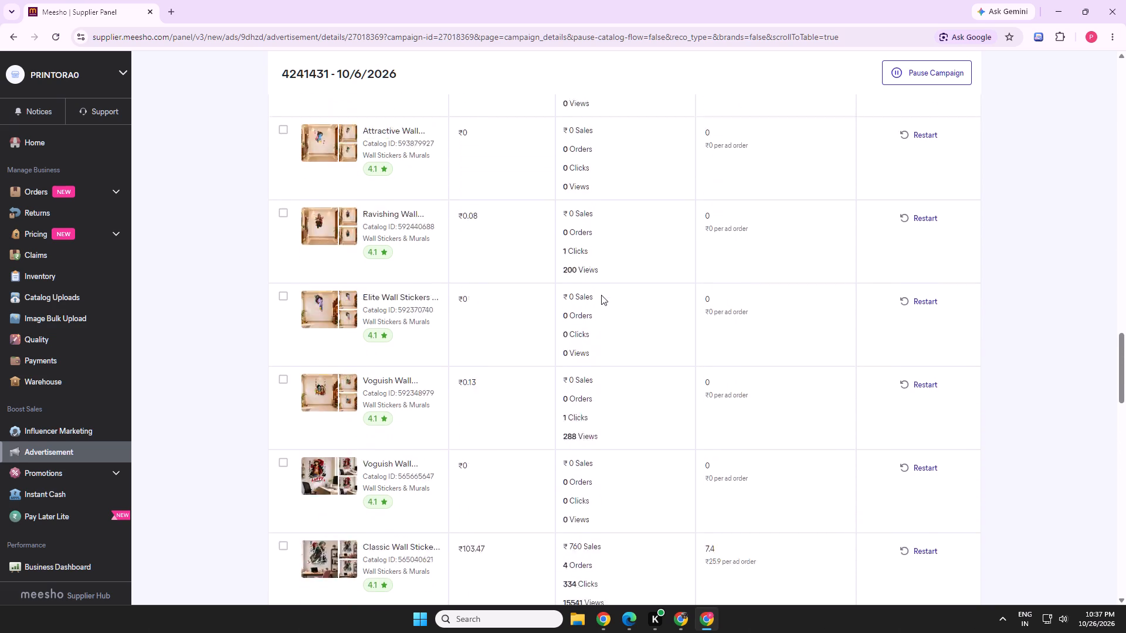
pyautogui.scroll(17, 601, 295)
pyautogui.scroll(9, 596, 308)
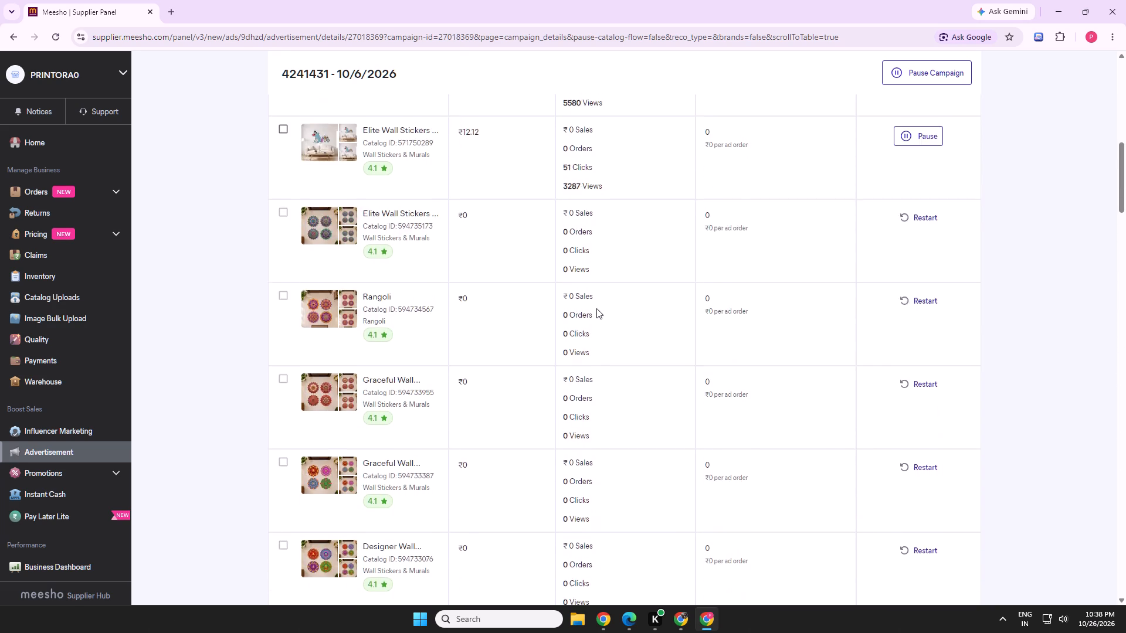
pyautogui.scroll(2, 596, 308)
pyautogui.scroll(-2, 596, 308)
pyautogui.scroll(12, 596, 308)
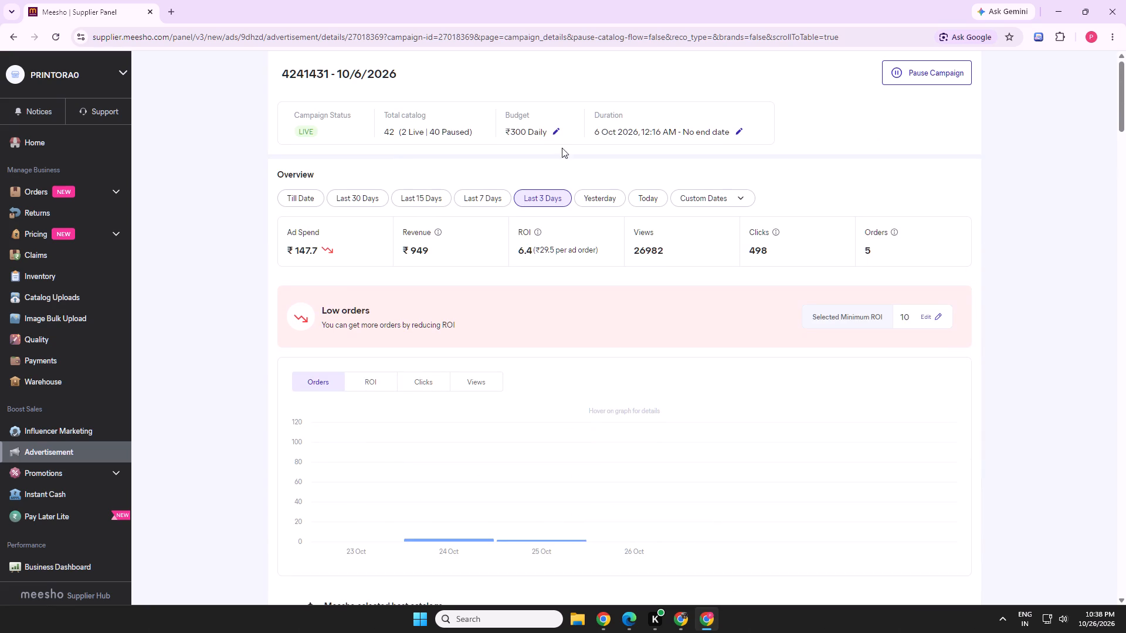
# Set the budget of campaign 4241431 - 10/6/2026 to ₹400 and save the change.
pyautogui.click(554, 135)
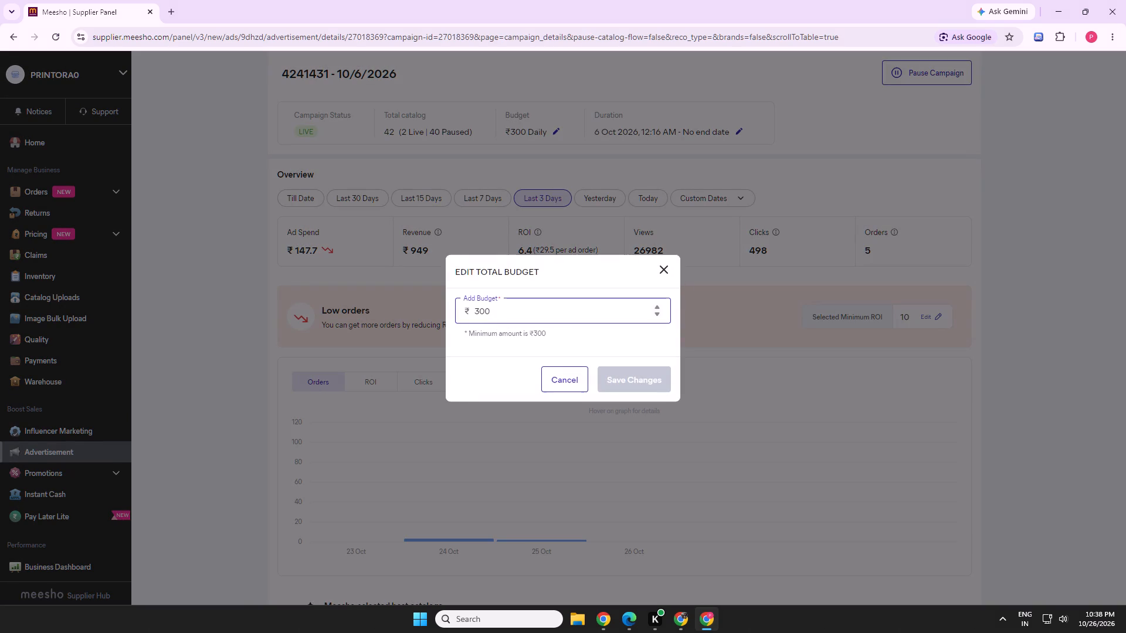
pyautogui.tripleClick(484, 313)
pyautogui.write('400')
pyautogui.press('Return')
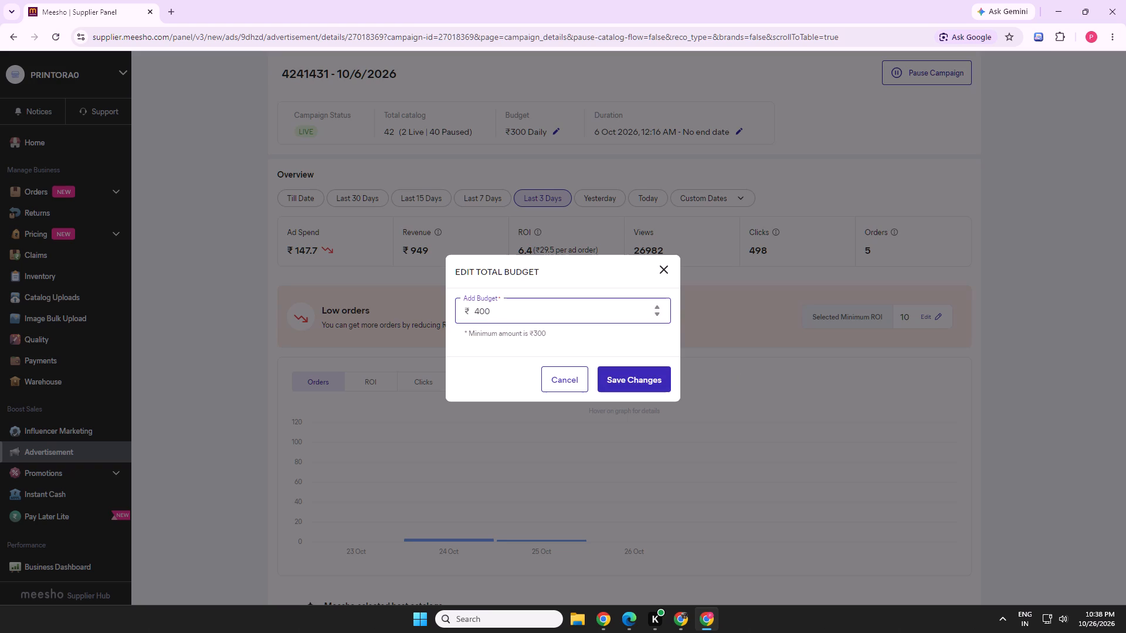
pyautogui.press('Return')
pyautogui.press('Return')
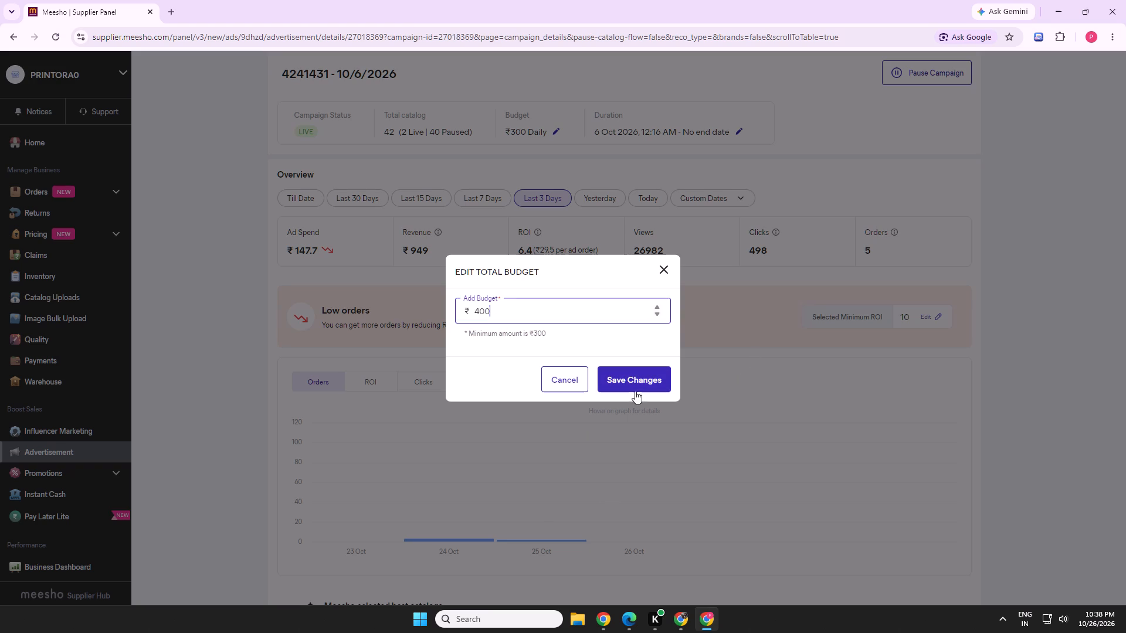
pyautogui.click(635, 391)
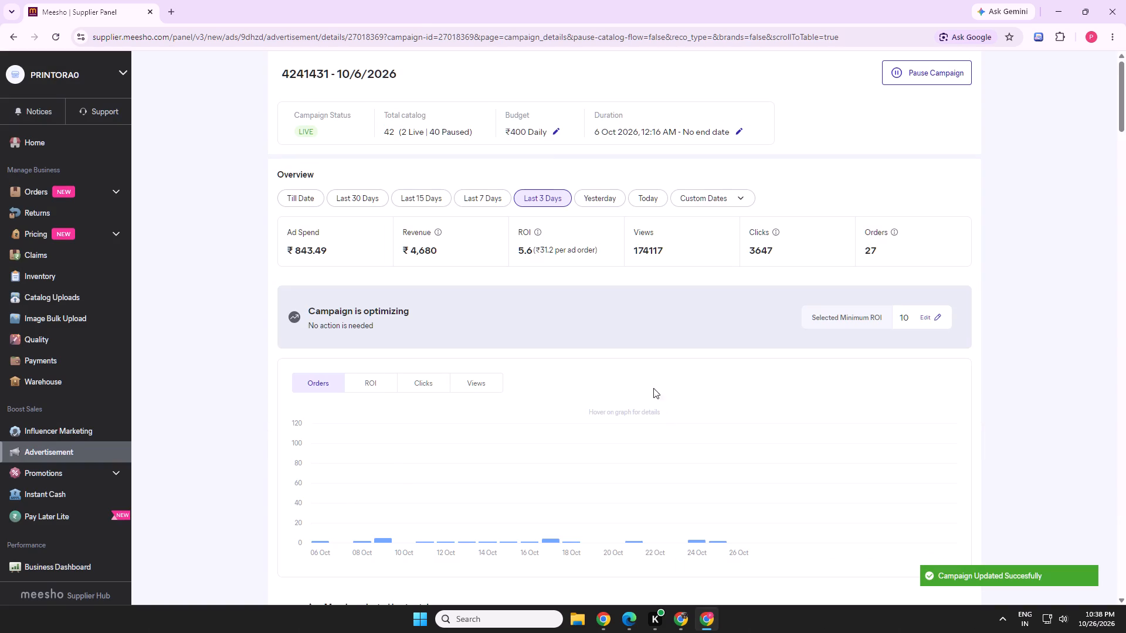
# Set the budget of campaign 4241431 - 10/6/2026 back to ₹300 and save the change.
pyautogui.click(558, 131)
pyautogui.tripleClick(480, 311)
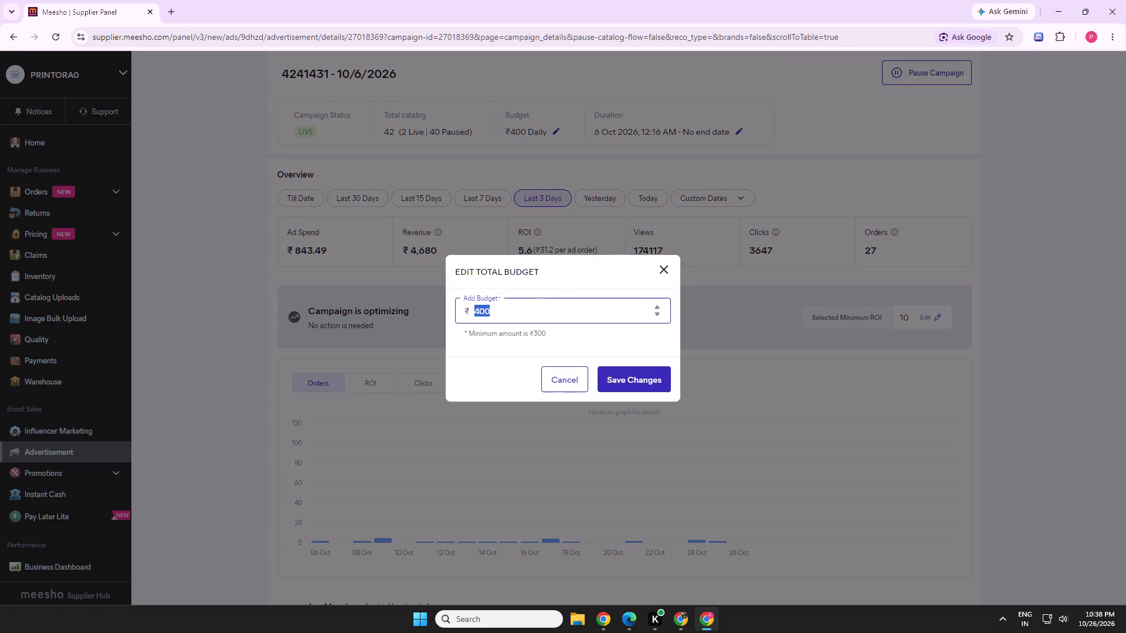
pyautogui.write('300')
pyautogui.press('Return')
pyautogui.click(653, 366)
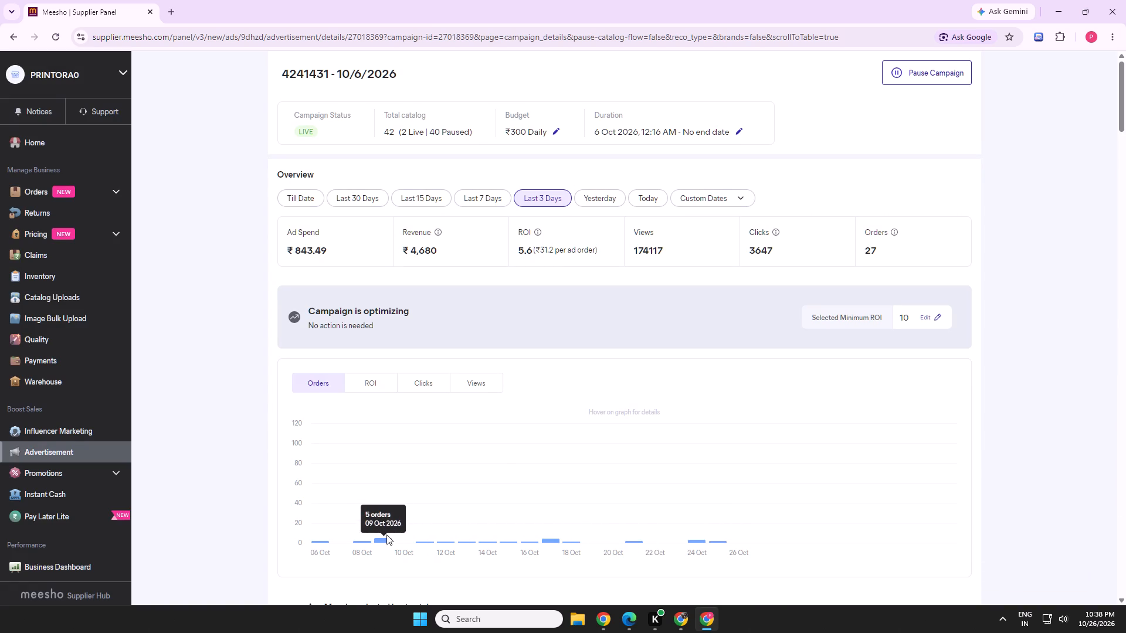
# Switch to the WALLSTICK account's browser window and open the details of auto-catalog campaign 4394752 - 10/3/2026.
pyautogui.click(603, 618)
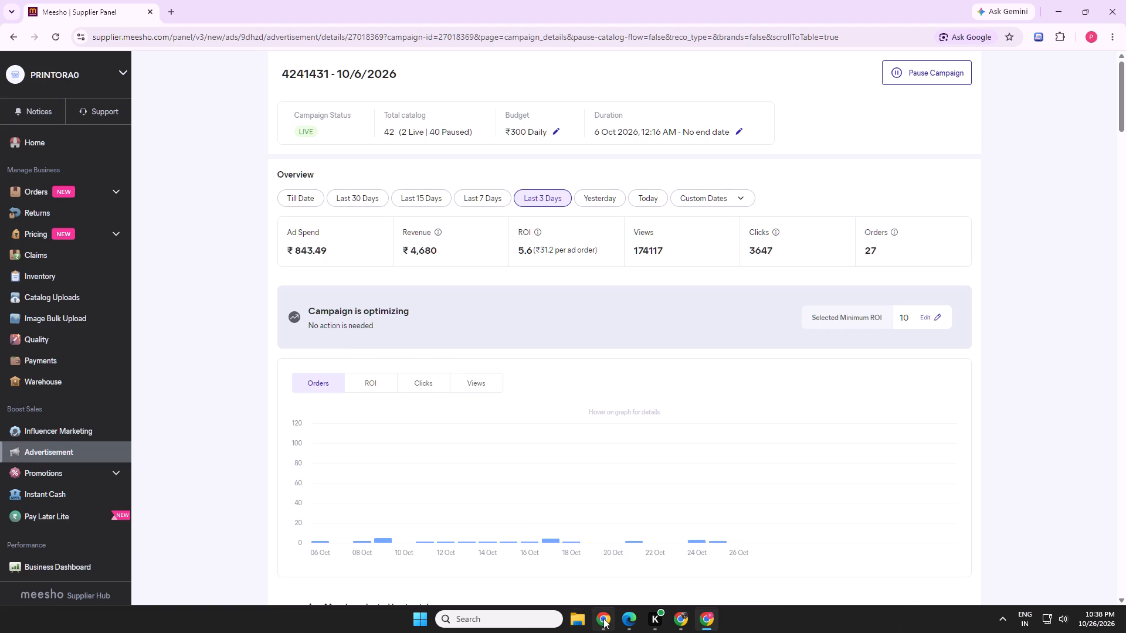
pyautogui.scroll(-1, 476, 441)
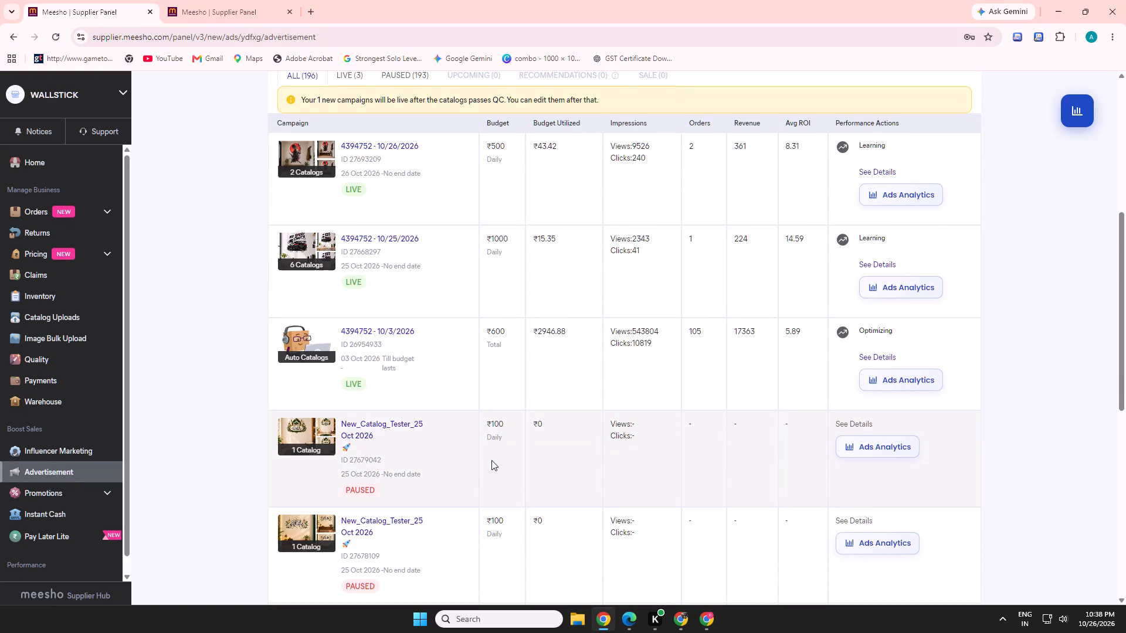
pyautogui.scroll(-1, 542, 456)
pyautogui.click(894, 300)
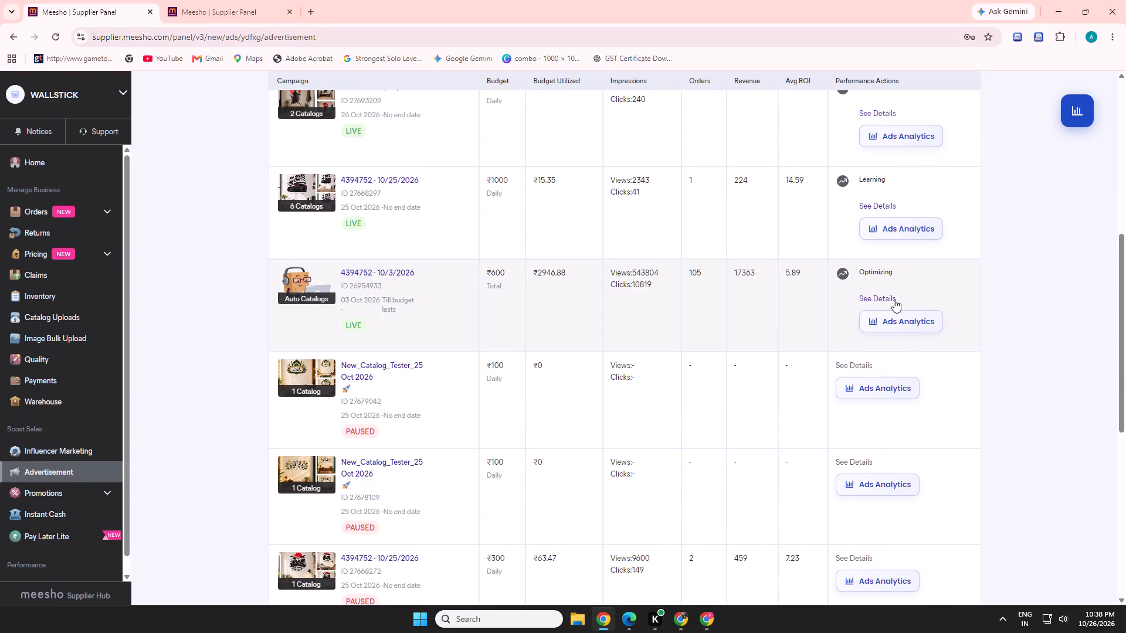
# Examine the ad spend, orders, clicks, views and delivered ROI of the live and paused catalogs in campaign 4394752 - 10/3/2026.
pyautogui.scroll(-3, 792, 290)
pyautogui.scroll(-4, 728, 305)
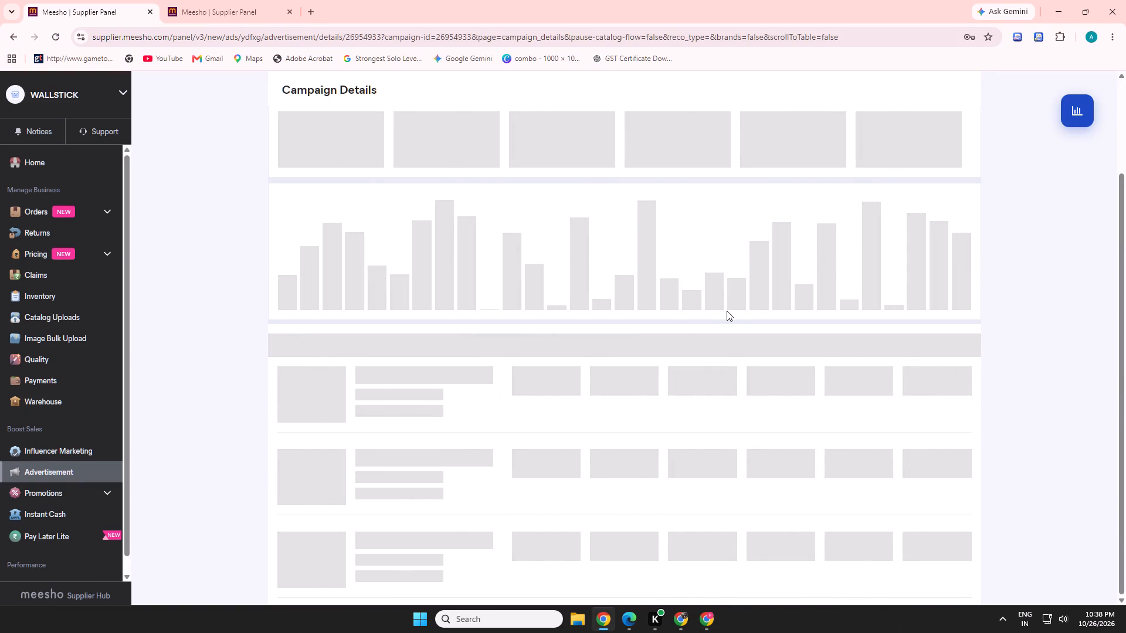
pyautogui.scroll(-3, 727, 311)
pyautogui.scroll(-12, 673, 314)
pyautogui.scroll(3, 636, 311)
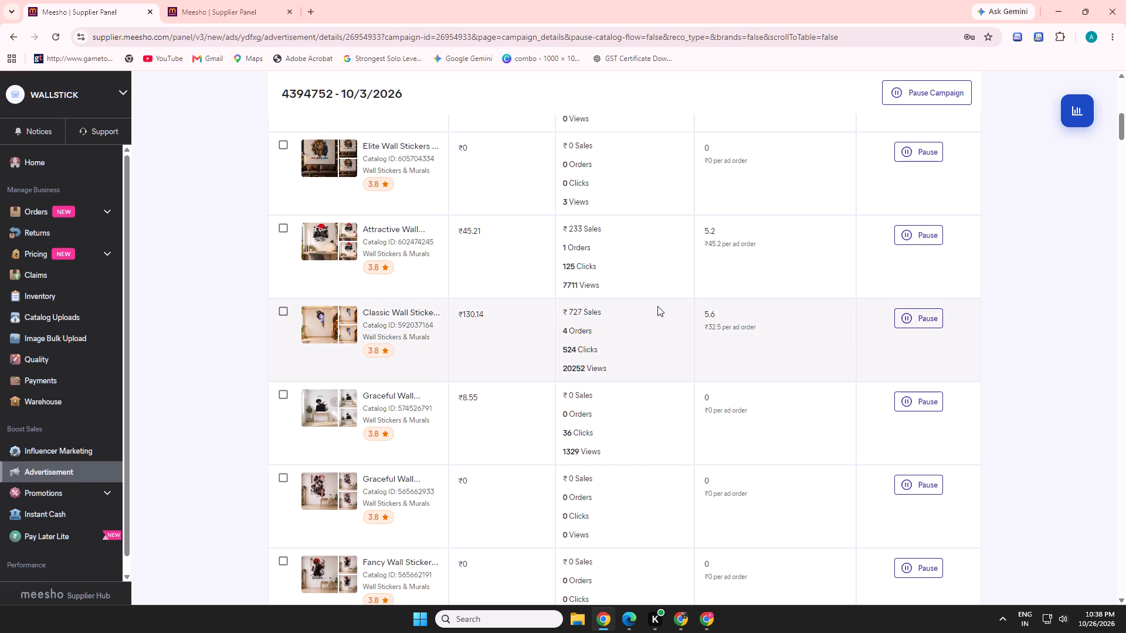
pyautogui.scroll(-12, 662, 307)
pyautogui.scroll(6, 616, 324)
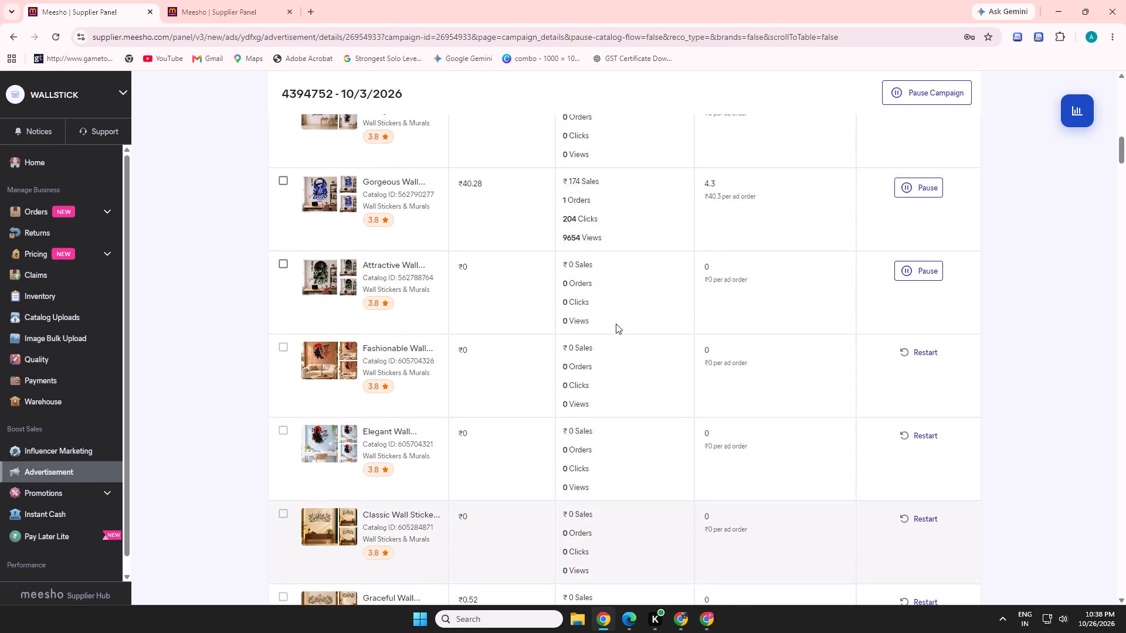
pyautogui.scroll(1, 616, 324)
pyautogui.scroll(-5, 617, 325)
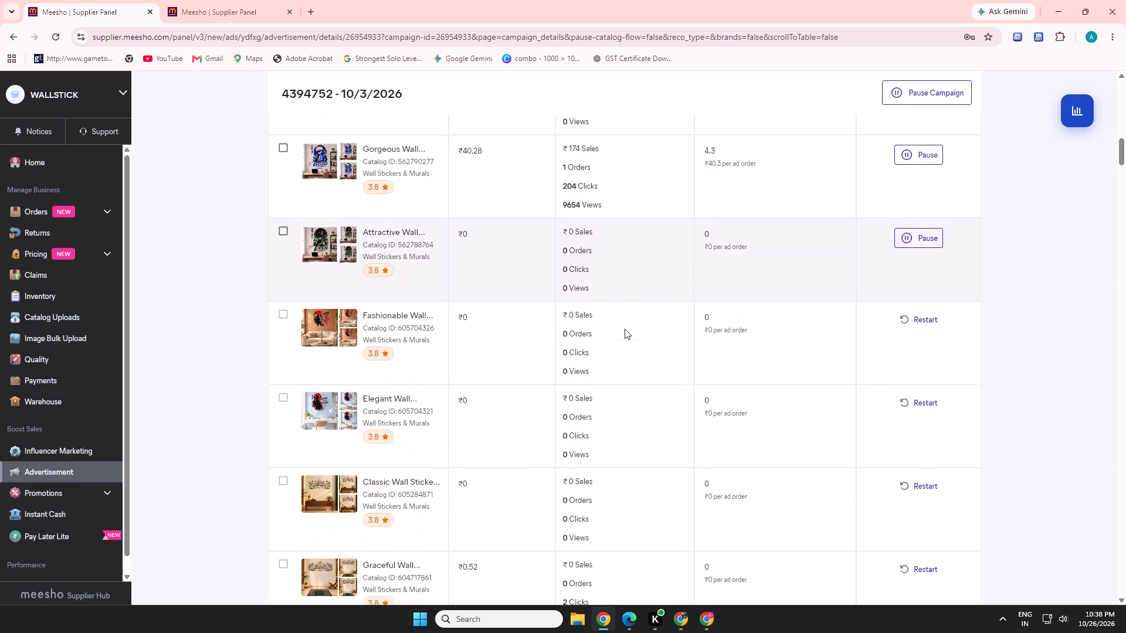
pyautogui.scroll(-3, 625, 329)
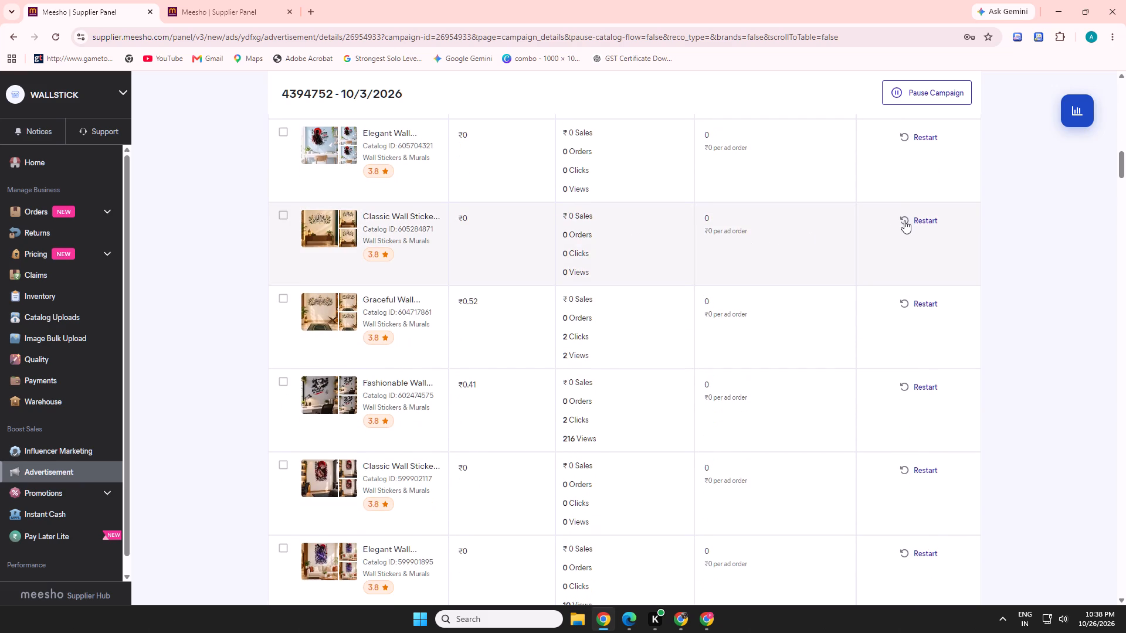
pyautogui.scroll(-2, 749, 270)
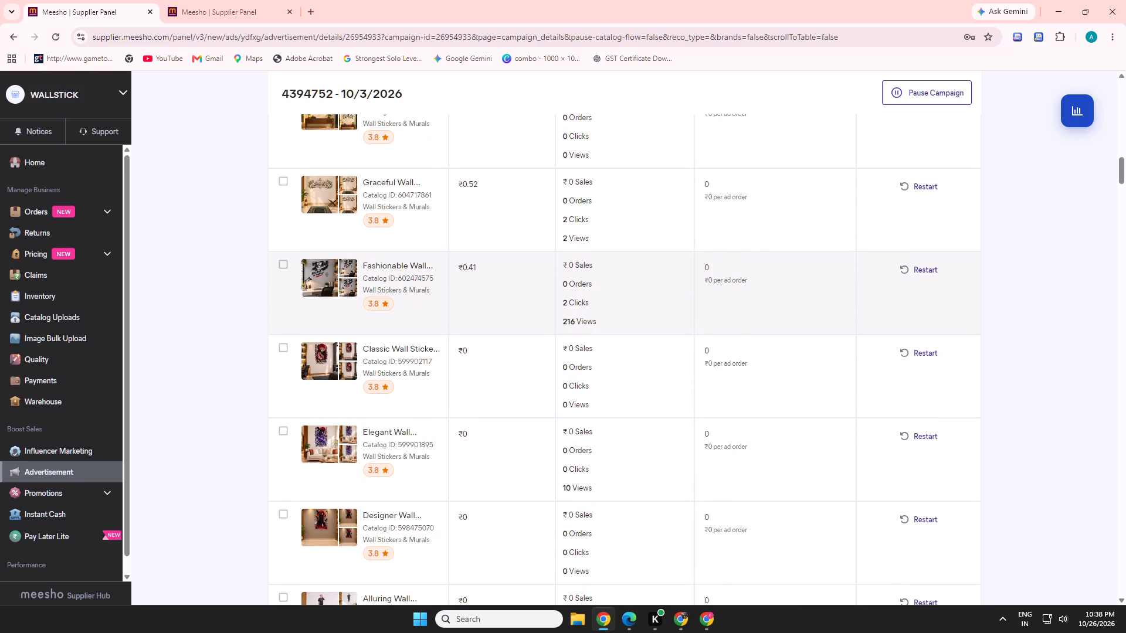
pyautogui.scroll(-3, 740, 278)
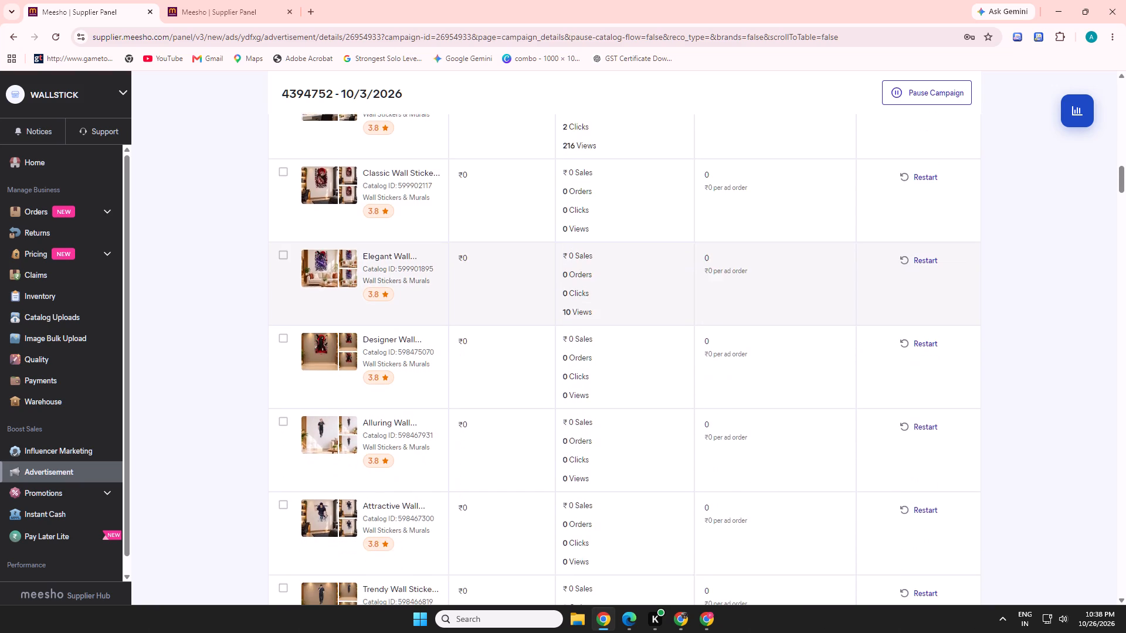
pyautogui.scroll(-5, 740, 278)
pyautogui.scroll(-3, 672, 311)
pyautogui.scroll(5, 656, 321)
pyautogui.scroll(-10, 656, 321)
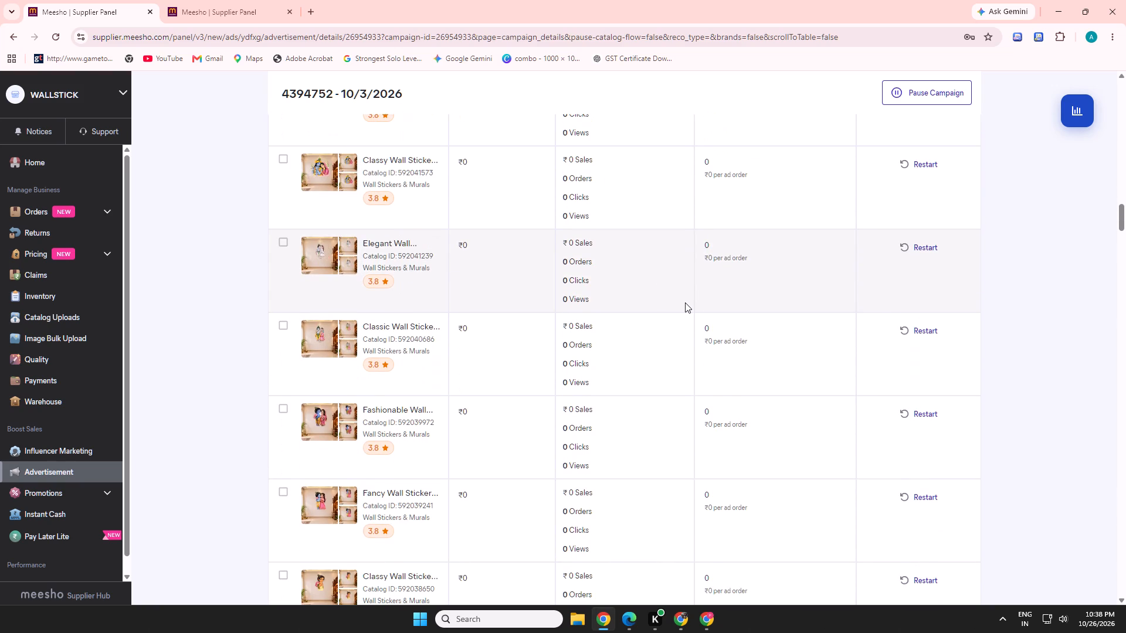
pyautogui.scroll(20, 685, 302)
pyautogui.scroll(6, 685, 302)
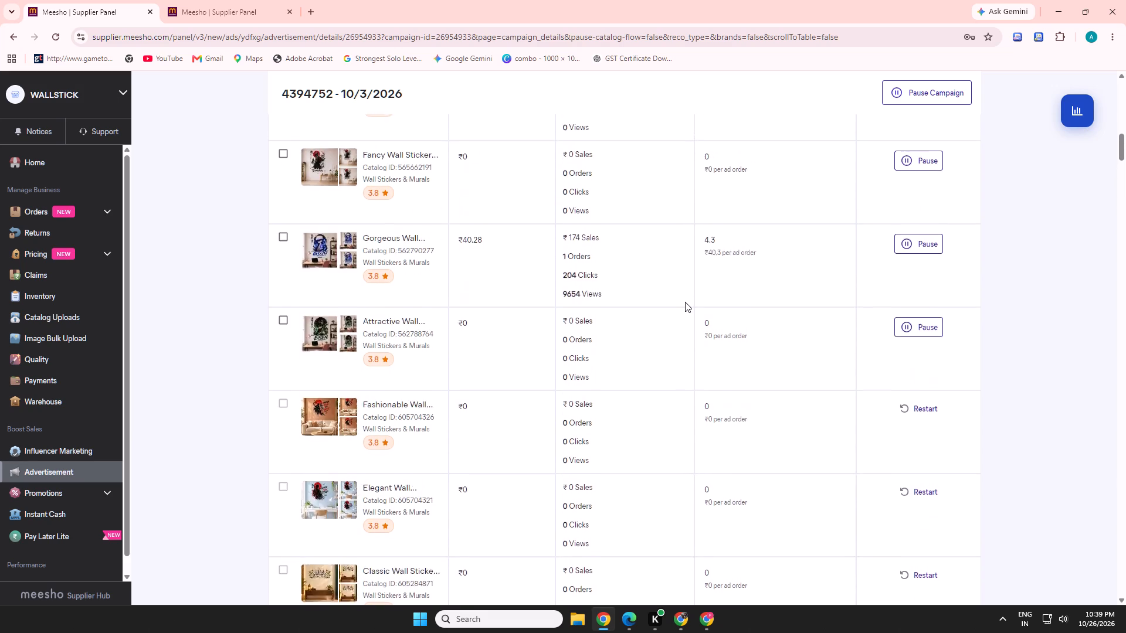
pyautogui.scroll(2, 685, 302)
pyautogui.scroll(-4, 685, 302)
pyautogui.scroll(11, 679, 318)
pyautogui.scroll(-2, 679, 318)
pyautogui.scroll(7, 679, 318)
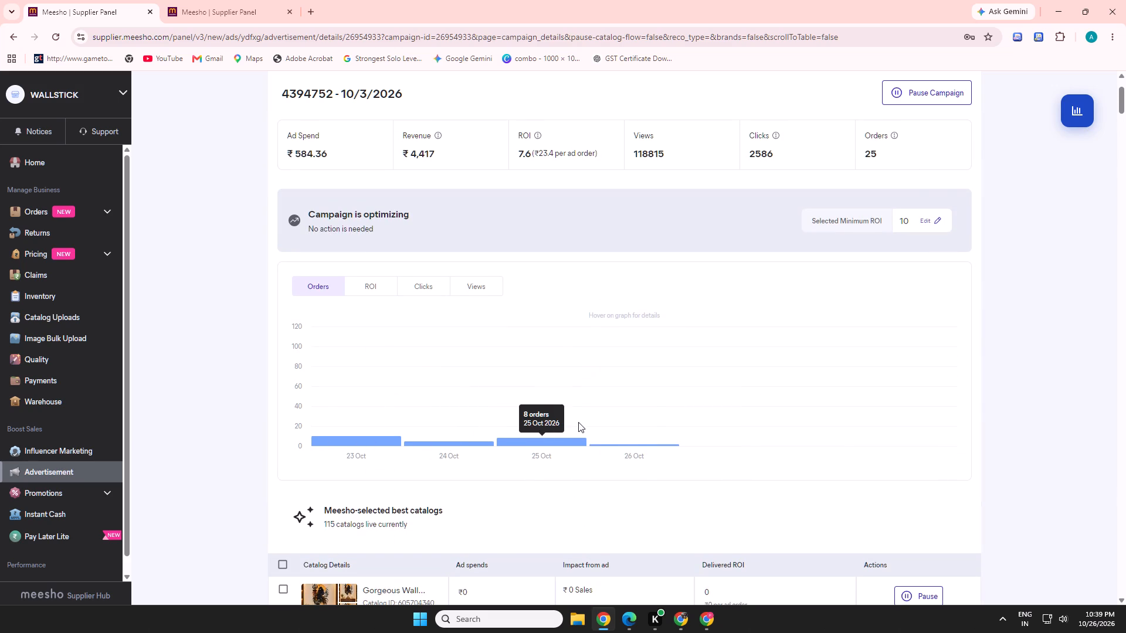
pyautogui.scroll(6, 582, 402)
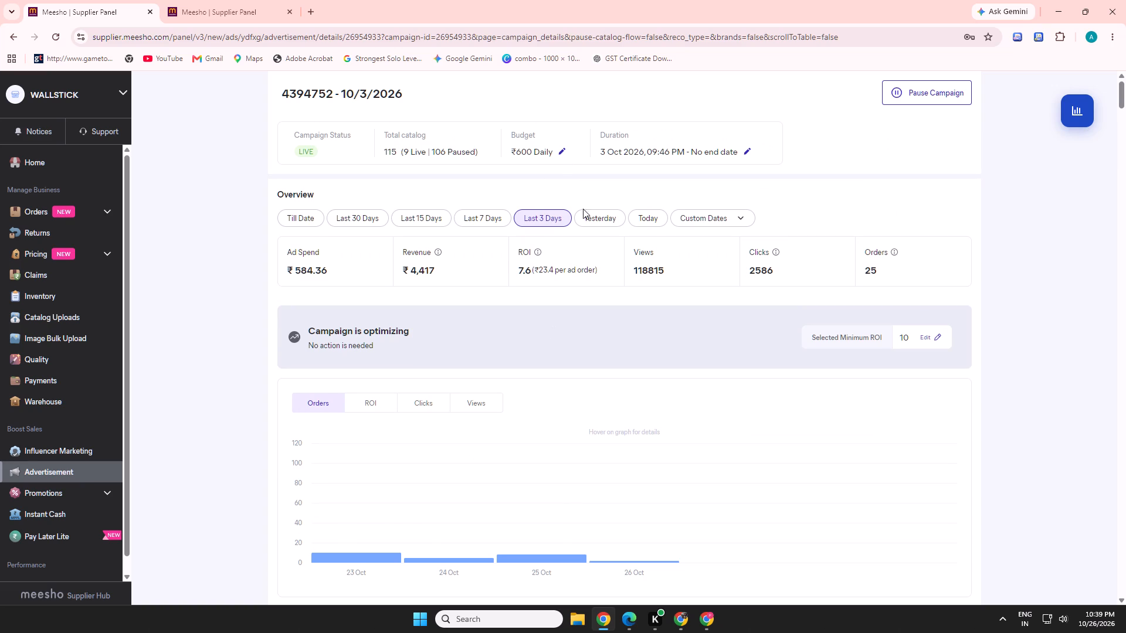
# Show the overview of campaign 4394752 - 10/3/2026 for today only.
pyautogui.click(640, 212)
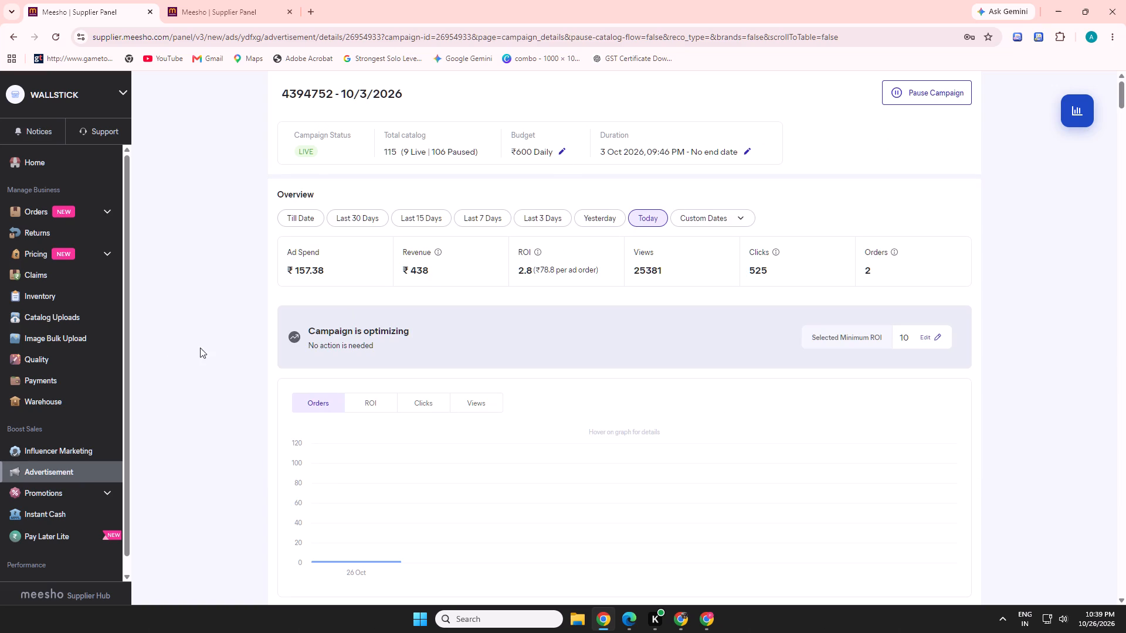
# Return to the campaign list, set the account's ad overview to Today and review the live campaigns' performance.
pyautogui.click(41, 467)
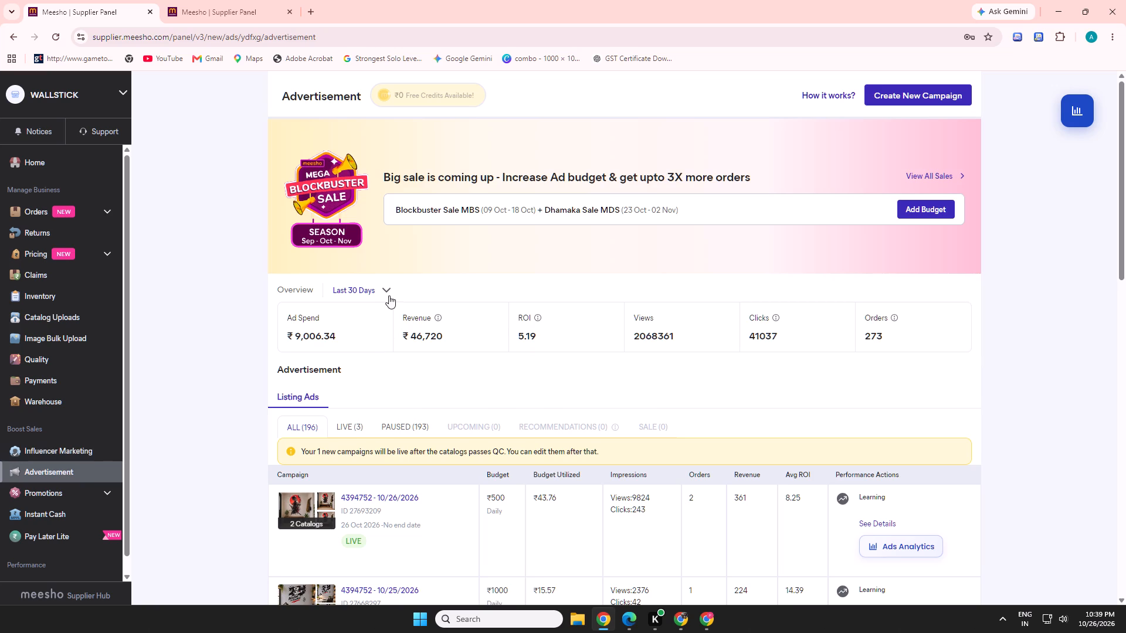
pyautogui.click(381, 299)
pyautogui.click(379, 292)
pyautogui.click(354, 401)
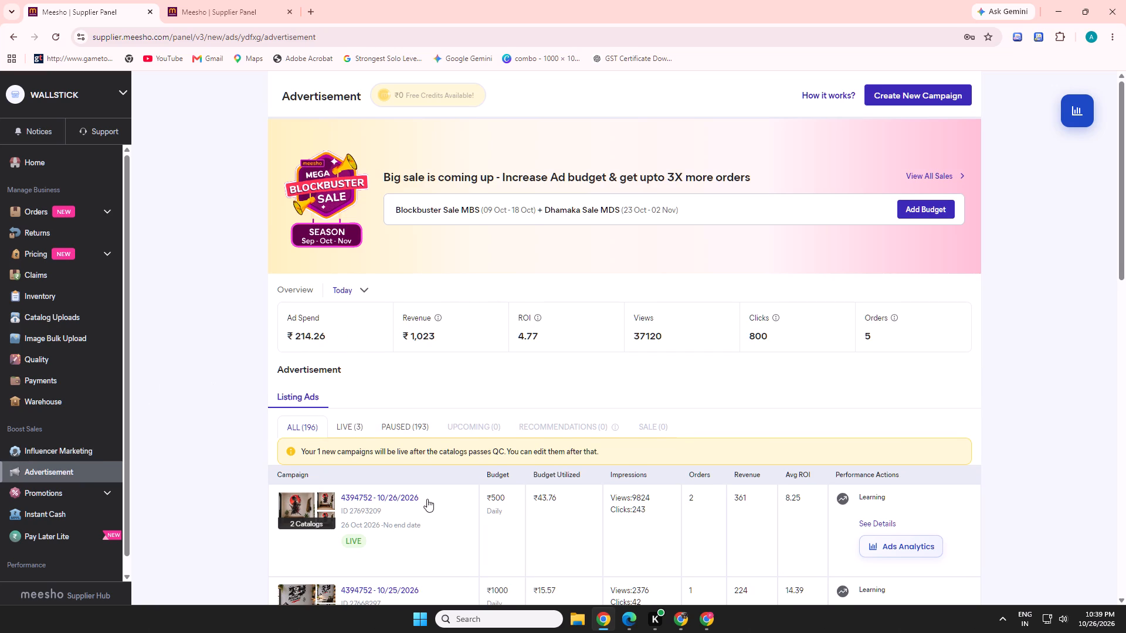
pyautogui.scroll(-2, 500, 523)
pyautogui.scroll(1, 291, 300)
pyautogui.scroll(-5, 355, 367)
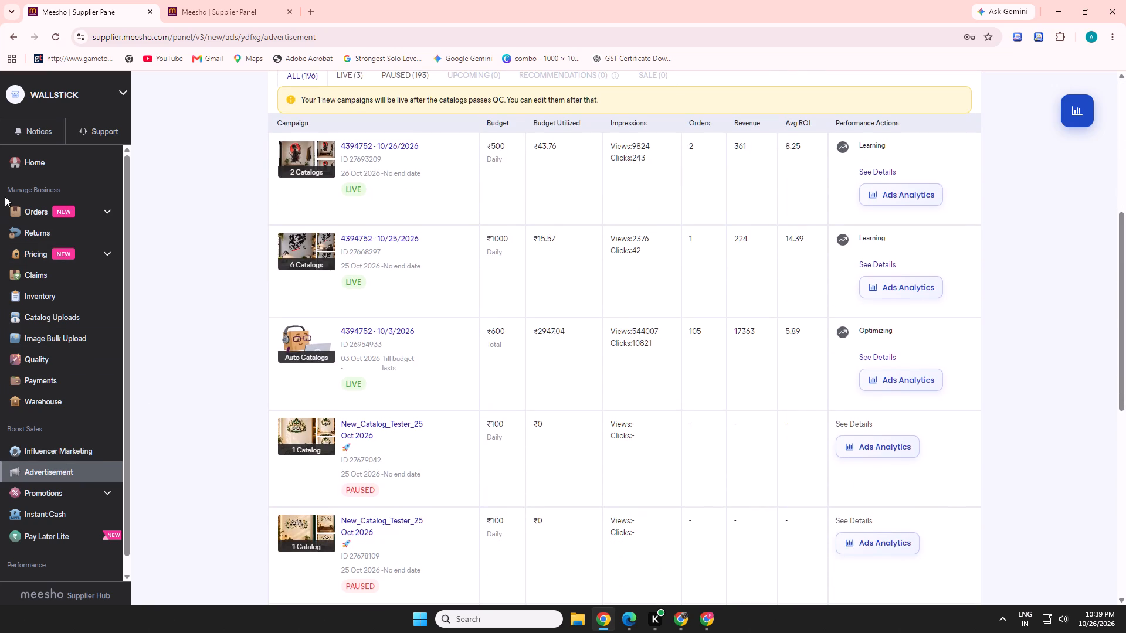
# Open the account's orders and review the recently cancelled orders, checking their creation dates and ad-order labels.
pyautogui.click(33, 214)
pyautogui.click(632, 348)
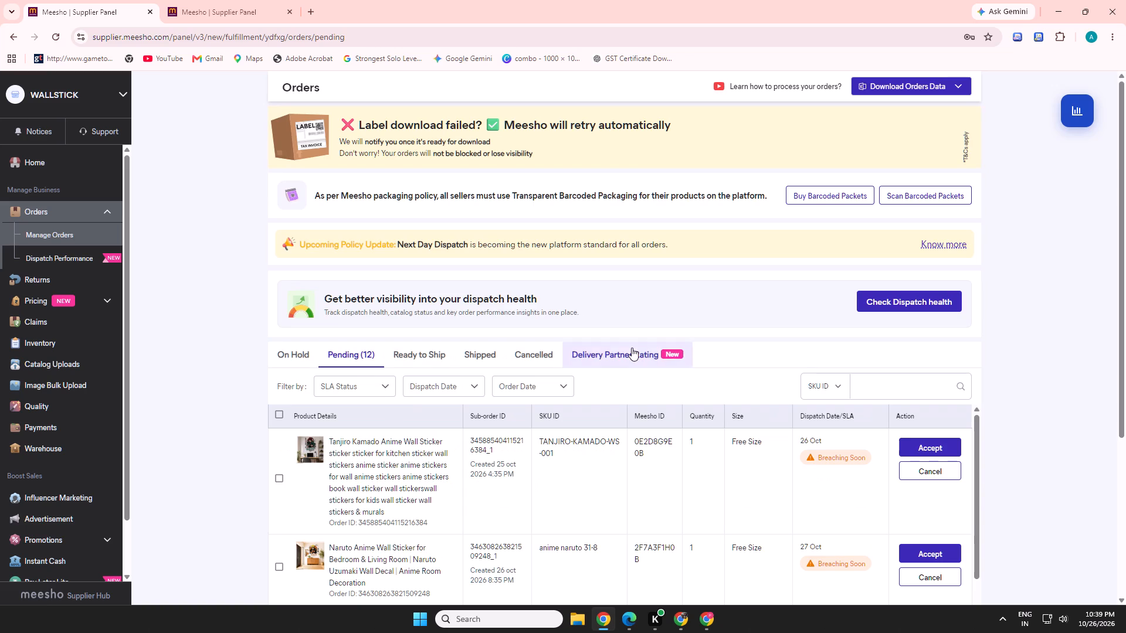
pyautogui.click(530, 355)
pyautogui.scroll(-4, 534, 342)
pyautogui.scroll(-2, 558, 397)
pyautogui.scroll(3, 539, 399)
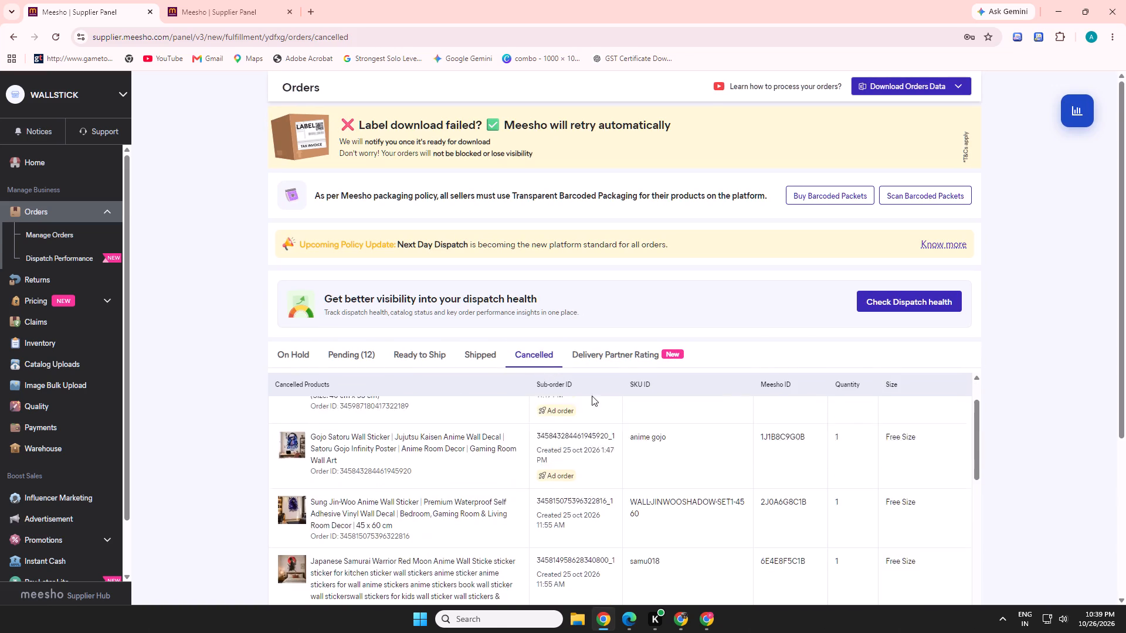
pyautogui.scroll(1, 592, 396)
pyautogui.scroll(-2, 785, 312)
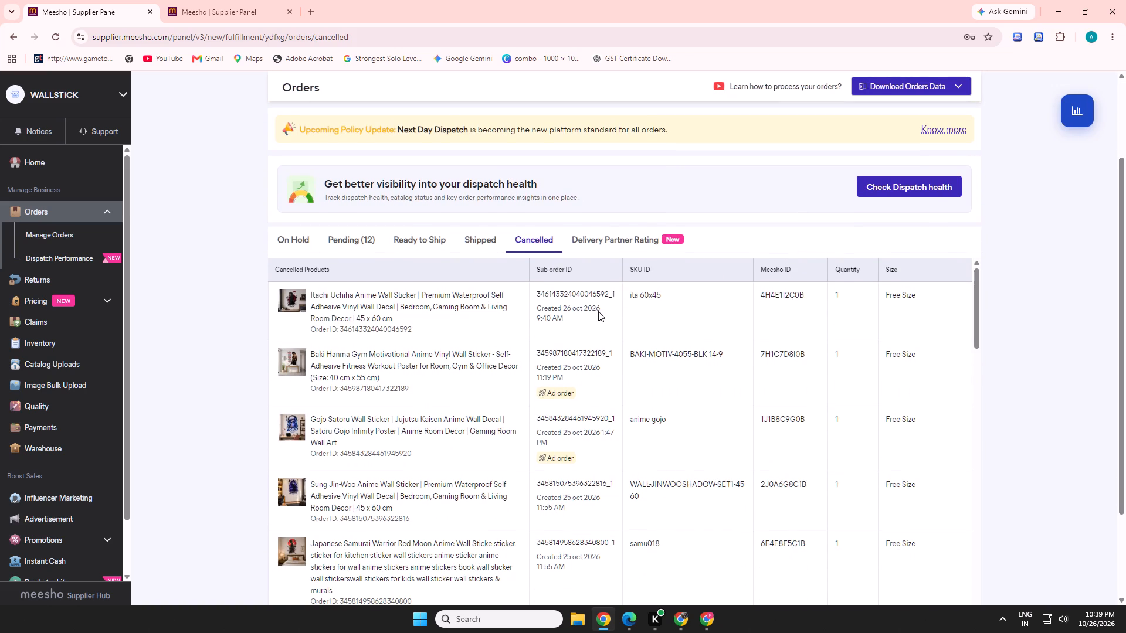
pyautogui.tripleClick(582, 304)
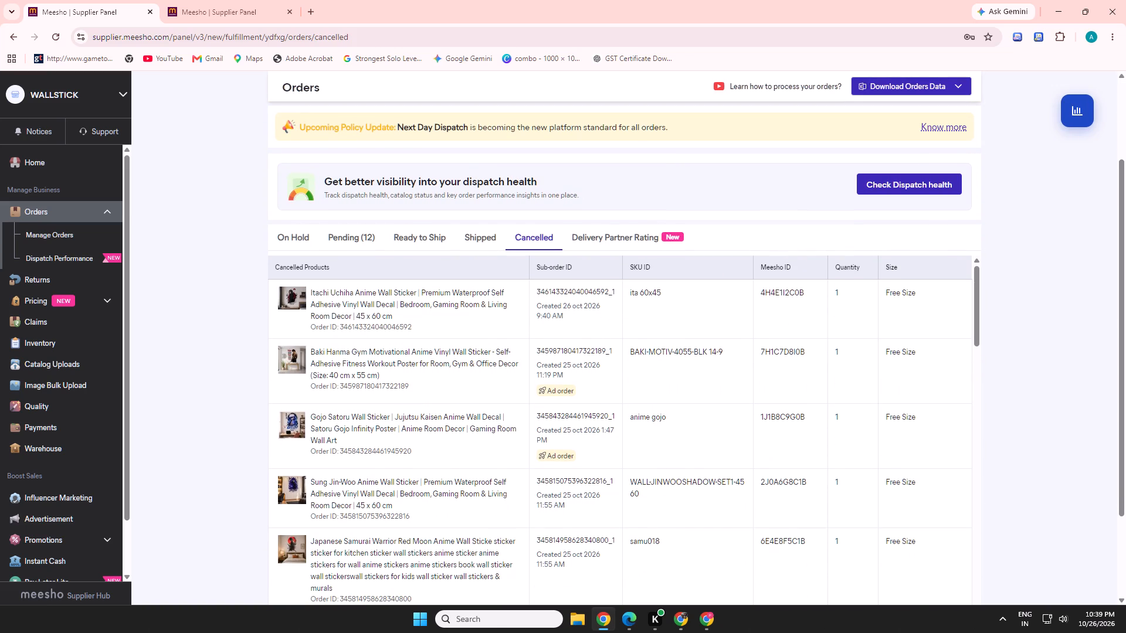
# Open the delivery partner ratings and mark the delhivery pickup of 26 Oct, 3:28 PM as Good with On-time Pickup Completed.
pyautogui.click(627, 248)
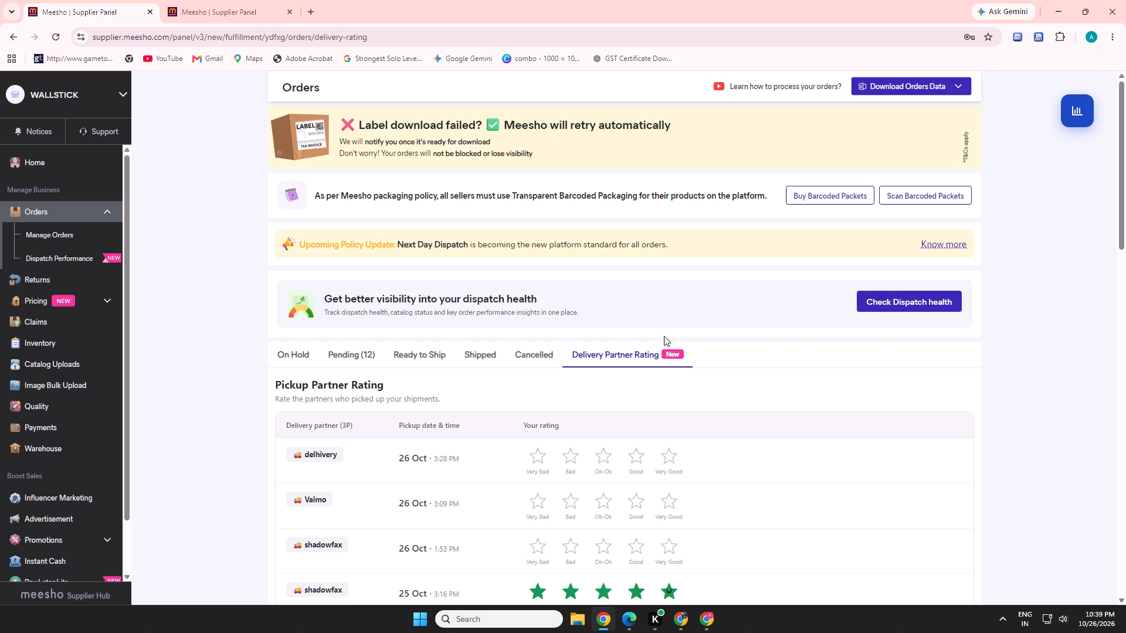
pyautogui.click(635, 465)
pyautogui.scroll(-2, 642, 435)
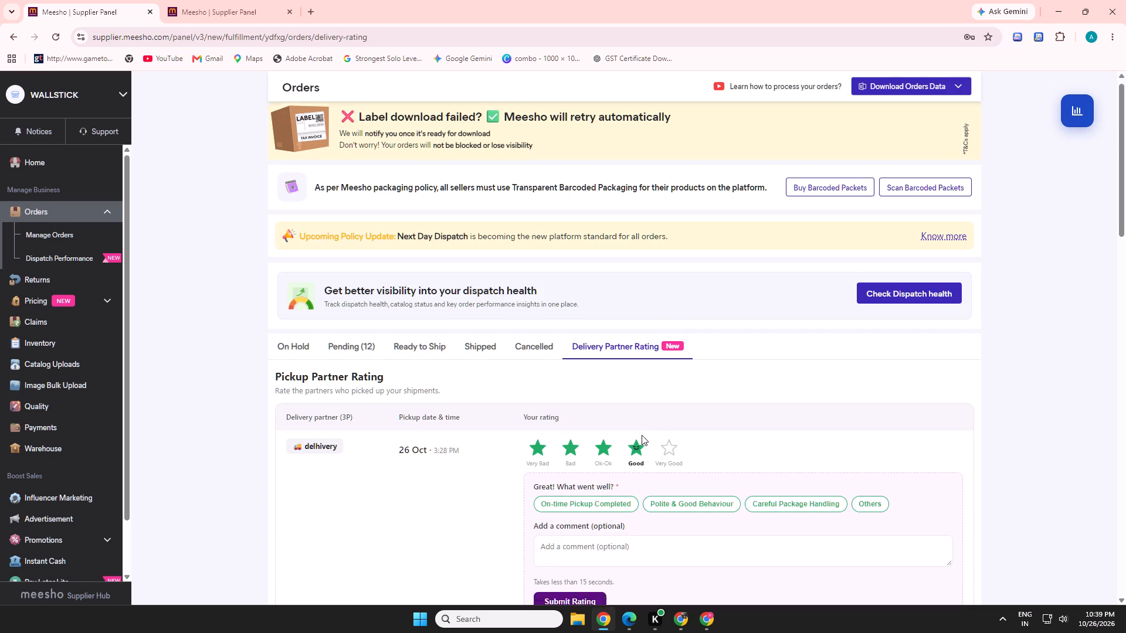
pyautogui.scroll(-2, 642, 435)
pyautogui.click(586, 277)
pyautogui.scroll(-2, 639, 440)
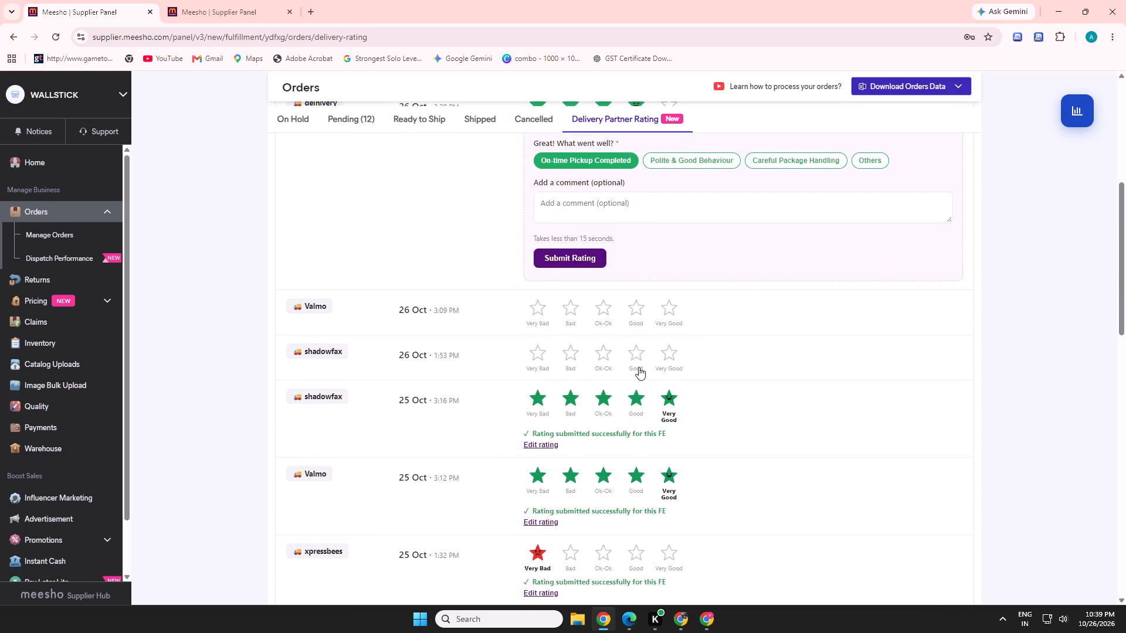
# Rate the Valmo pickup of 26 Oct, 3:09 PM as Good with On-time Pickup Completed and submit the rating.
pyautogui.click(639, 319)
pyautogui.click(595, 371)
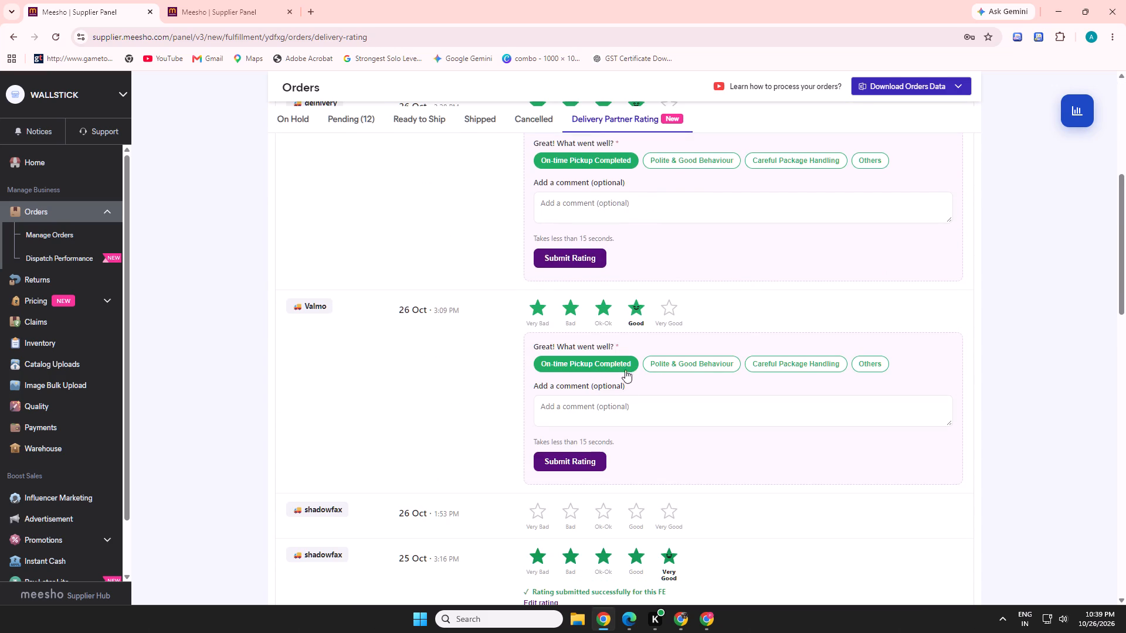
pyautogui.click(593, 467)
pyautogui.scroll(-3, 590, 409)
pyautogui.scroll(2, 575, 293)
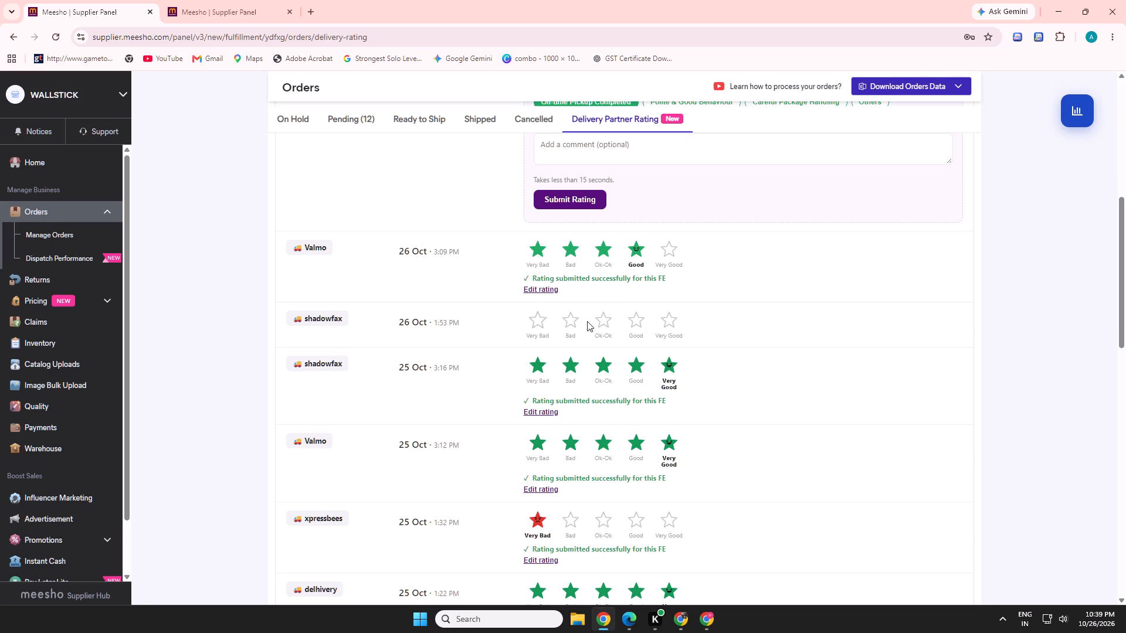
# Rate the shadowfax pickup of 26 Oct, 1:53 PM as Good with On-time Pickup Completed and submit the rating.
pyautogui.click(637, 328)
pyautogui.click(605, 381)
pyautogui.click(568, 474)
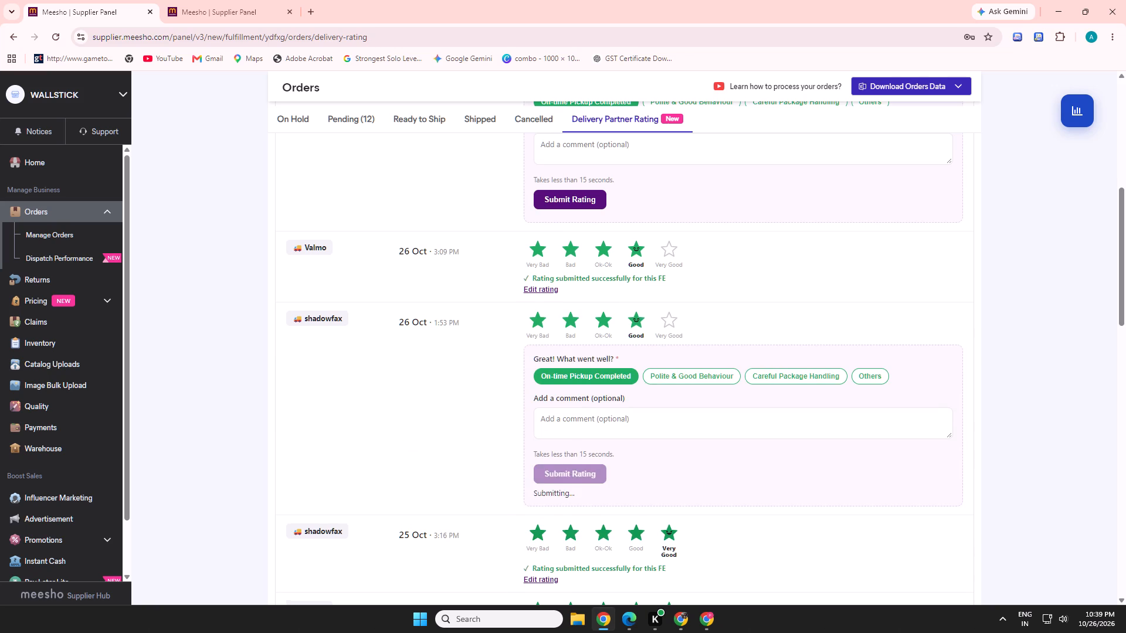
# Look through the older pickup partner ratings down to the end of the list for any unrated pickups.
pyautogui.scroll(-5, 575, 451)
pyautogui.scroll(2, 514, 420)
pyautogui.scroll(-3, 514, 420)
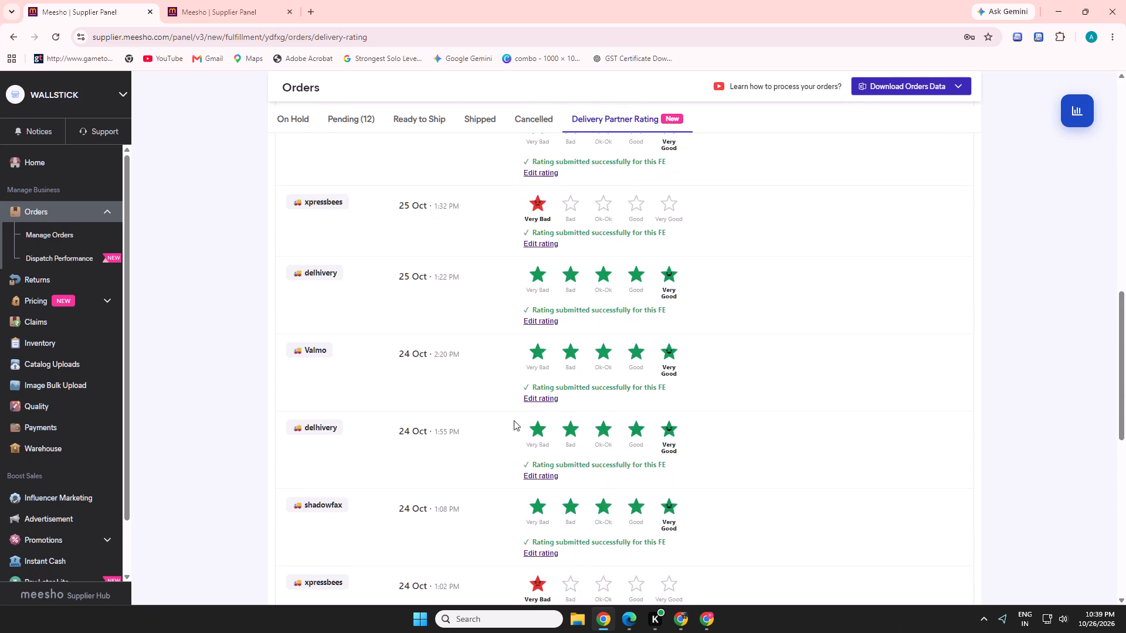
pyautogui.scroll(-6, 514, 420)
pyautogui.scroll(1, 514, 420)
pyautogui.scroll(-5, 514, 420)
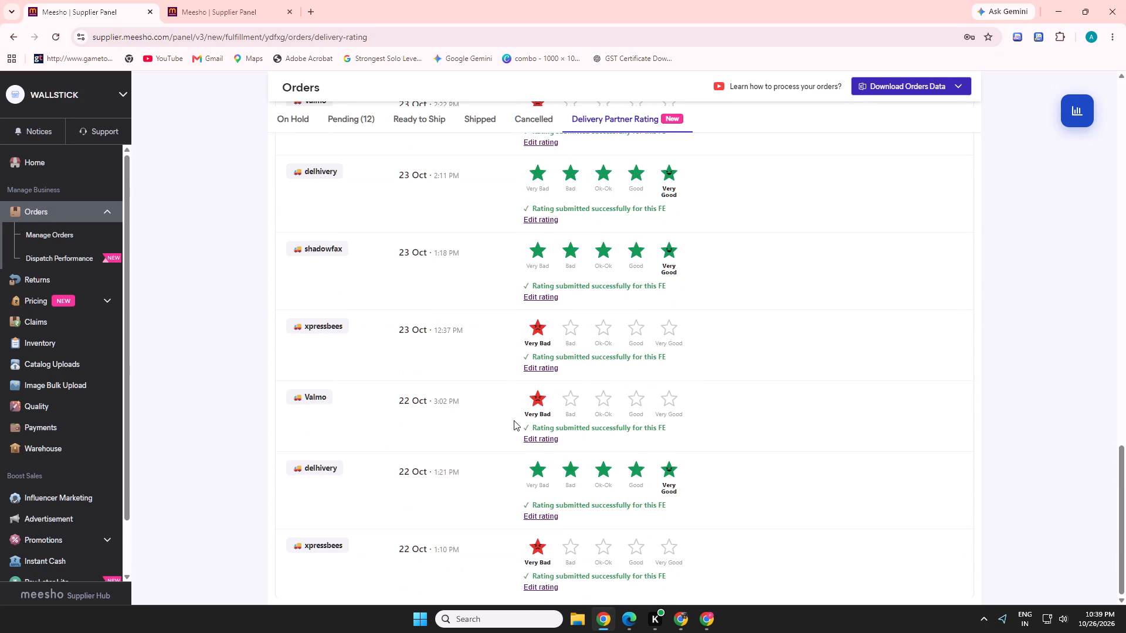
pyautogui.scroll(-1, 514, 420)
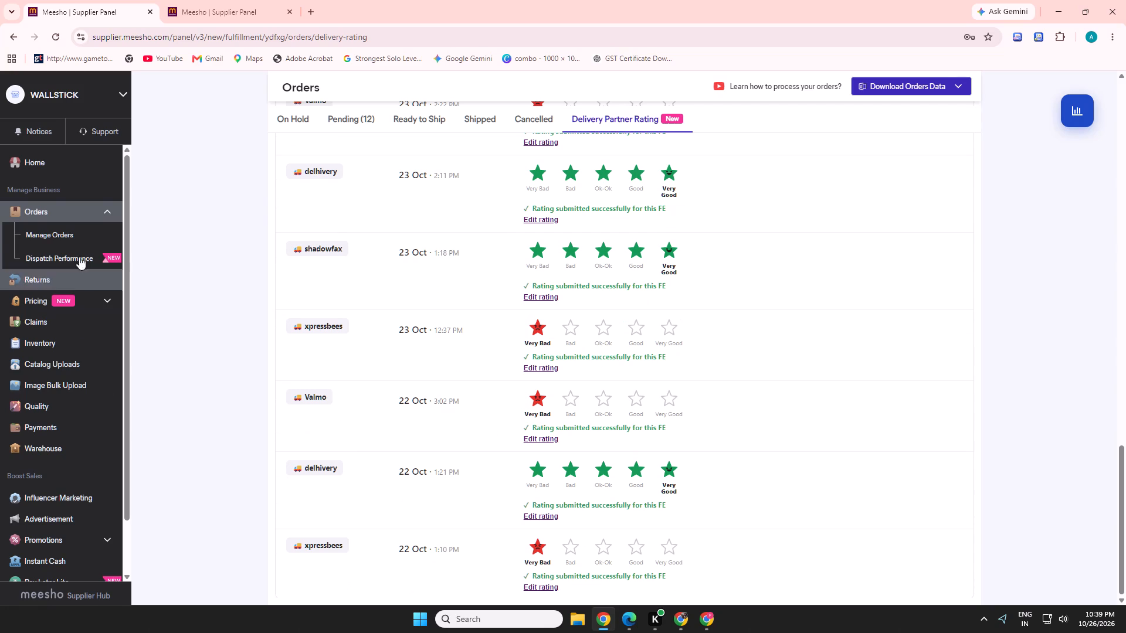
# Go through the home page to the pending orders and check the on-hold orders.
pyautogui.click(84, 171)
pyautogui.click(337, 205)
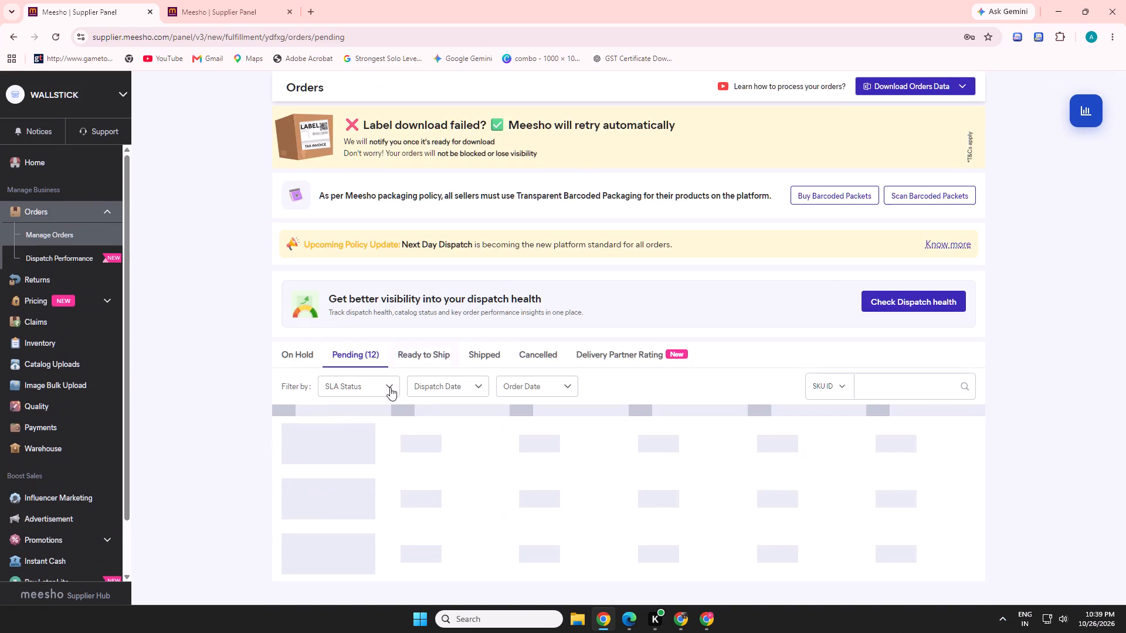
pyautogui.scroll(-5, 286, 356)
pyautogui.scroll(3, 266, 271)
pyautogui.click(289, 295)
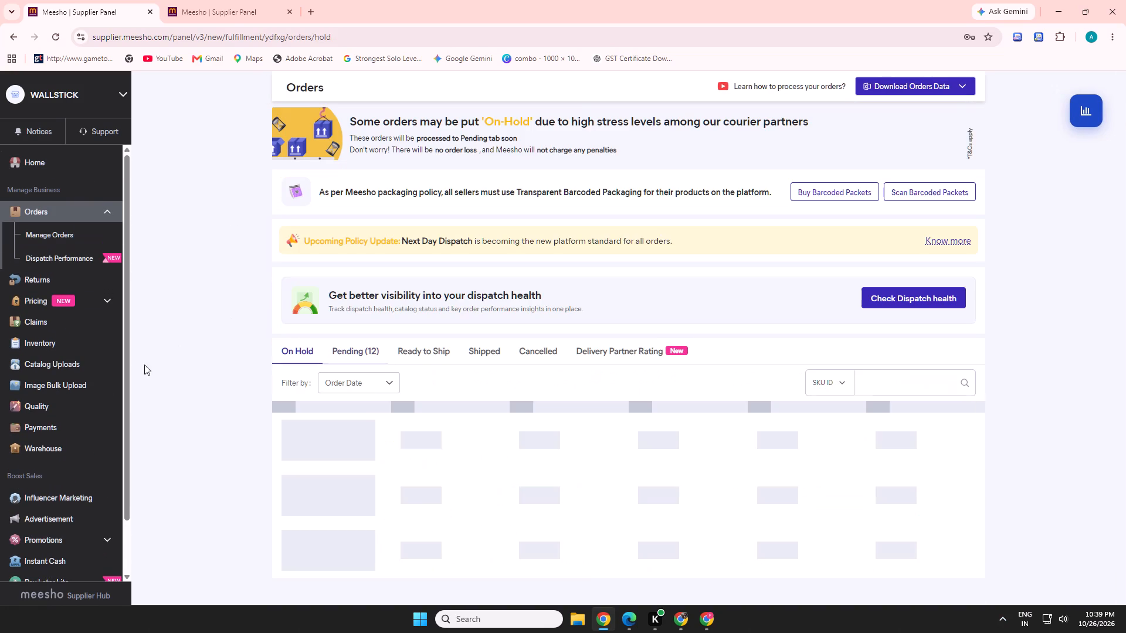
# Open the details of campaign 4394752 - 10/26/2026 and examine the performance of its catalogs.
pyautogui.click(18, 516)
pyautogui.scroll(-3, 518, 297)
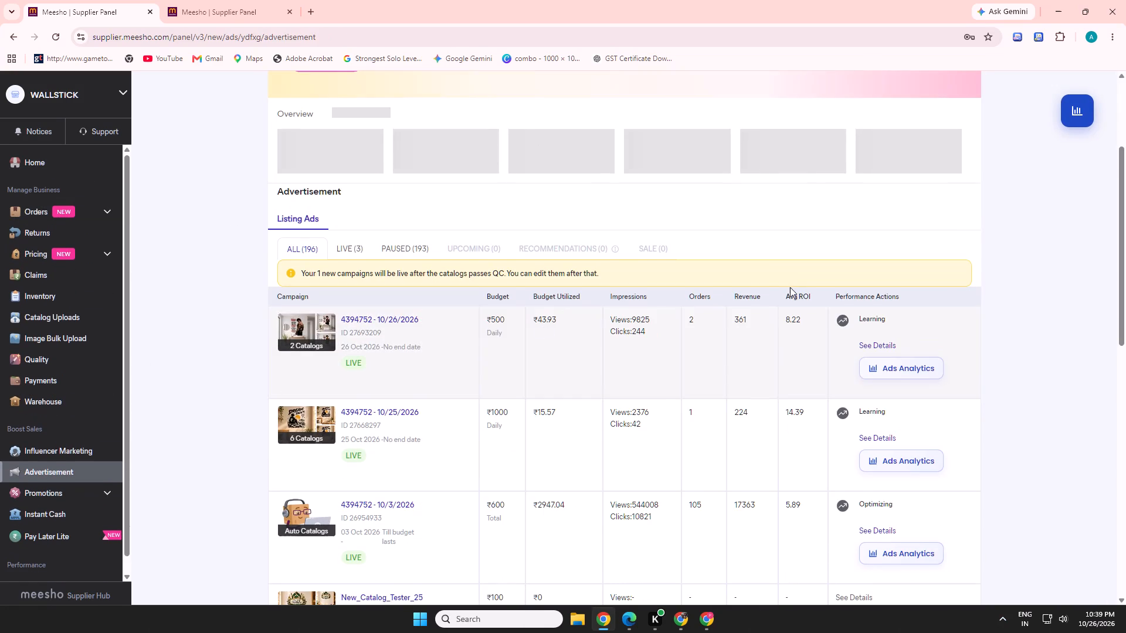
pyautogui.click(876, 350)
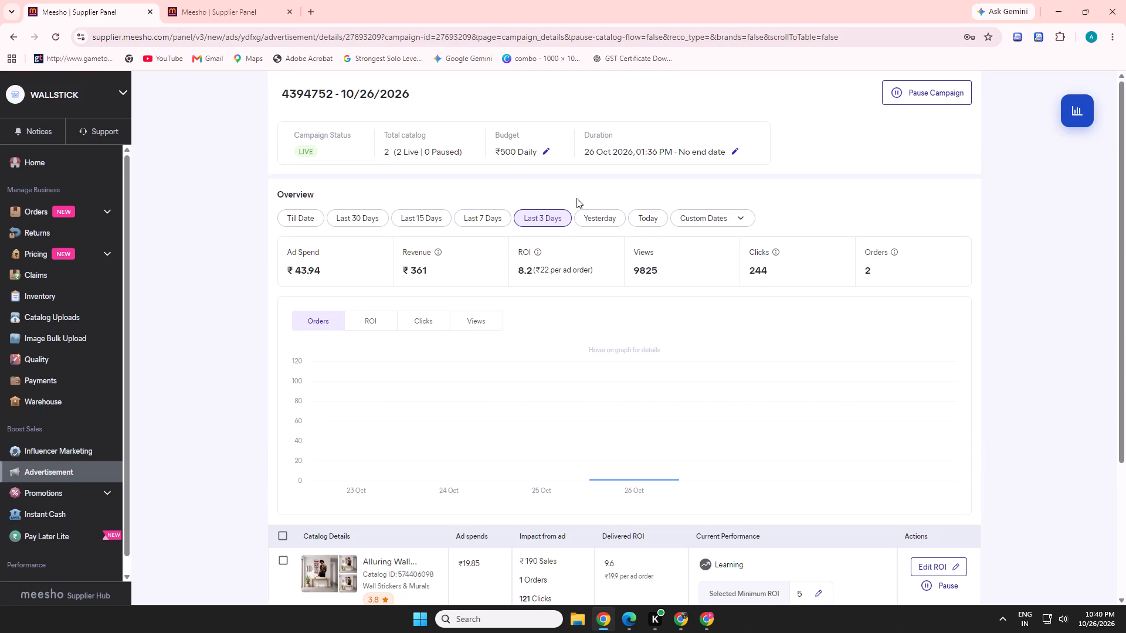
pyautogui.scroll(-8, 576, 196)
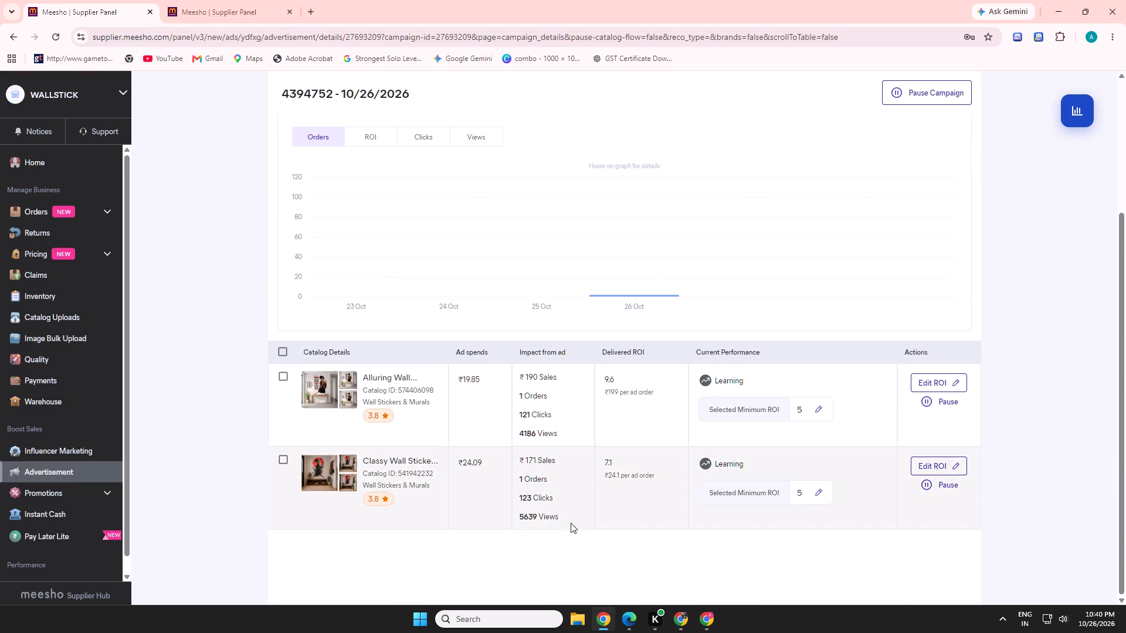
# Return to the advertisement overview and start a new campaign.
pyautogui.click(35, 469)
pyautogui.scroll(1, 378, 185)
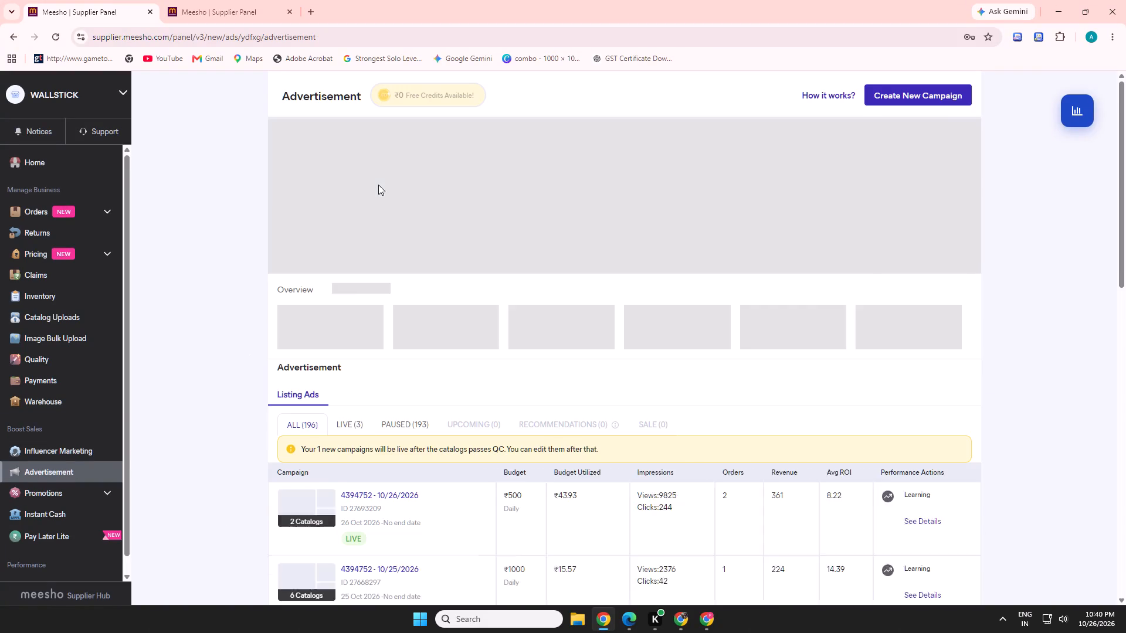
pyautogui.click(954, 100)
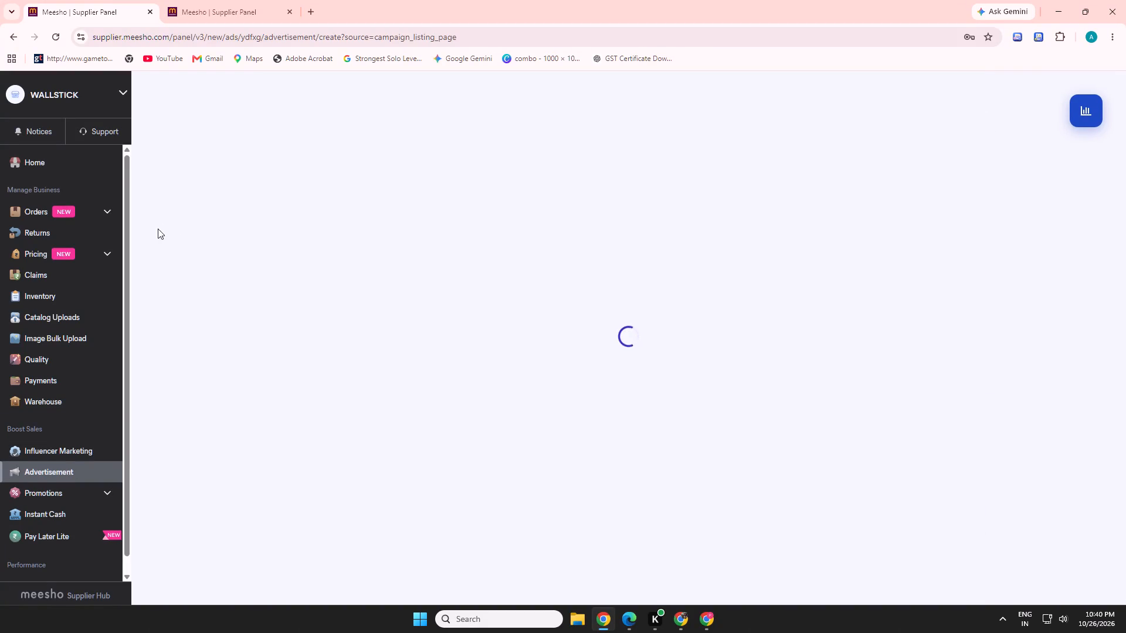
pyautogui.scroll(-4, 327, 397)
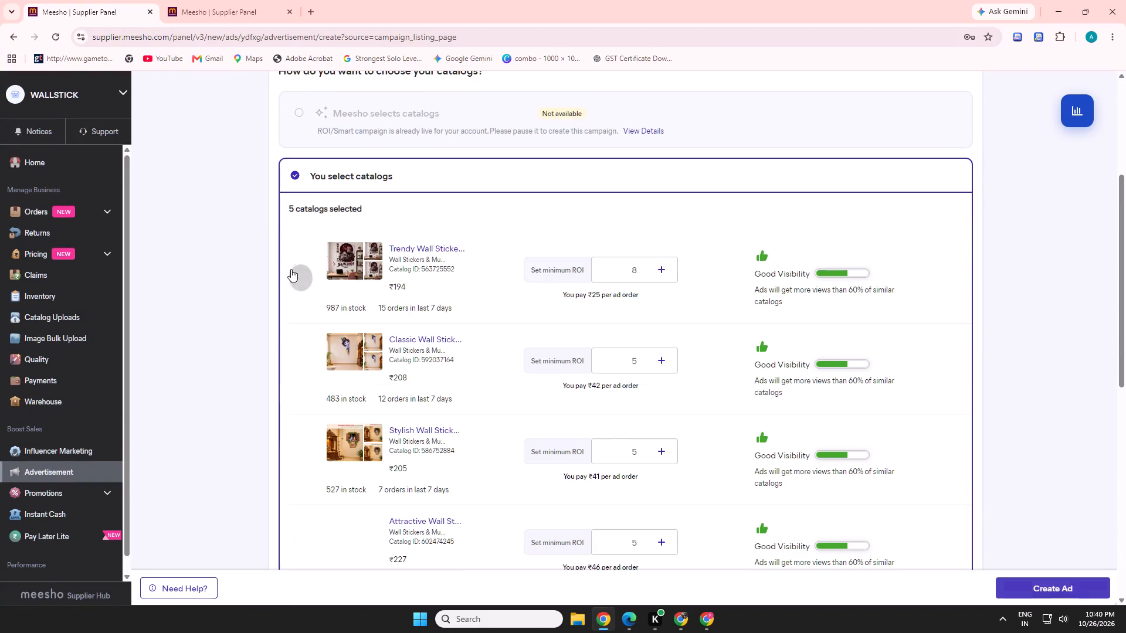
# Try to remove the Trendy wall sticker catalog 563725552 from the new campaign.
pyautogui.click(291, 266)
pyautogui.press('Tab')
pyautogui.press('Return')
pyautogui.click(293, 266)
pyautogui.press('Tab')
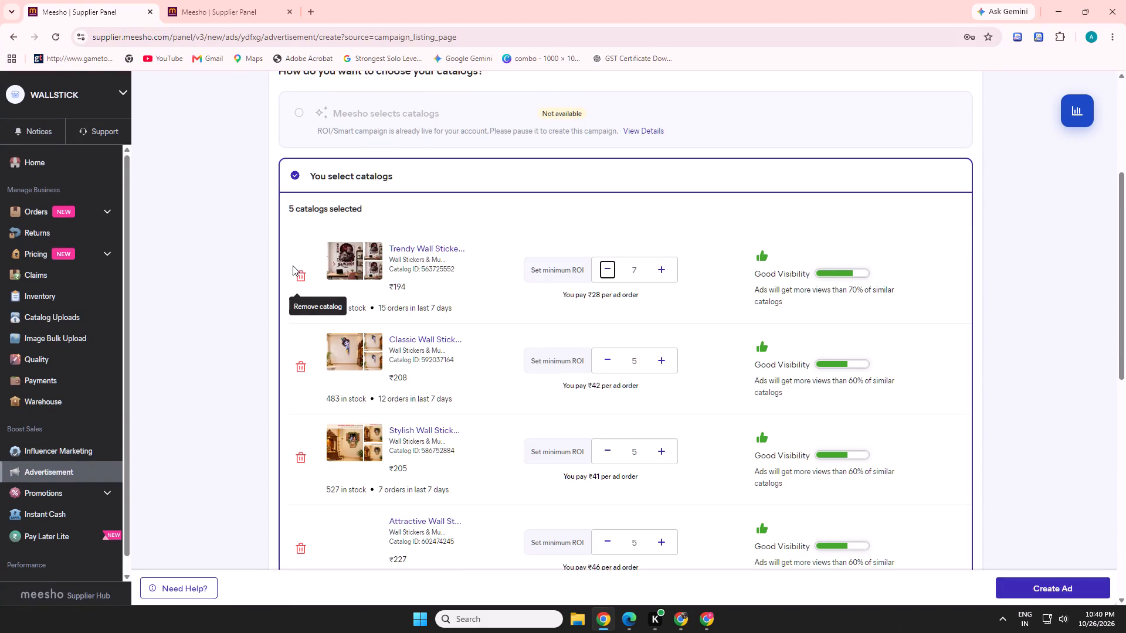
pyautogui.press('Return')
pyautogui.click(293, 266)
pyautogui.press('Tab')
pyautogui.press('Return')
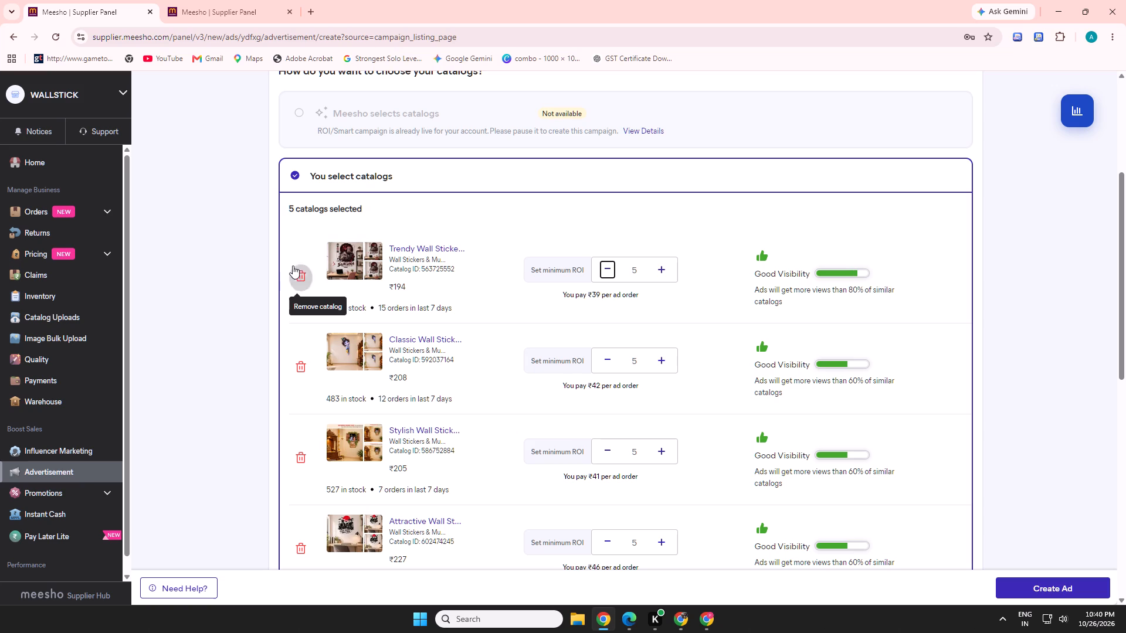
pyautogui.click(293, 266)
# Remove all five preselected catalogs from the new campaign, confirming each removal.
pyautogui.click(305, 283)
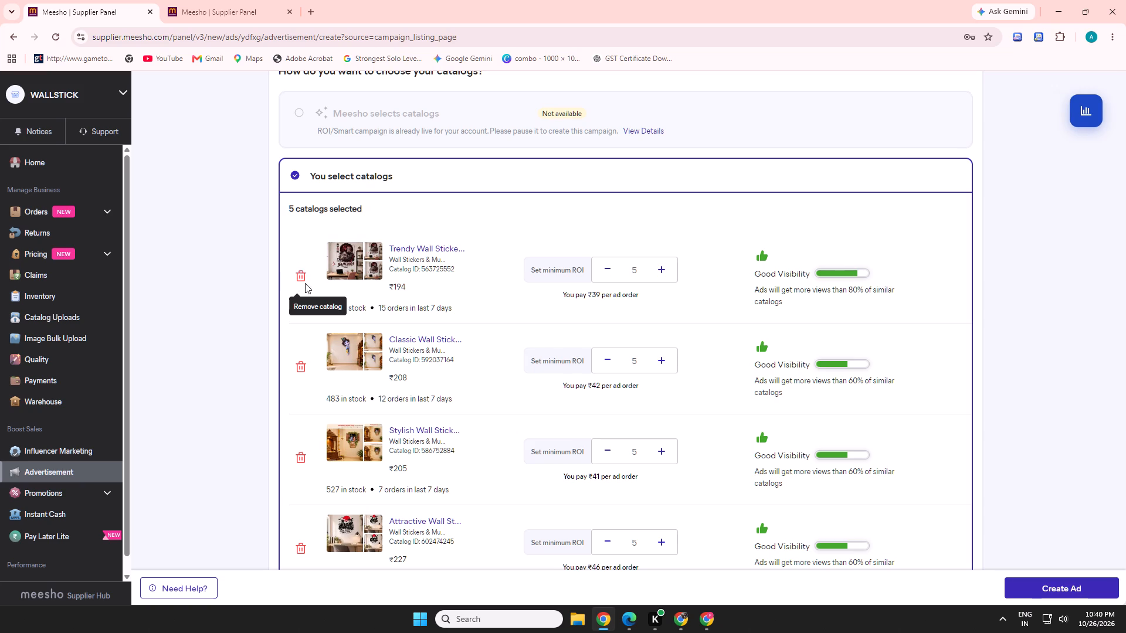
pyautogui.press('Tab')
pyautogui.press('Return')
pyautogui.click(305, 283)
pyautogui.press('Tab')
pyautogui.press('Return')
pyautogui.click(305, 283)
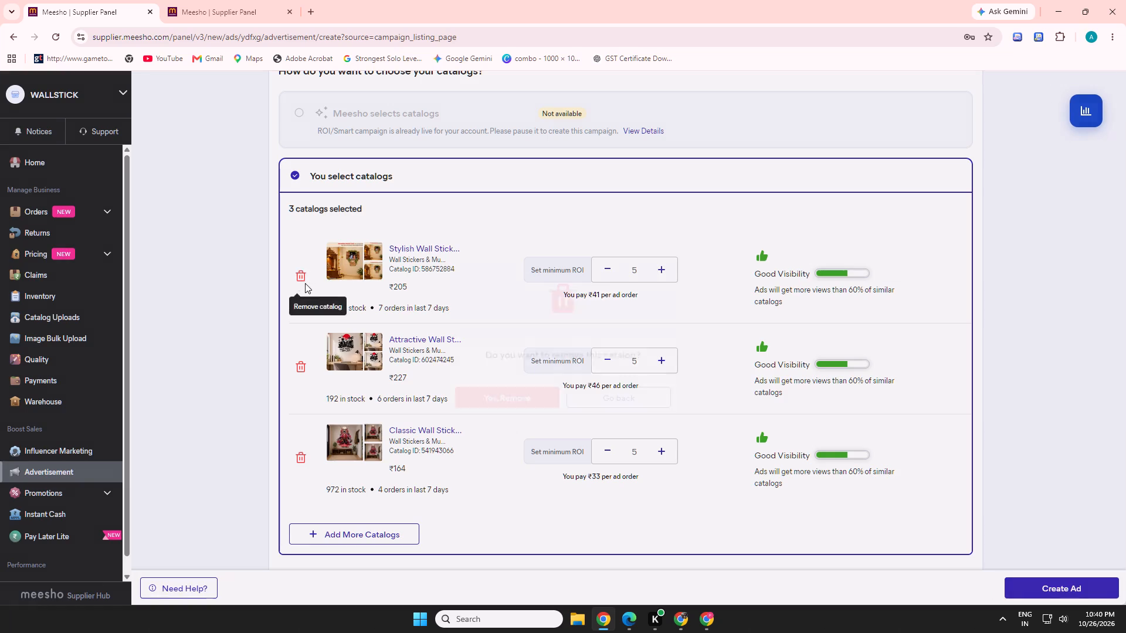
pyautogui.press('Tab')
pyautogui.press('Return')
pyautogui.click(305, 268)
pyautogui.press('Tab')
pyautogui.press('Return')
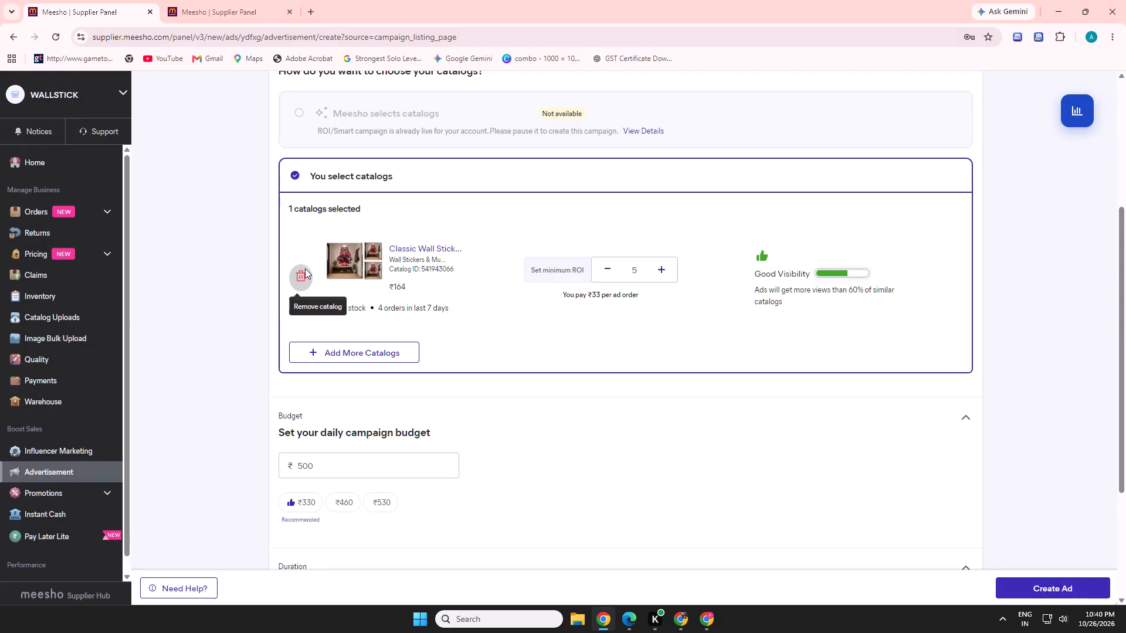
pyautogui.click(305, 268)
pyautogui.press('Tab')
pyautogui.press('Return')
# Open the selection of additional catalogs and look through the list for wall sticker catalogs to advertise.
pyautogui.click(306, 334)
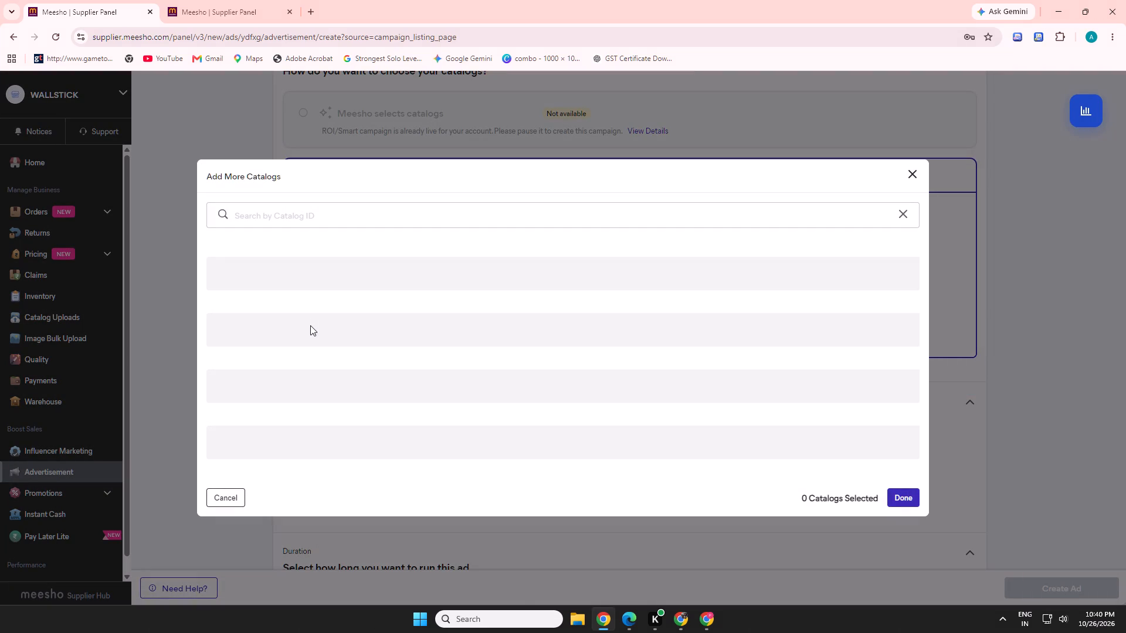
pyautogui.scroll(-2, 310, 325)
pyautogui.scroll(4, 310, 325)
pyautogui.scroll(-7, 310, 325)
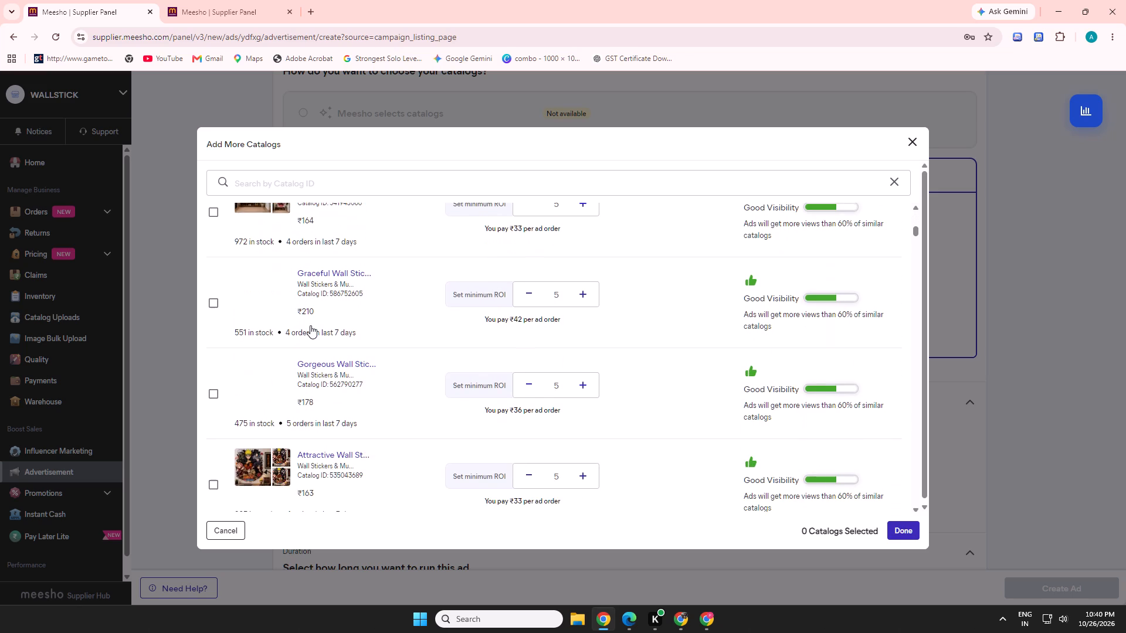
pyautogui.scroll(-7, 288, 319)
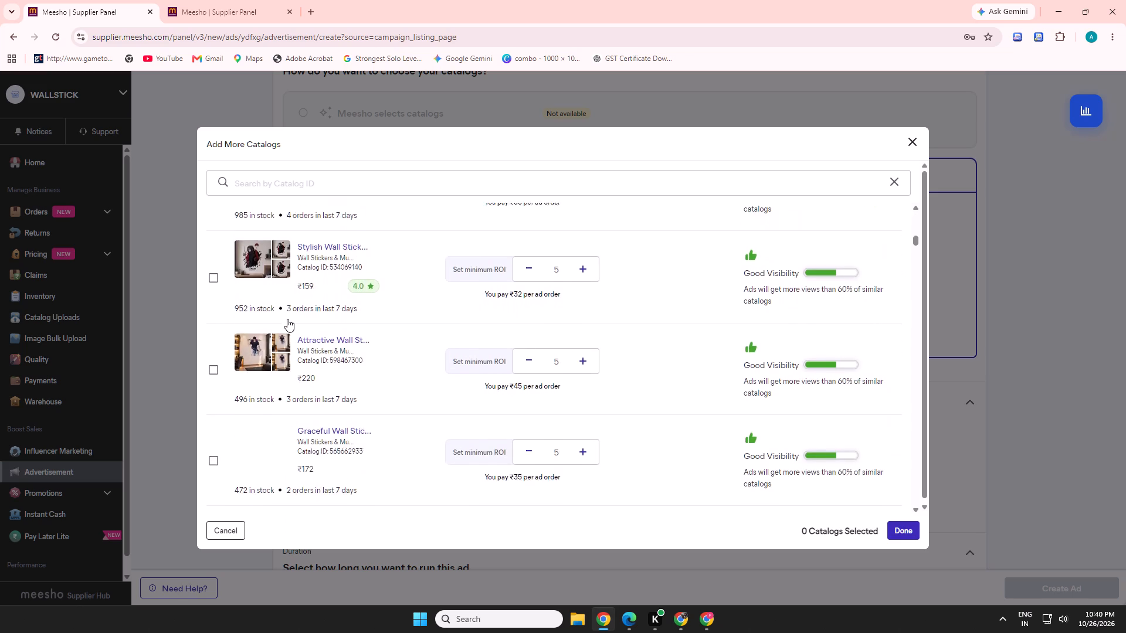
pyautogui.scroll(1, 287, 319)
pyautogui.scroll(-4, 287, 319)
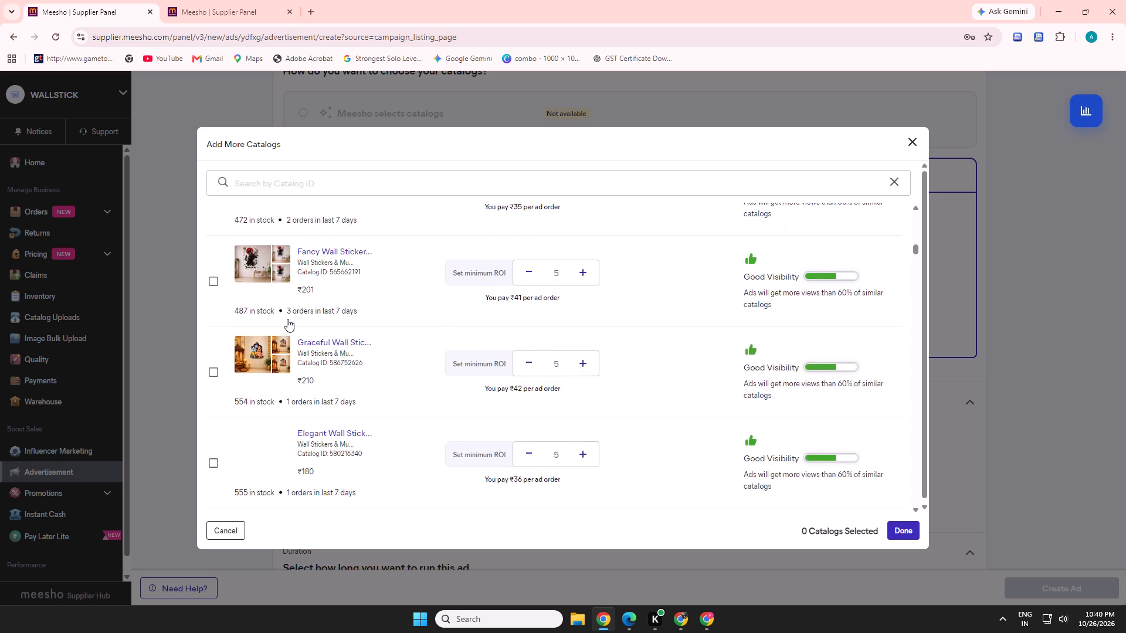
pyautogui.scroll(-3, 287, 319)
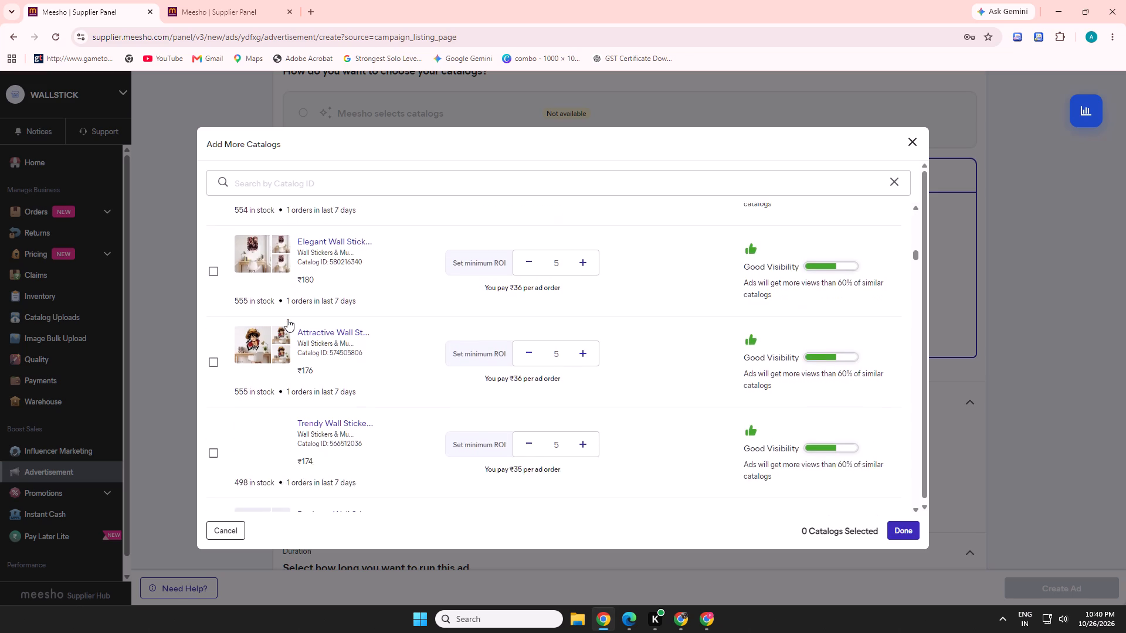
pyautogui.scroll(-5, 287, 319)
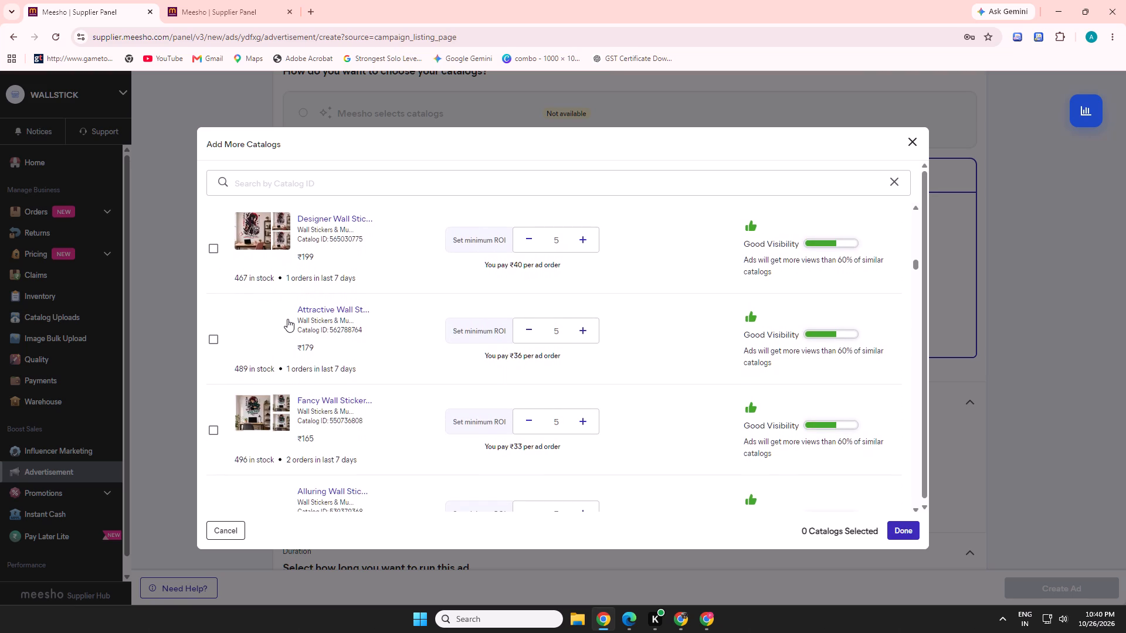
pyautogui.scroll(-7, 287, 319)
pyautogui.scroll(1, 287, 319)
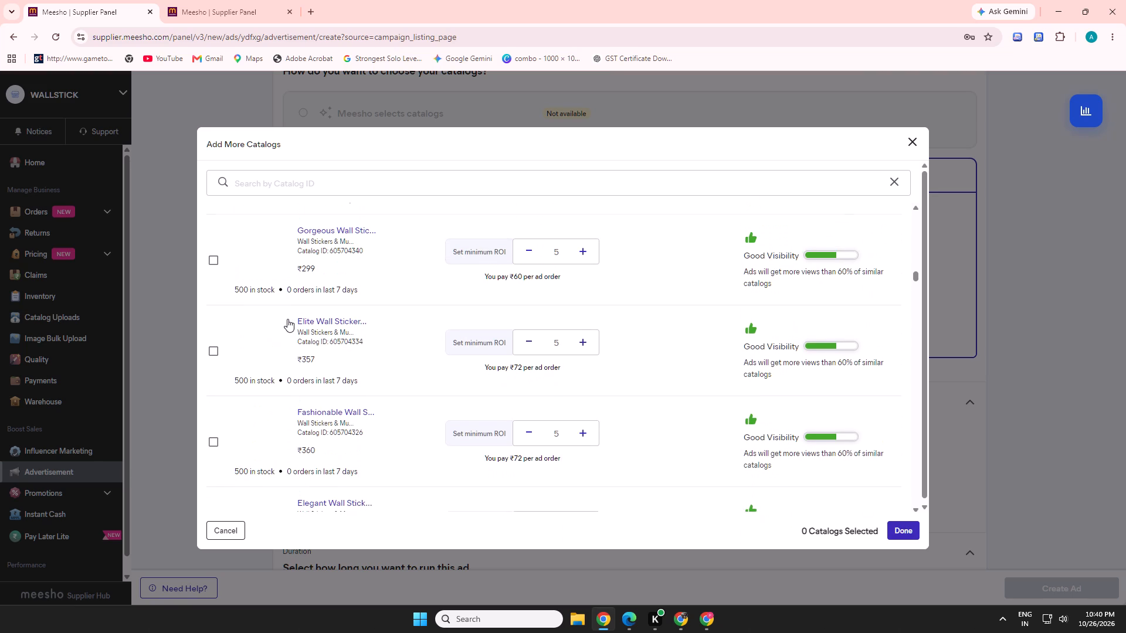
pyautogui.scroll(-2, 287, 319)
pyautogui.scroll(1, 287, 319)
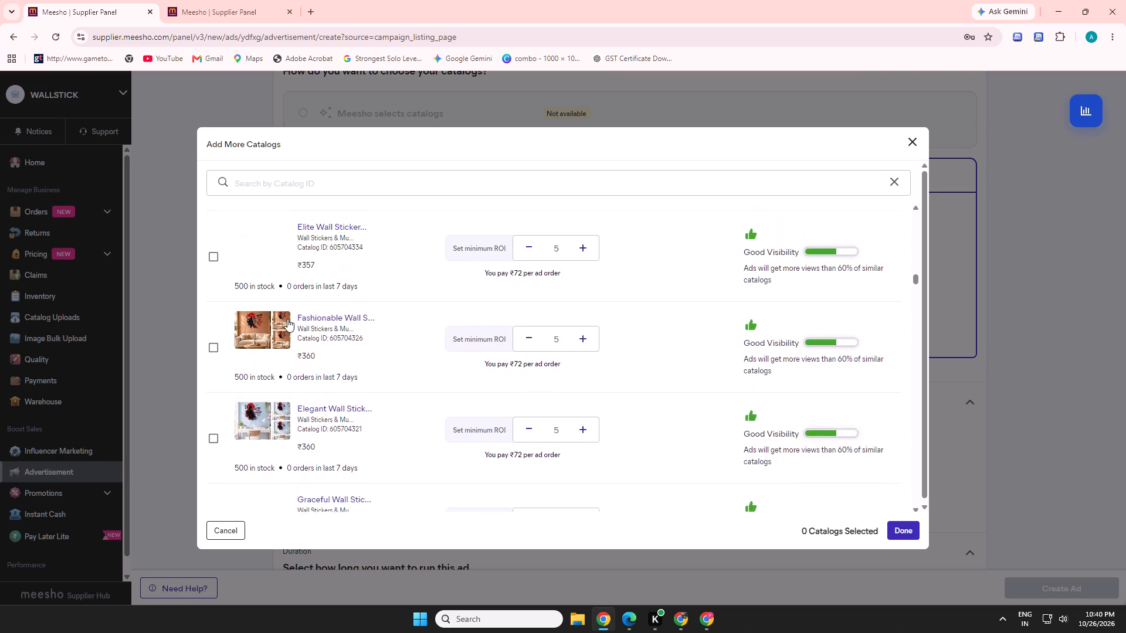
pyautogui.scroll(-2, 287, 319)
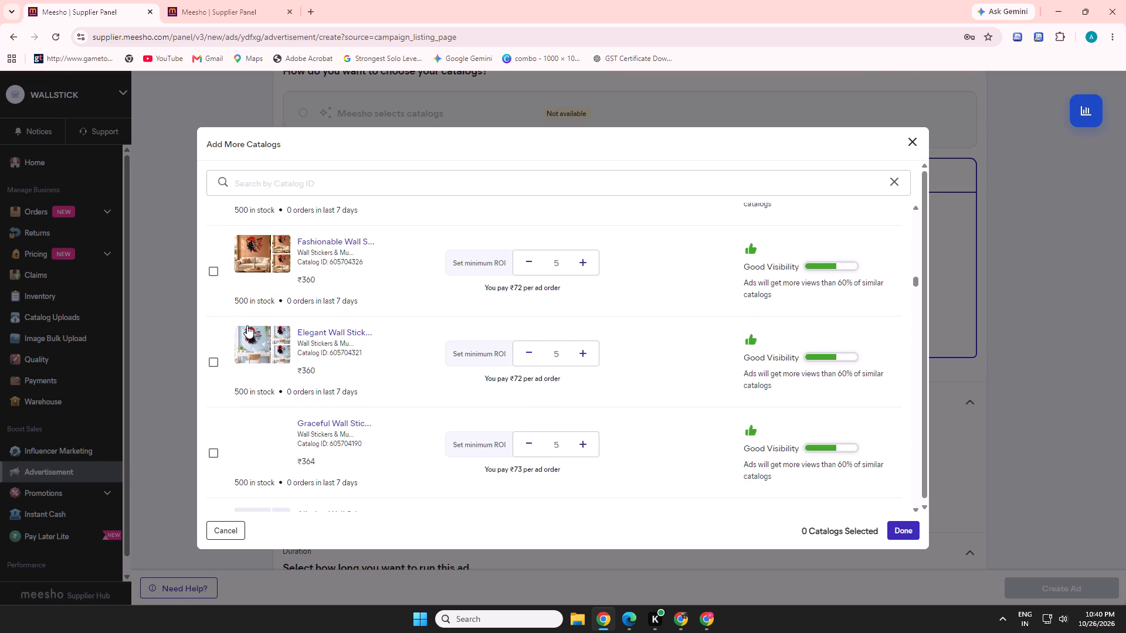
pyautogui.scroll(2, 247, 325)
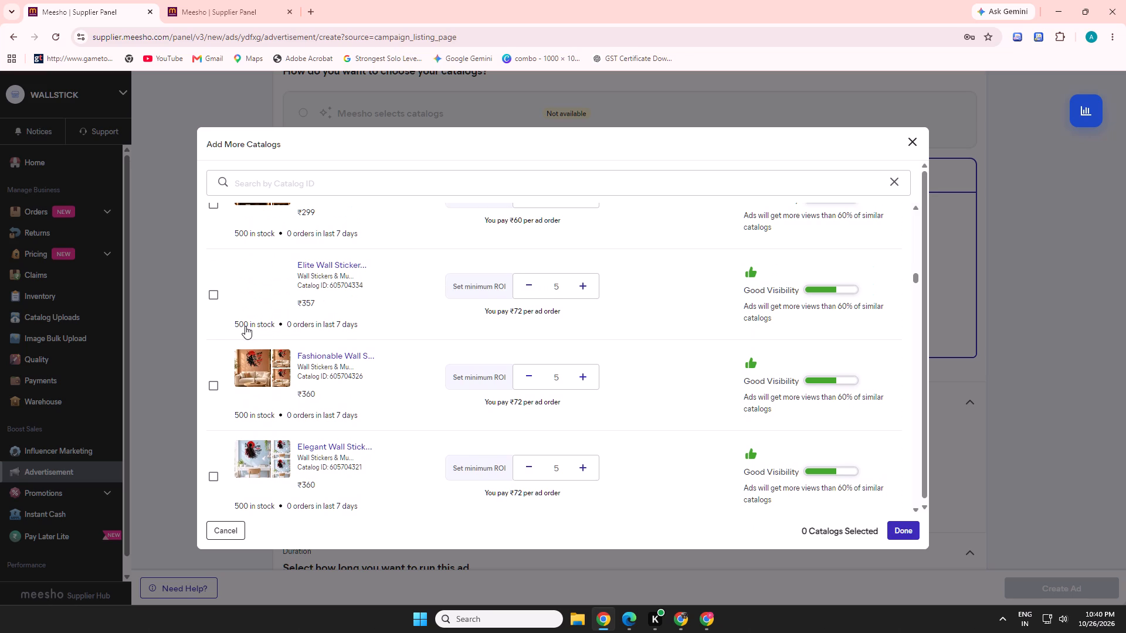
pyautogui.scroll(-2, 238, 332)
pyautogui.scroll(3, 271, 363)
pyautogui.scroll(-4, 259, 360)
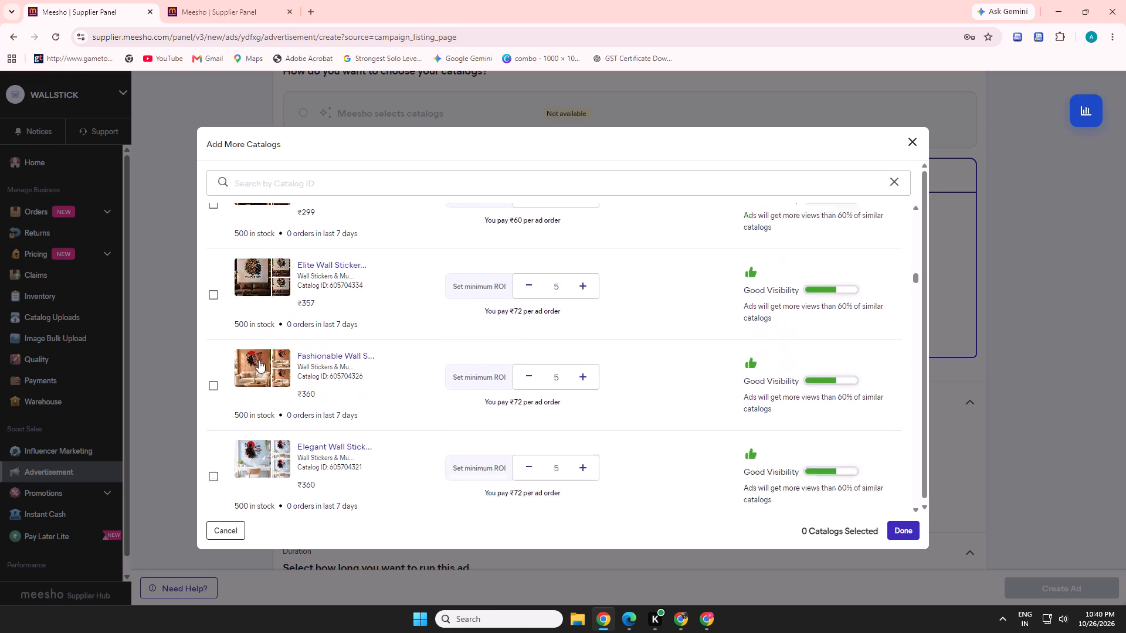
pyautogui.scroll(-3, 213, 387)
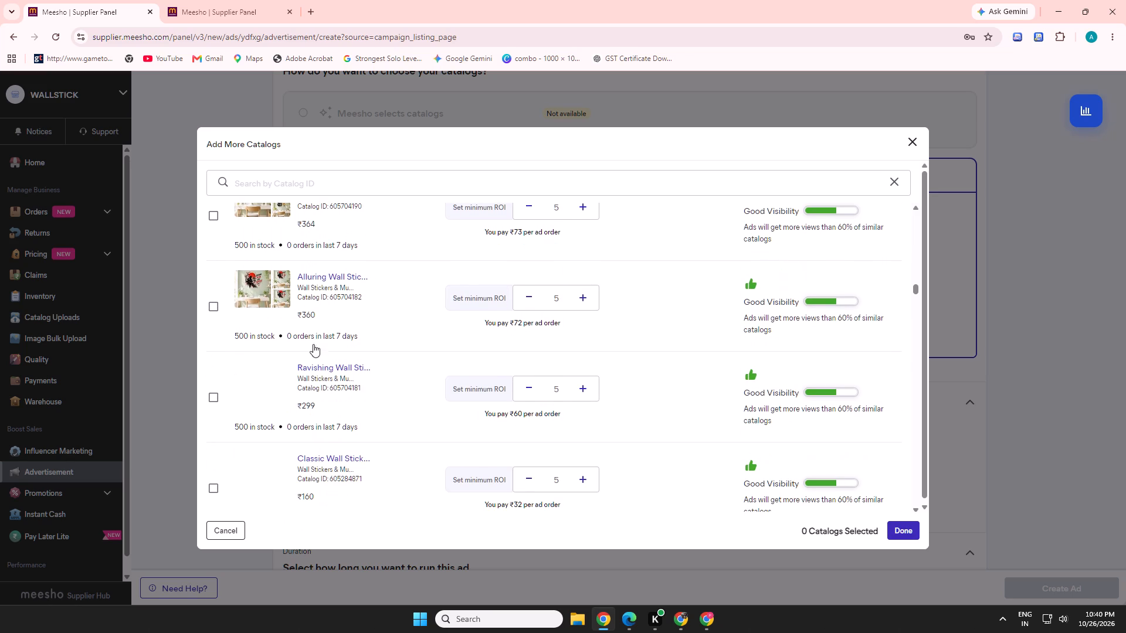
pyautogui.scroll(-2, 221, 377)
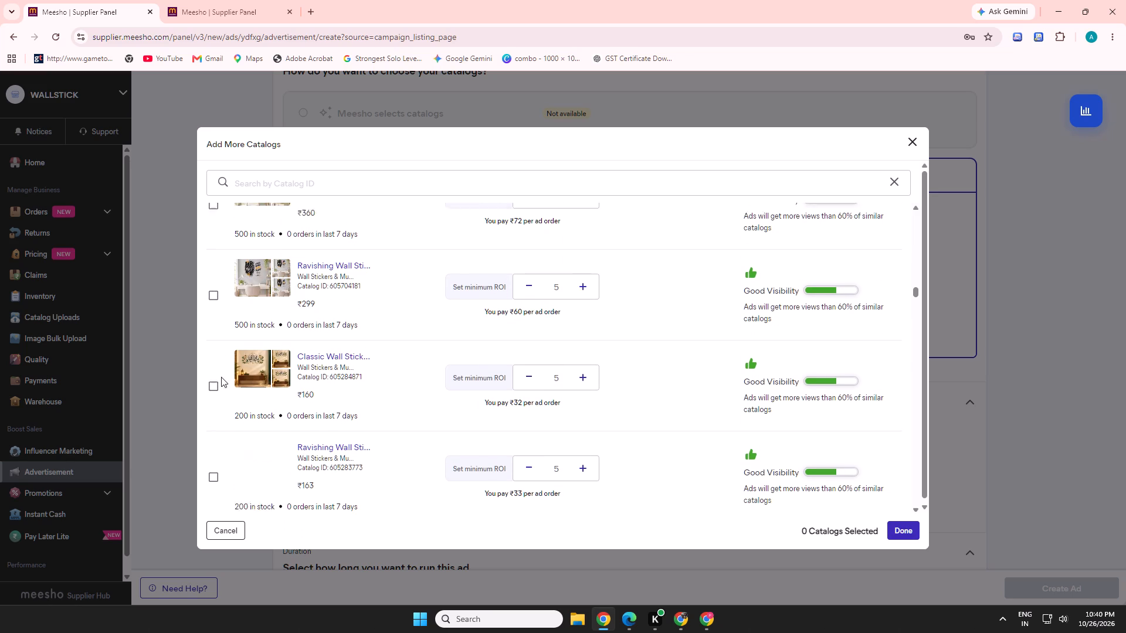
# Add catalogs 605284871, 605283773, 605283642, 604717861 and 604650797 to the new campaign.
pyautogui.click(209, 372)
pyautogui.scroll(-1, 209, 372)
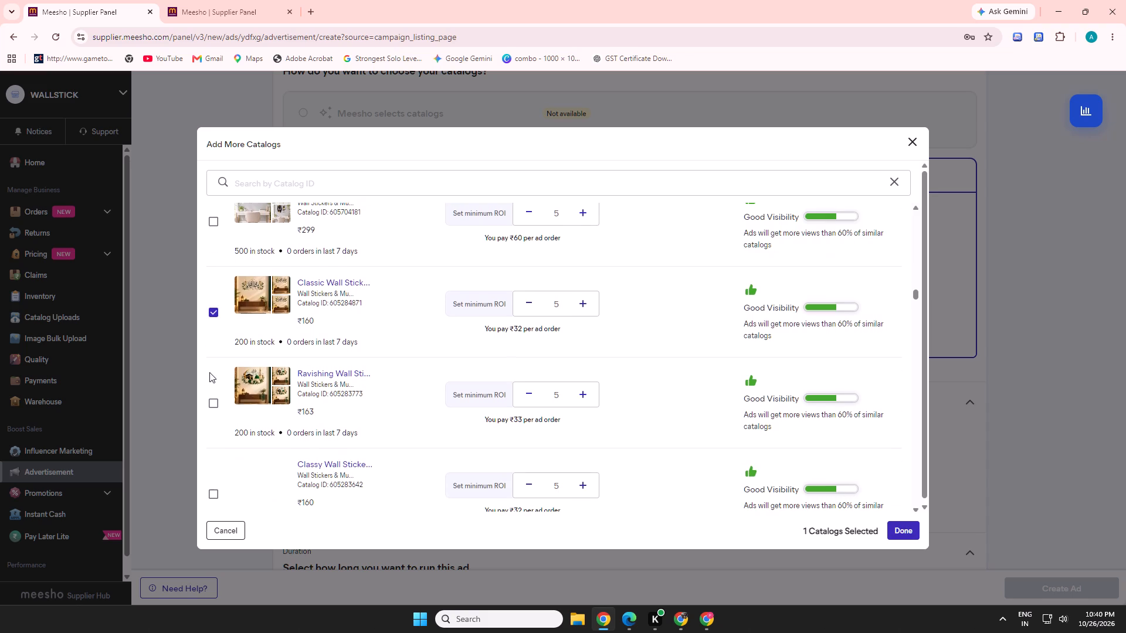
pyautogui.click(215, 403)
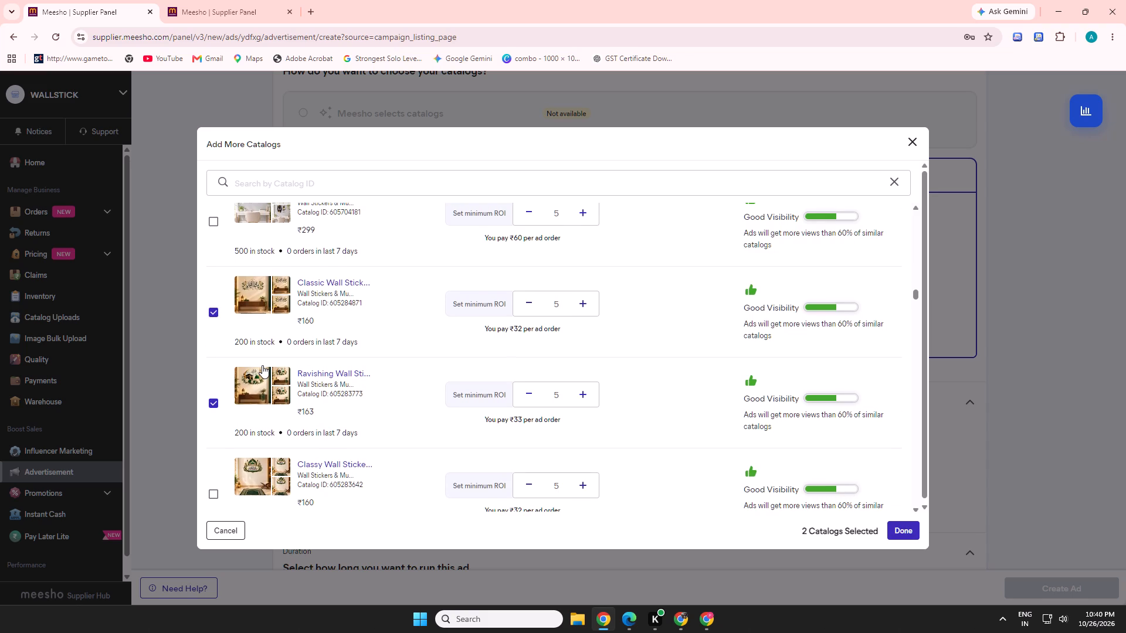
pyautogui.scroll(-2, 262, 365)
pyautogui.click(215, 383)
pyautogui.scroll(-2, 228, 389)
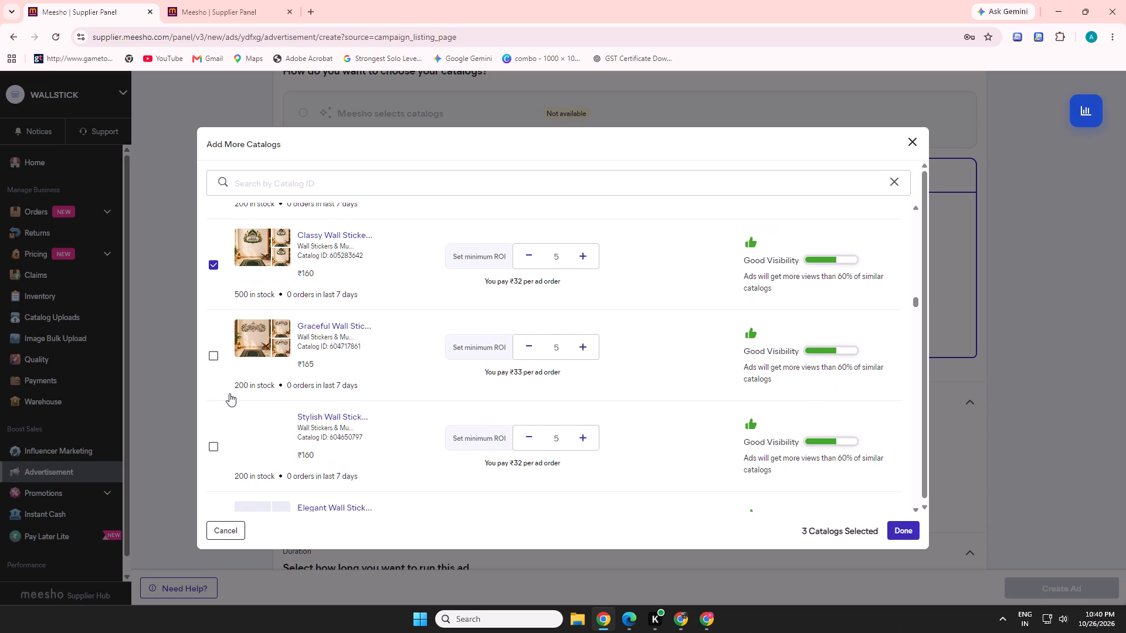
pyautogui.click(212, 349)
pyautogui.scroll(-2, 213, 350)
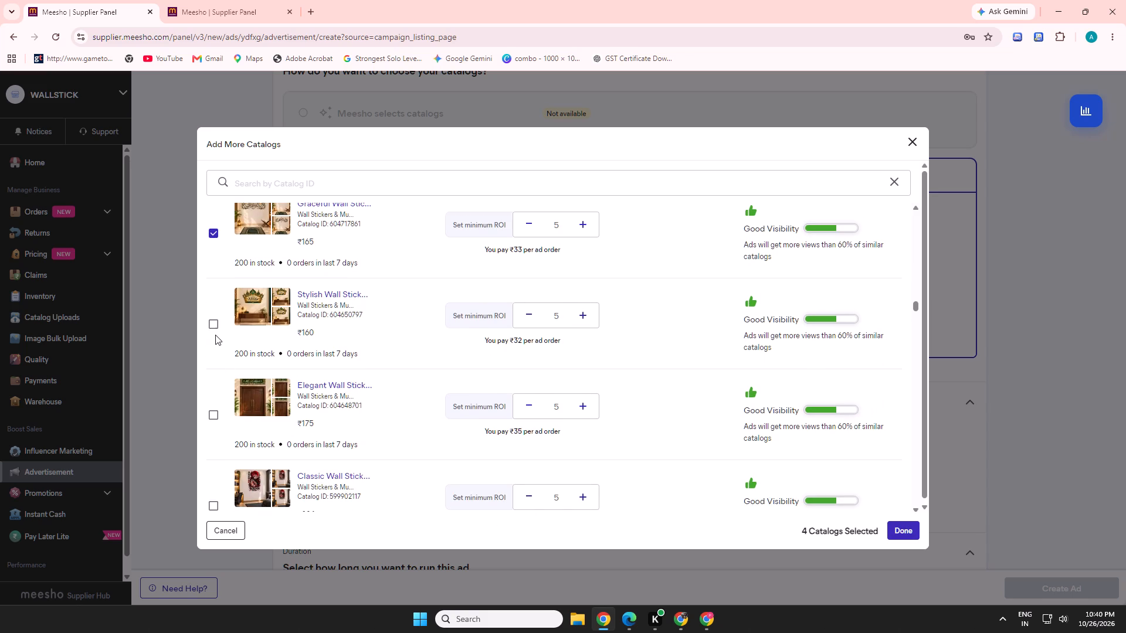
pyautogui.click(215, 327)
pyautogui.scroll(-2, 225, 339)
pyautogui.scroll(3, 215, 314)
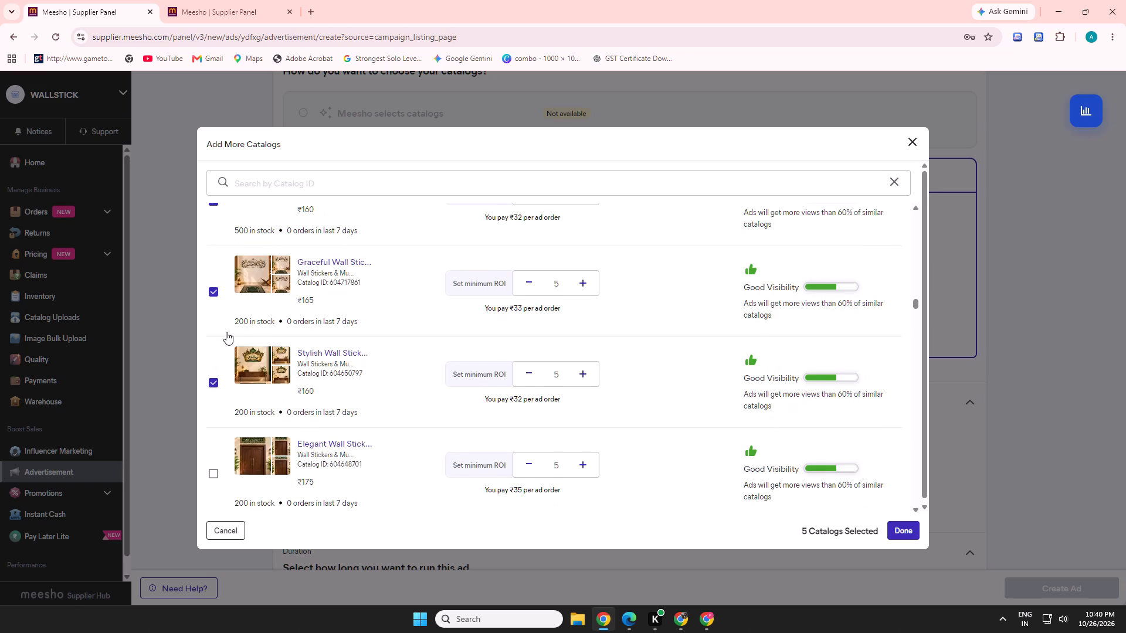
pyautogui.scroll(7, 226, 332)
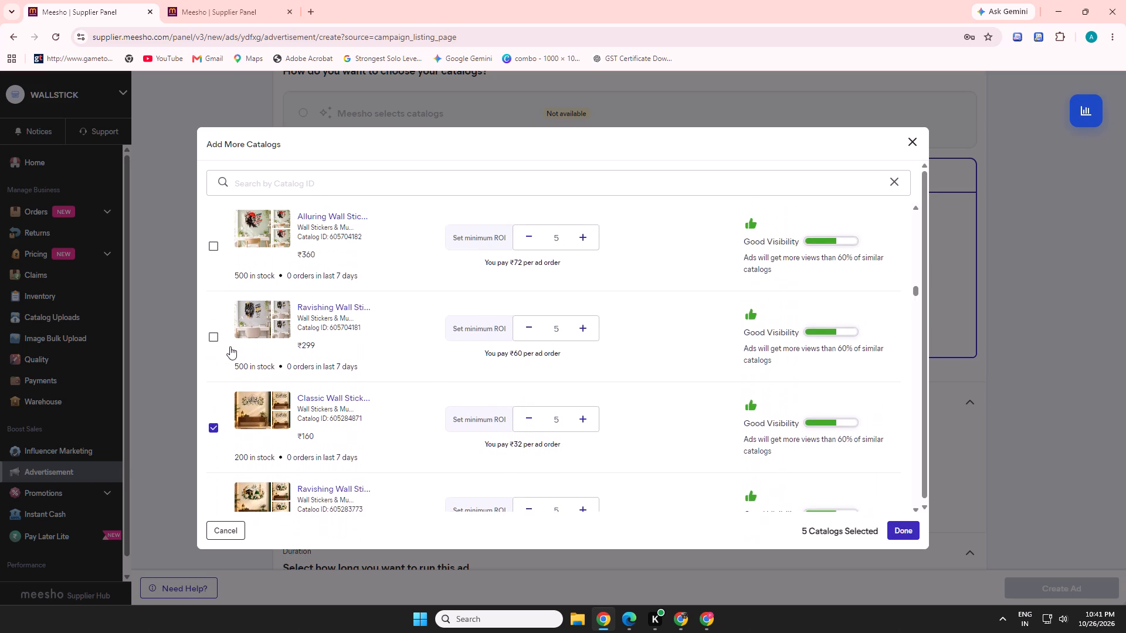
pyautogui.scroll(-1, 230, 346)
pyautogui.click(906, 527)
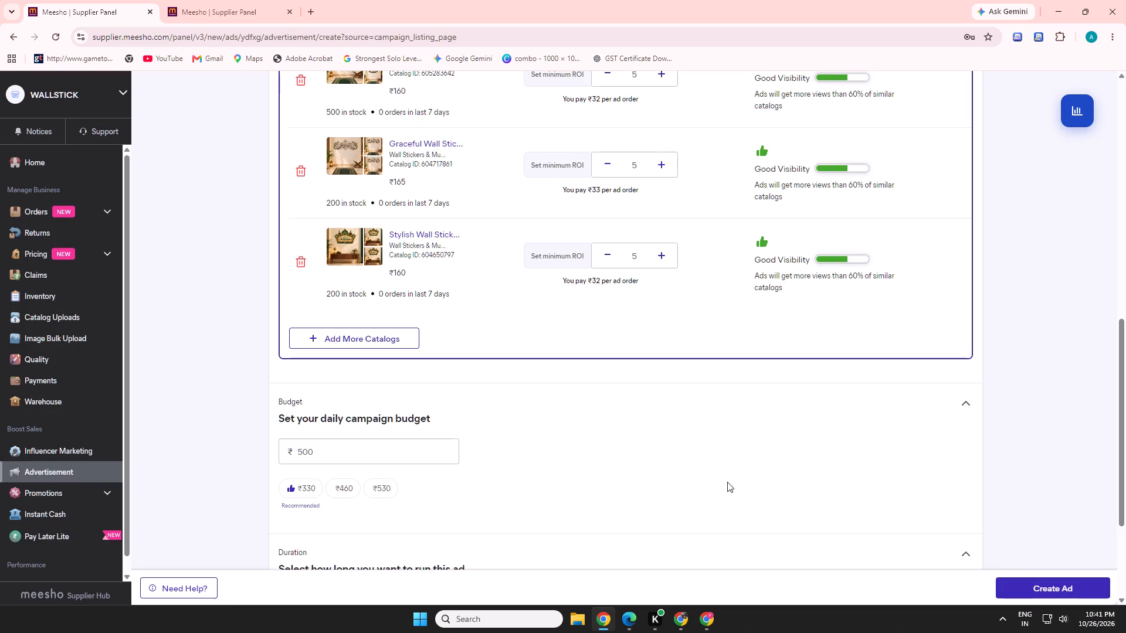
# Review the campaign setup and submit it with minimum ROI 5, a ₹500 daily budget and no end date.
pyautogui.scroll(-2, 568, 435)
pyautogui.scroll(4, 547, 431)
pyautogui.scroll(-4, 545, 430)
pyautogui.scroll(6, 545, 430)
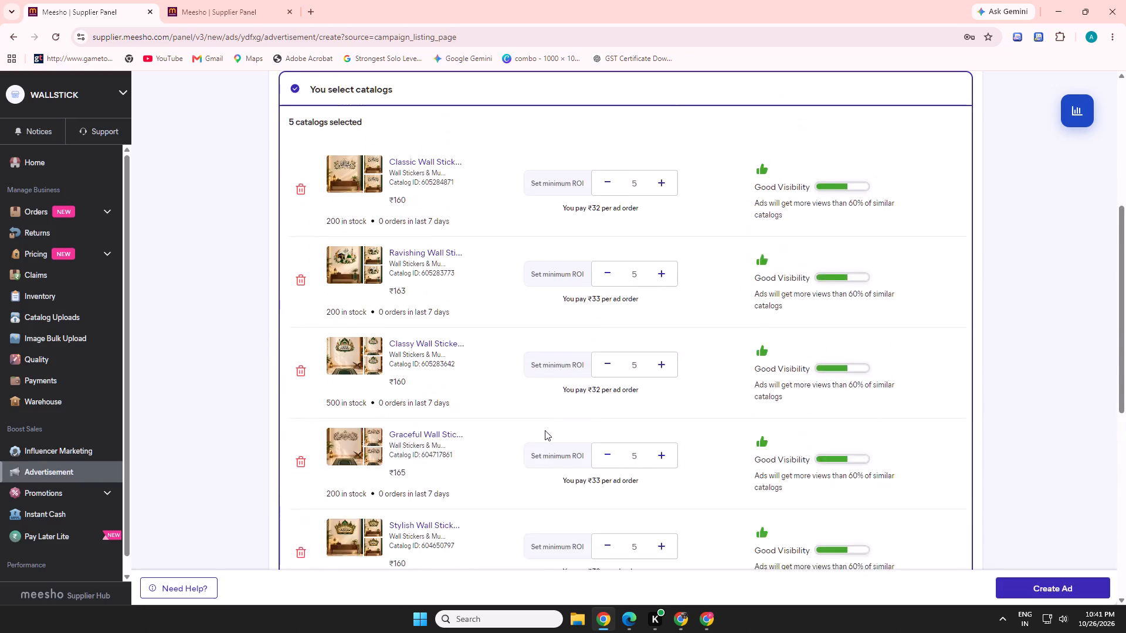
pyautogui.scroll(3, 545, 430)
pyautogui.scroll(-6, 545, 430)
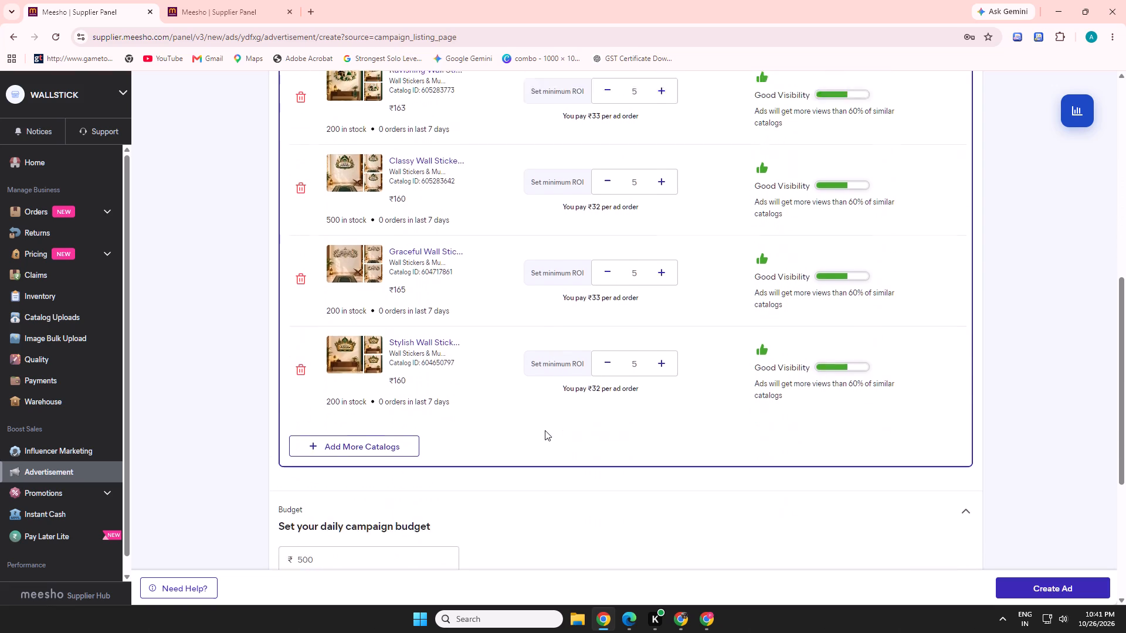
pyautogui.scroll(-6, 545, 430)
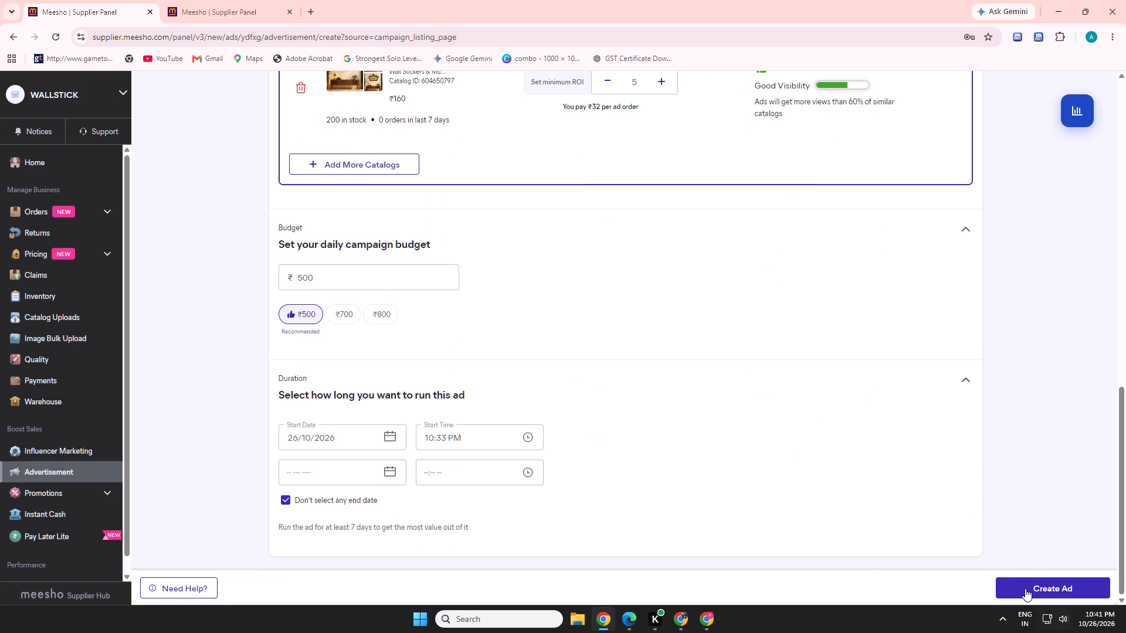
pyautogui.click(1025, 588)
pyautogui.scroll(-3, 770, 469)
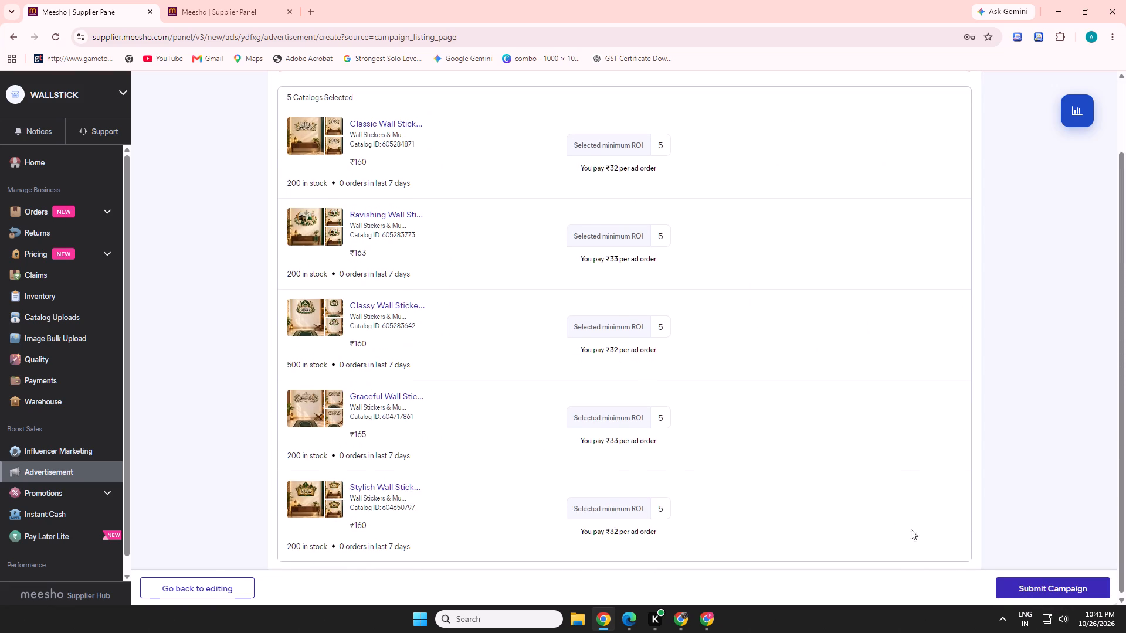
pyautogui.click(1008, 578)
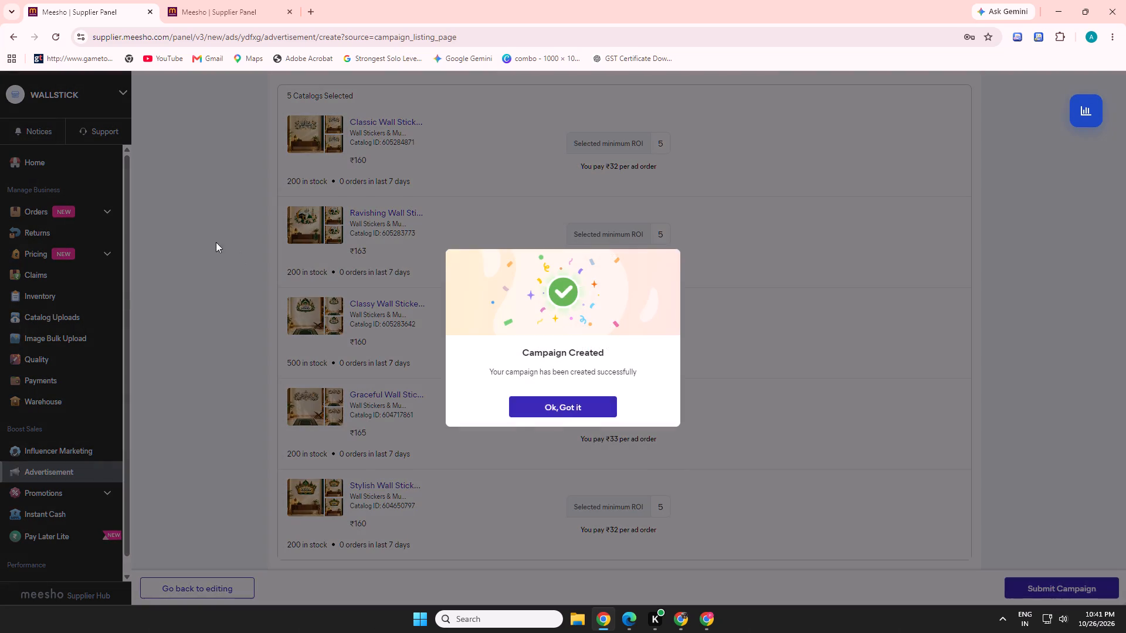
pyautogui.click(566, 404)
# Go through the home page to the pending orders.
pyautogui.click(18, 158)
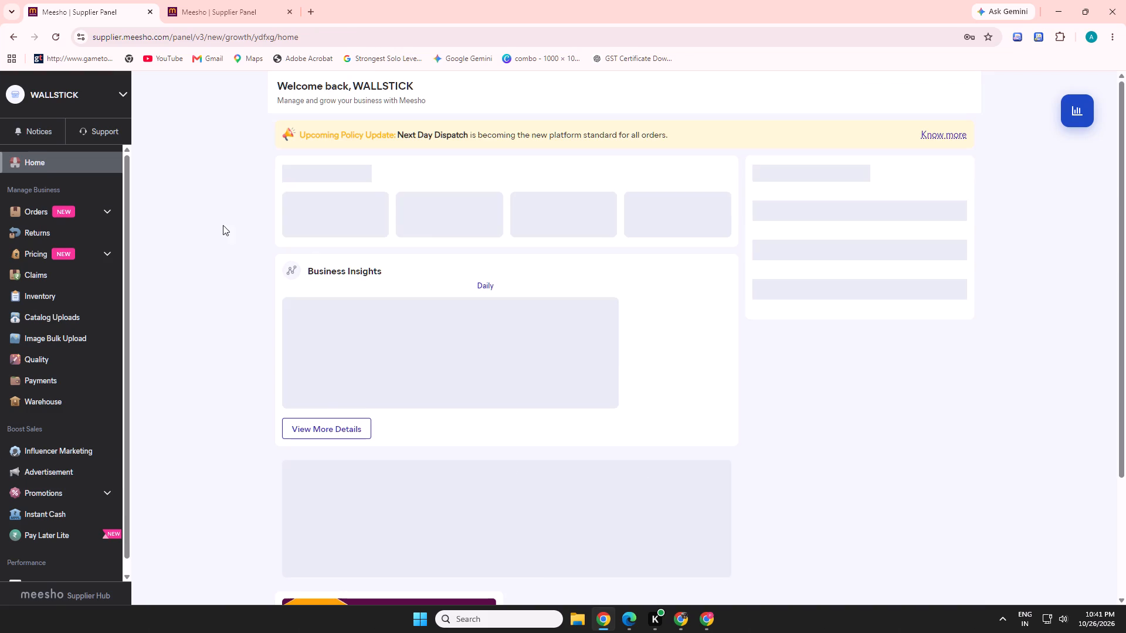
pyautogui.click(325, 238)
pyautogui.click(321, 220)
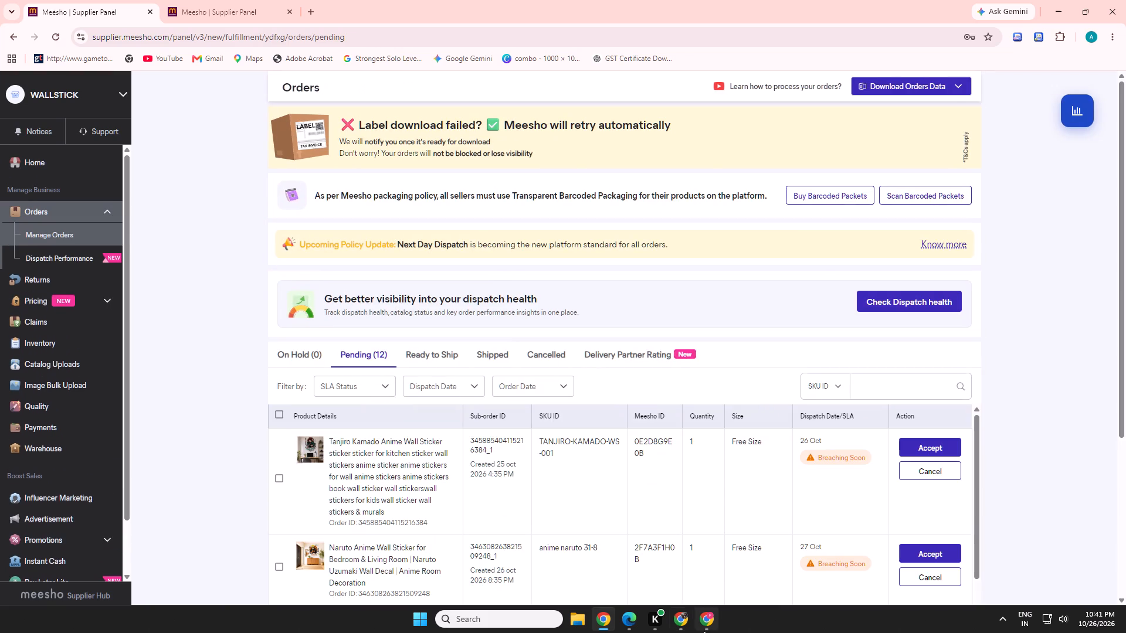
# Reopen the pending orders from the home page and look through the listed orders with their dispatch dates.
pyautogui.click(680, 618)
pyautogui.click(602, 619)
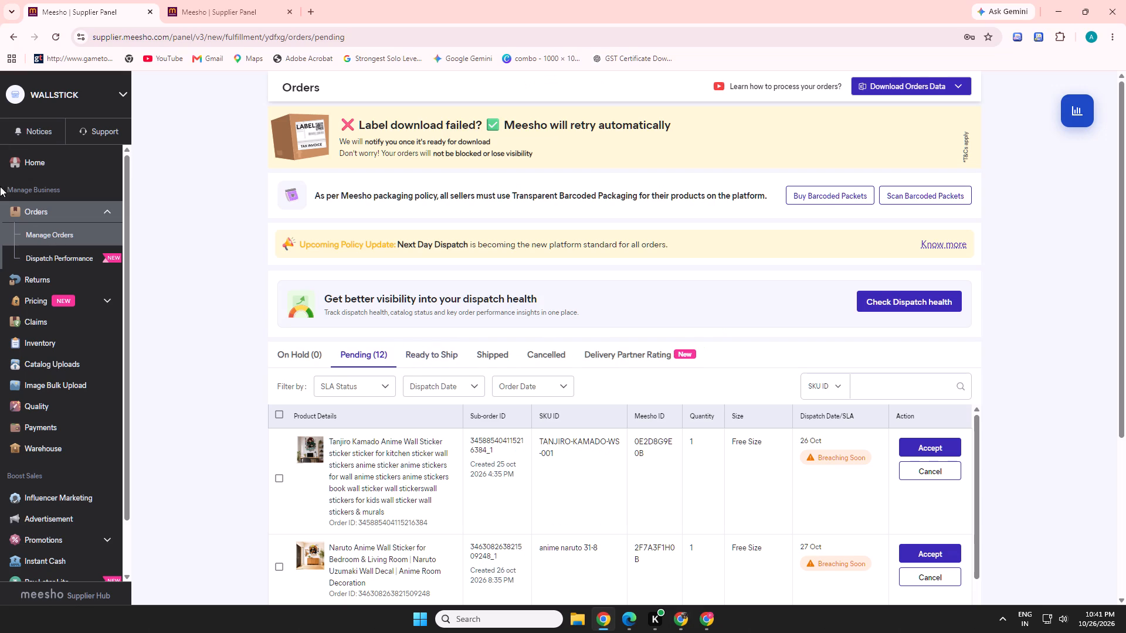
pyautogui.click(25, 154)
pyautogui.click(334, 222)
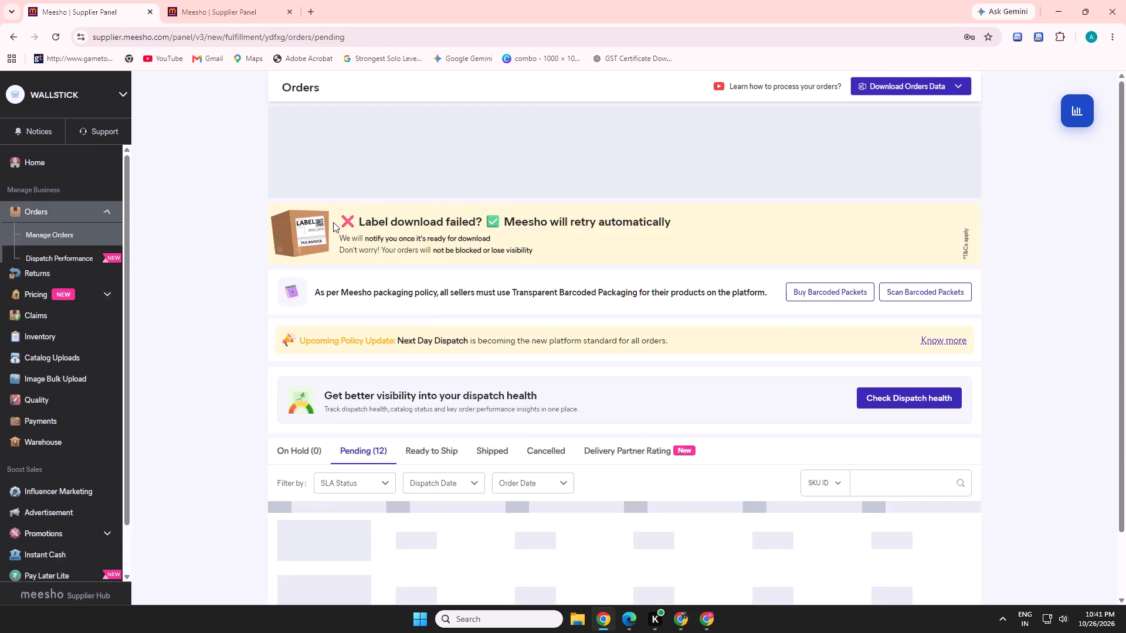
pyautogui.scroll(-13, 395, 405)
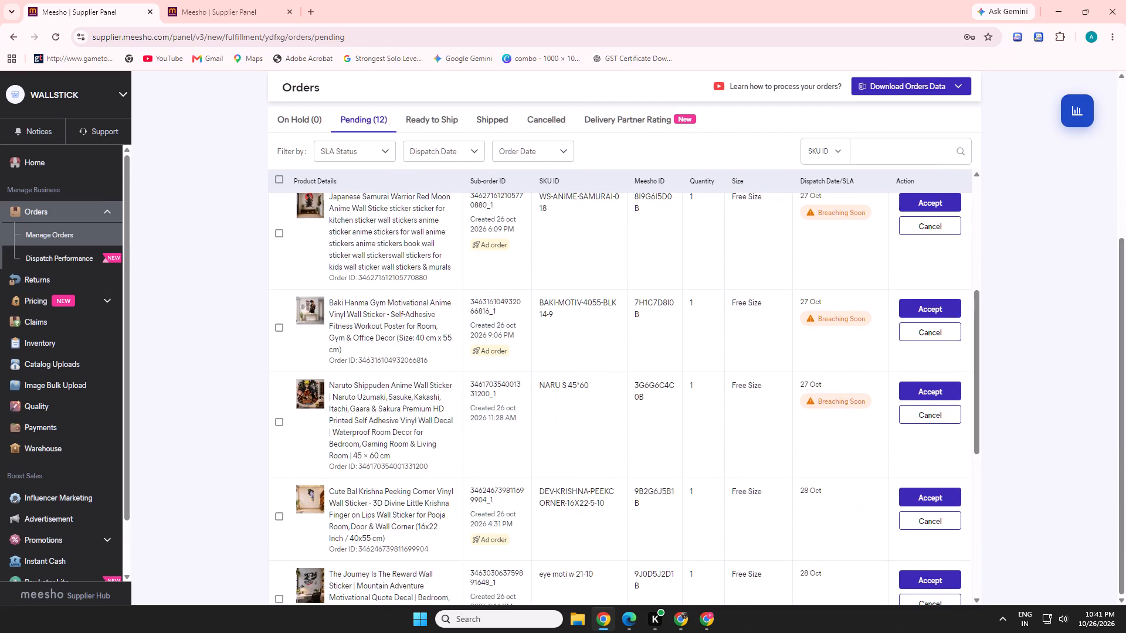
pyautogui.scroll(-2, 381, 392)
pyautogui.scroll(11, 386, 393)
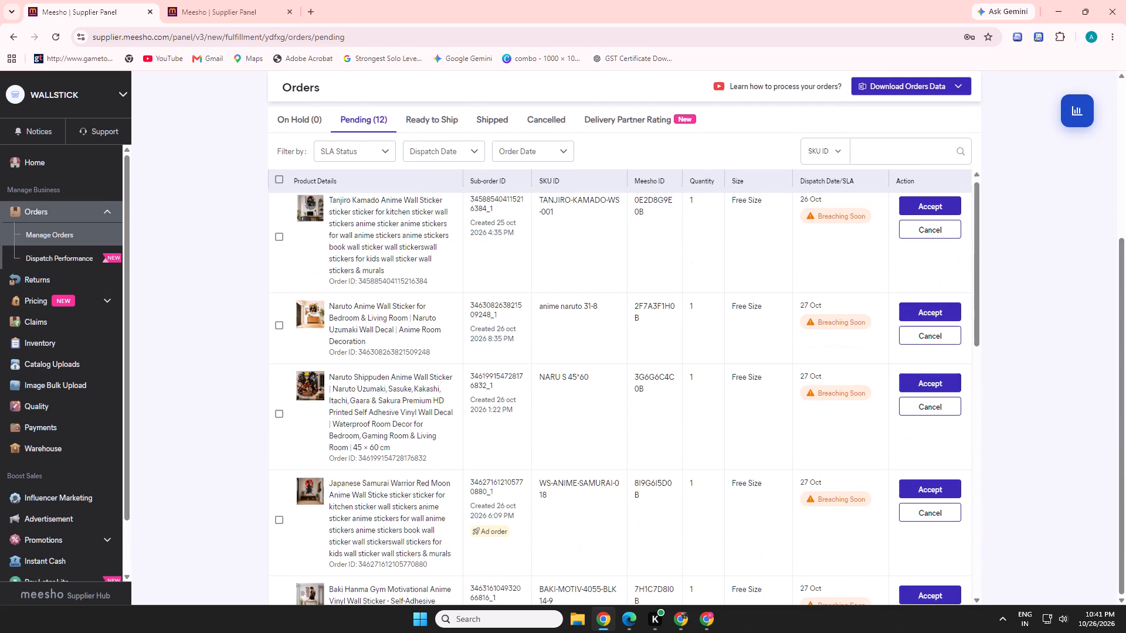
pyautogui.scroll(2, 386, 393)
# Open the Advertisement page and check the overview figures and campaign list for the WALLSTICK account.
pyautogui.click(51, 511)
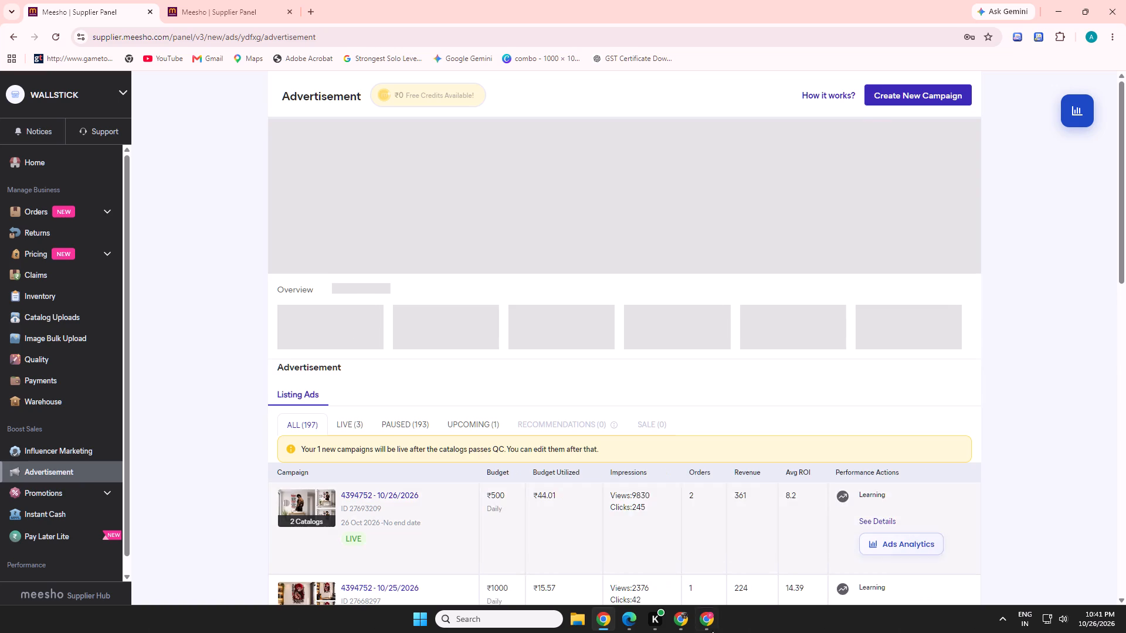
pyautogui.click(676, 621)
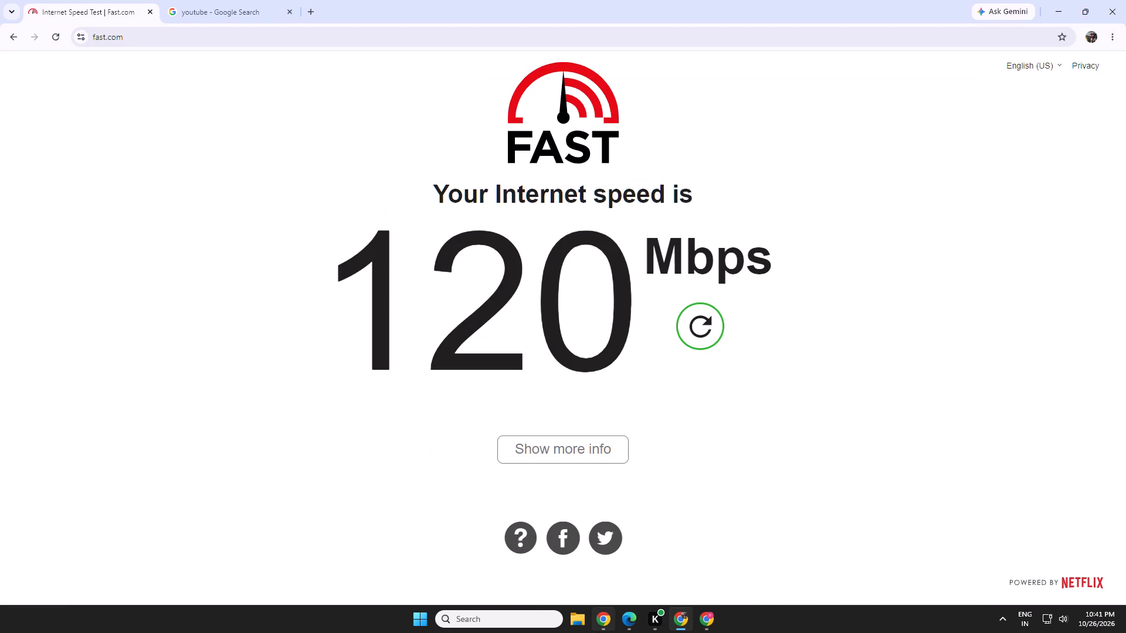
pyautogui.click(597, 628)
pyautogui.scroll(-2, 158, 458)
pyautogui.scroll(2, 274, 310)
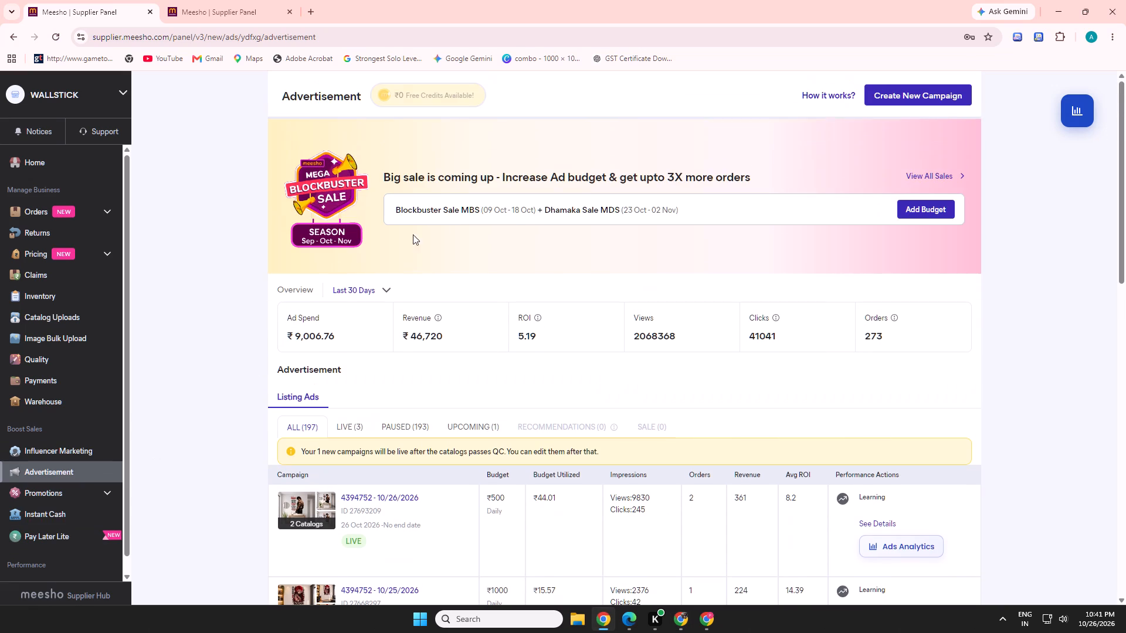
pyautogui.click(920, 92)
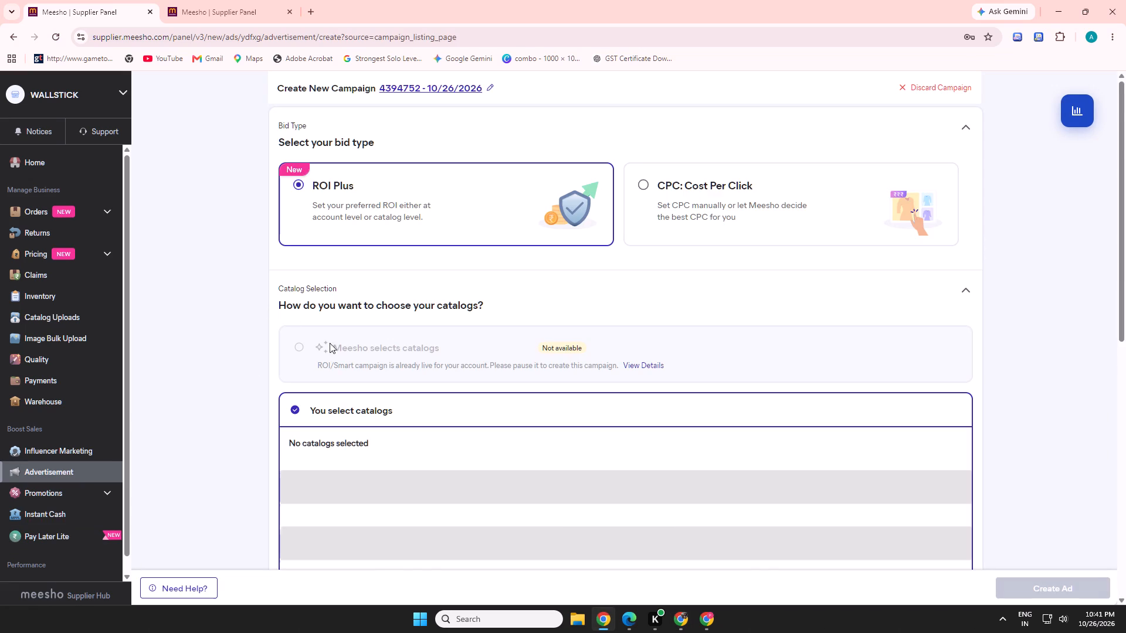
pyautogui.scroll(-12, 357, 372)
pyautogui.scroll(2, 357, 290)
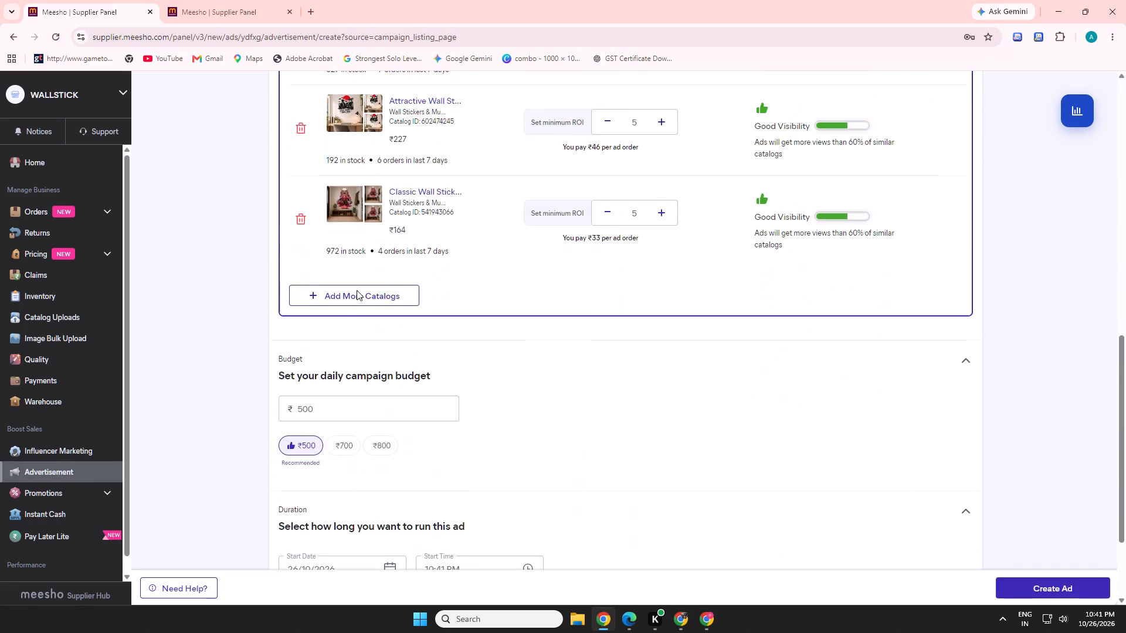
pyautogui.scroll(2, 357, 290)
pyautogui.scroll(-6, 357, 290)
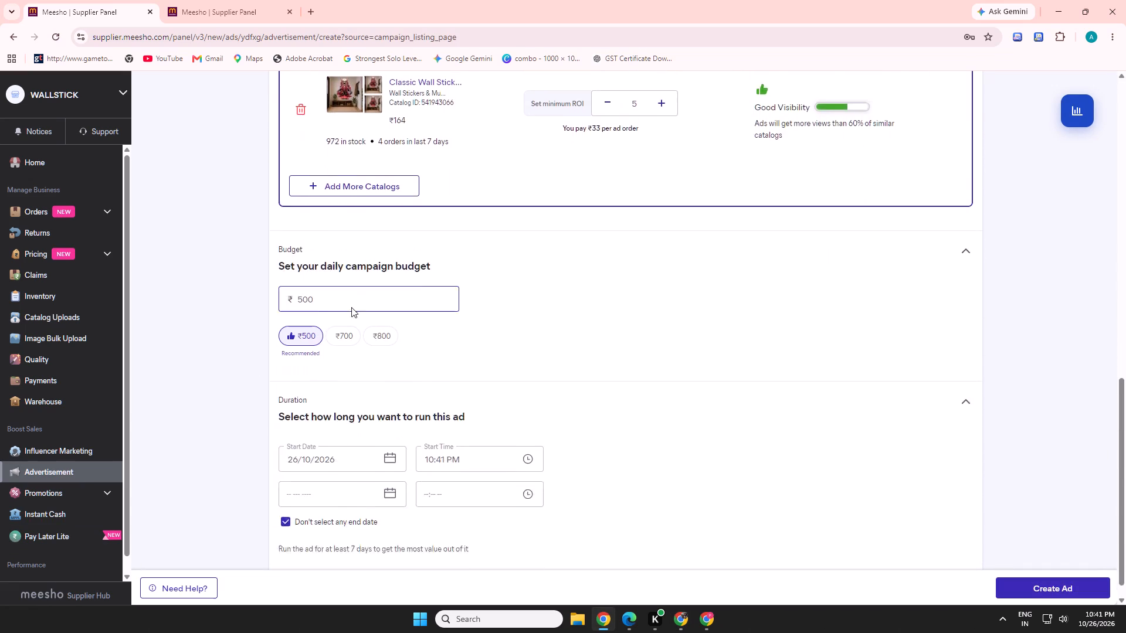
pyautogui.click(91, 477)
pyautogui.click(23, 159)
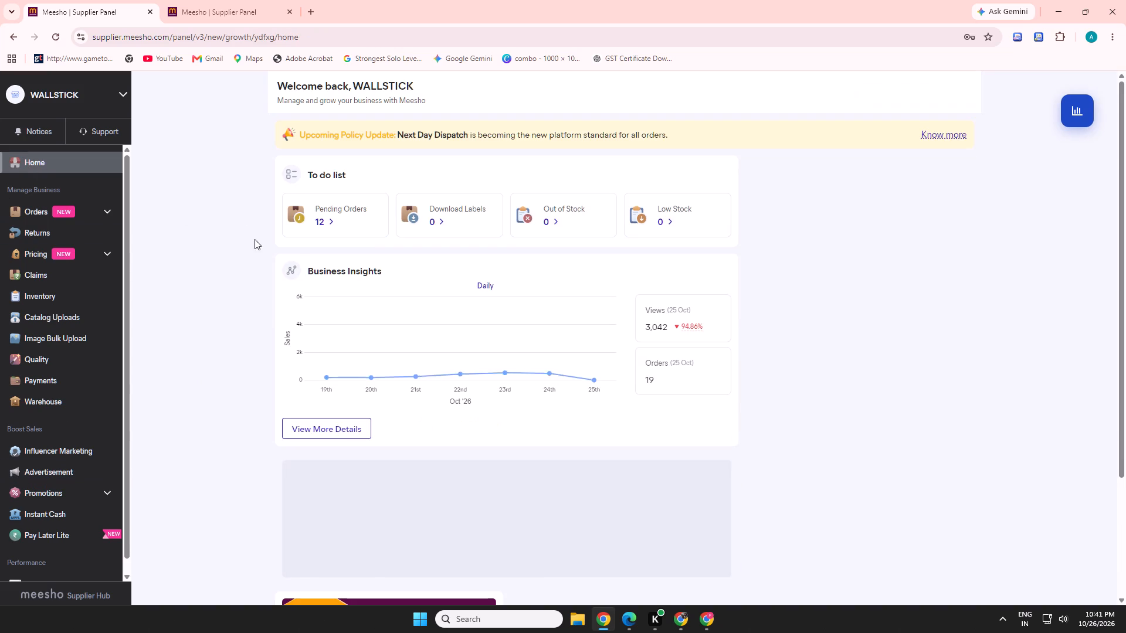
# Switch to the PRINTORA0 account's browser window and open the Others issue within the Others support category.
pyautogui.click(709, 618)
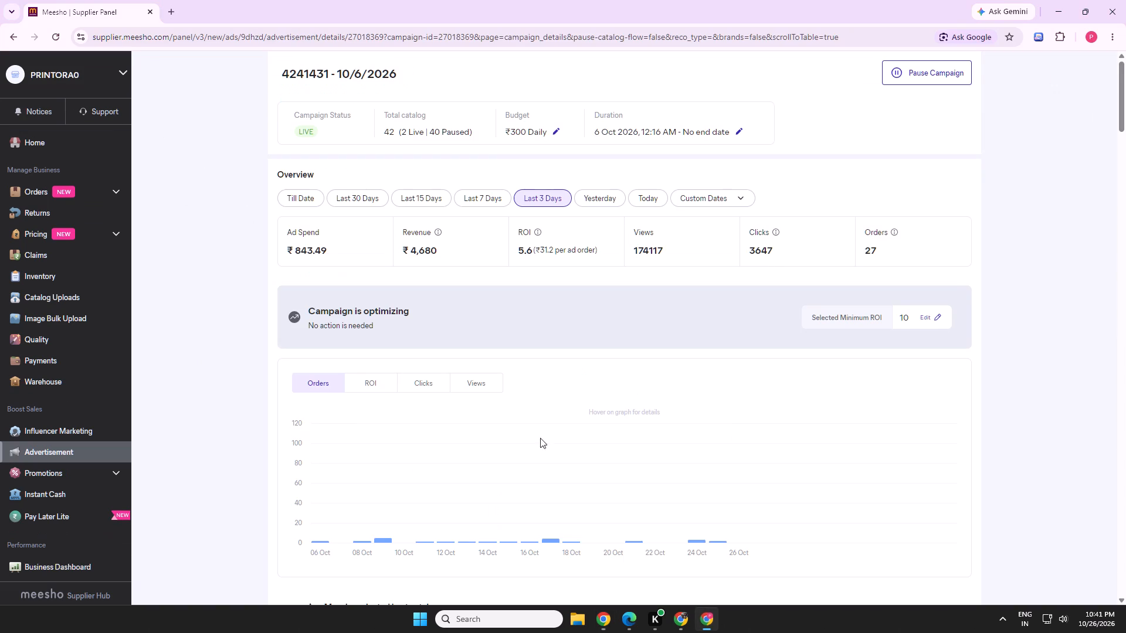
pyautogui.click(112, 123)
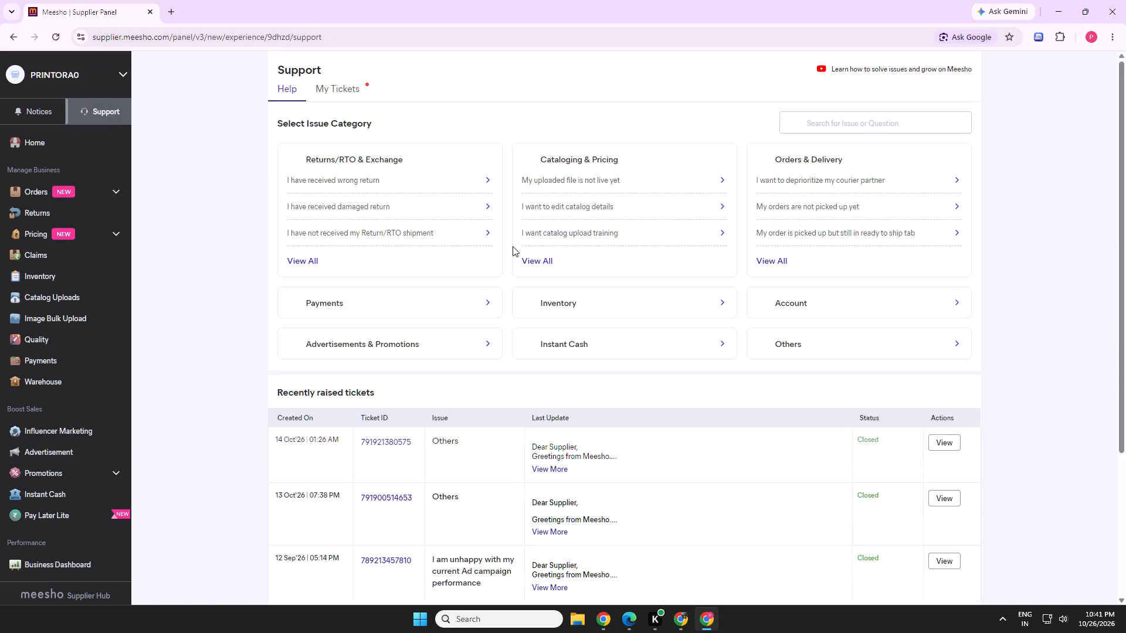
pyautogui.scroll(-6, 520, 365)
pyautogui.scroll(7, 554, 347)
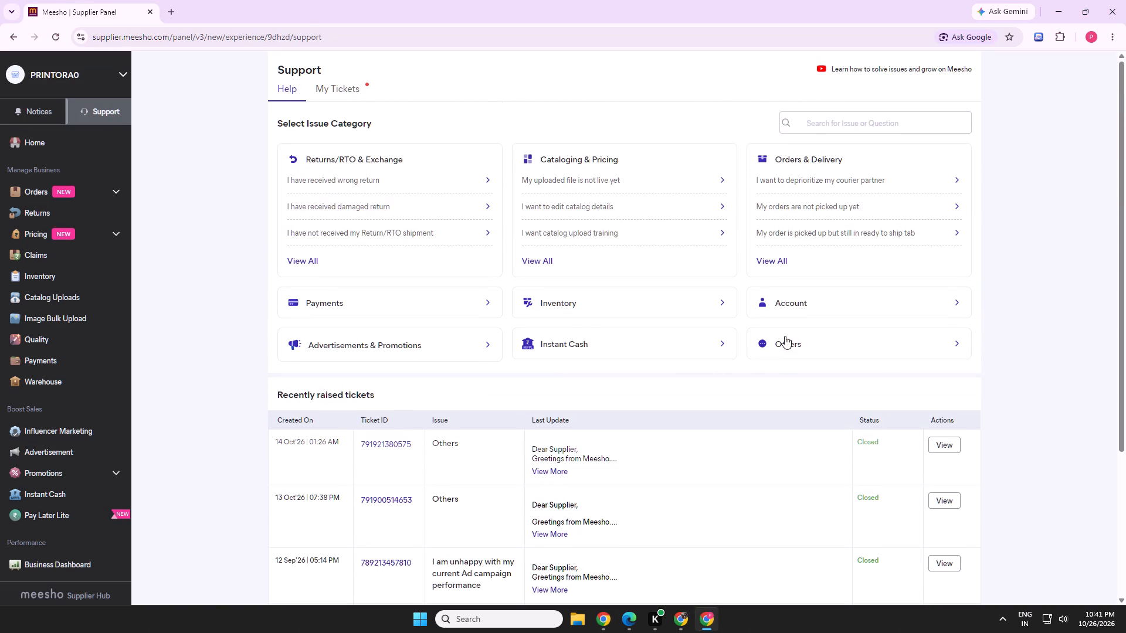
pyautogui.click(785, 336)
pyautogui.click(428, 356)
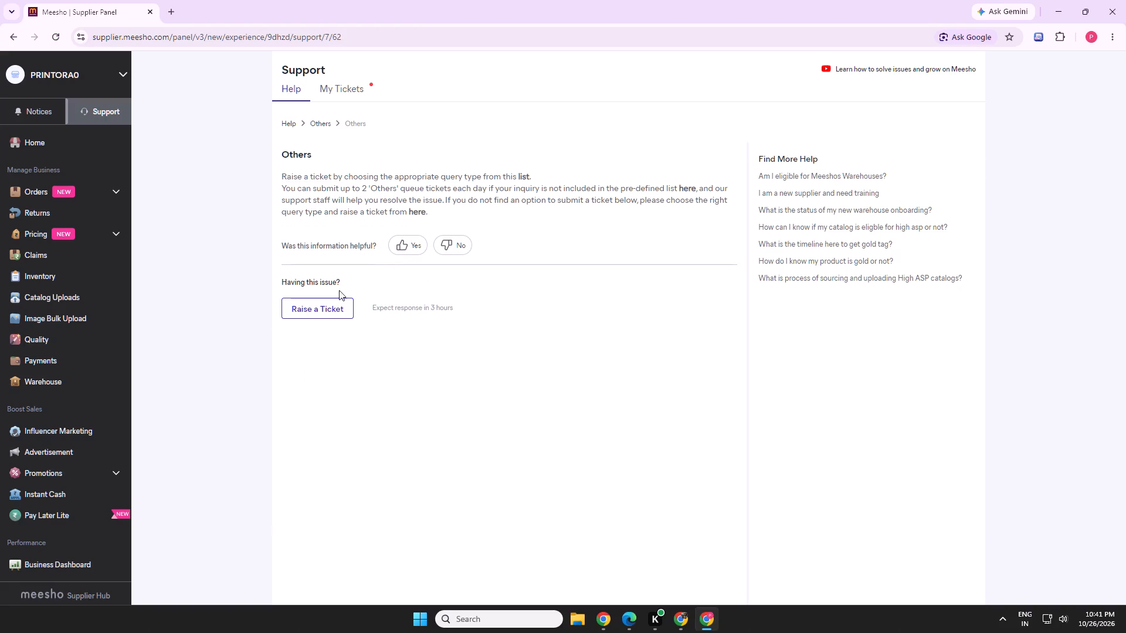
# Start raising a support ticket with the description "CALL ME BACK" and proceed to its next stage.
pyautogui.click(331, 314)
pyautogui.click(372, 258)
pyautogui.write('CALL ME')
pyautogui.press('space')
pyautogui.write('BA')
pyautogui.write('CK')
pyautogui.press('Return')
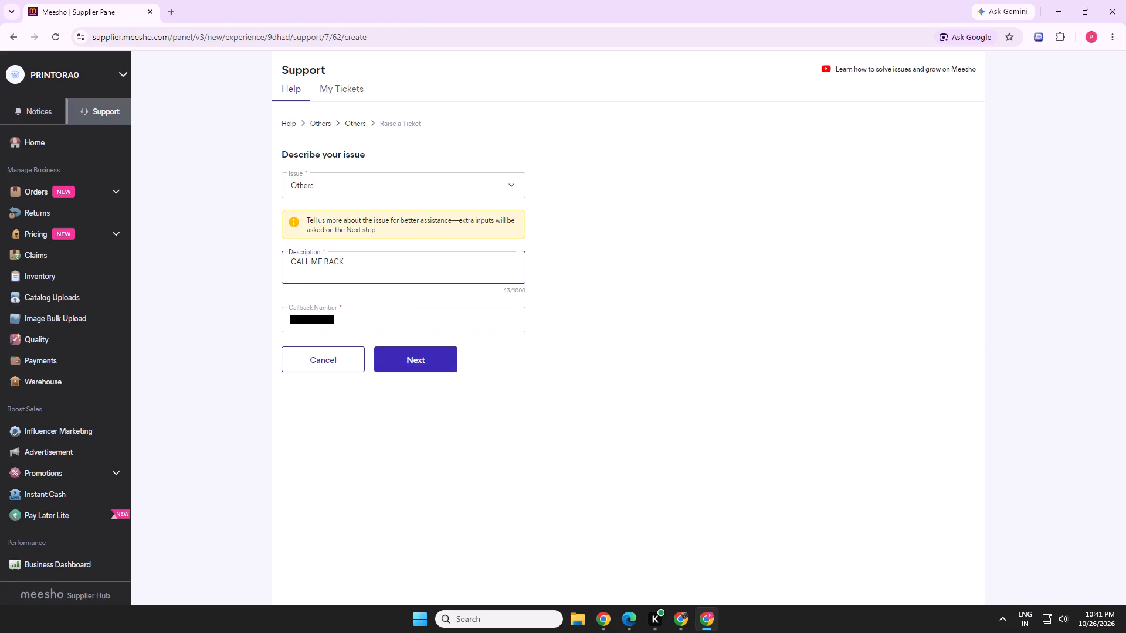
pyautogui.click(433, 371)
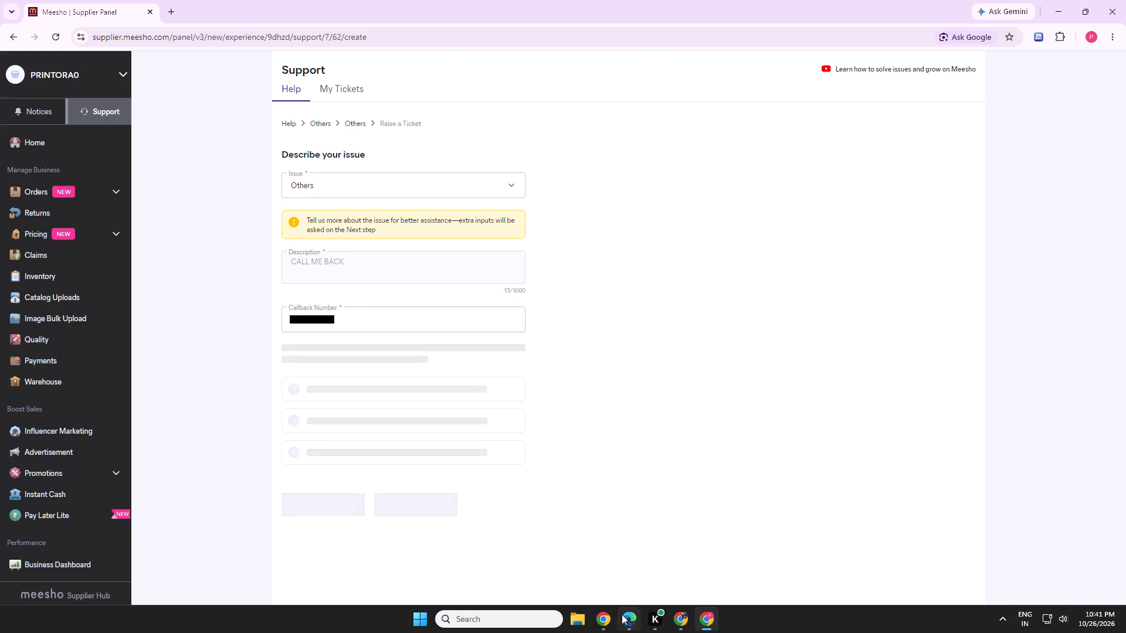
# Switch to the WALLSTICK browser window, open YouTube in a new tab and search for "meesho campaign".
pyautogui.click(606, 617)
pyautogui.click(308, 2)
pyautogui.click(279, 43)
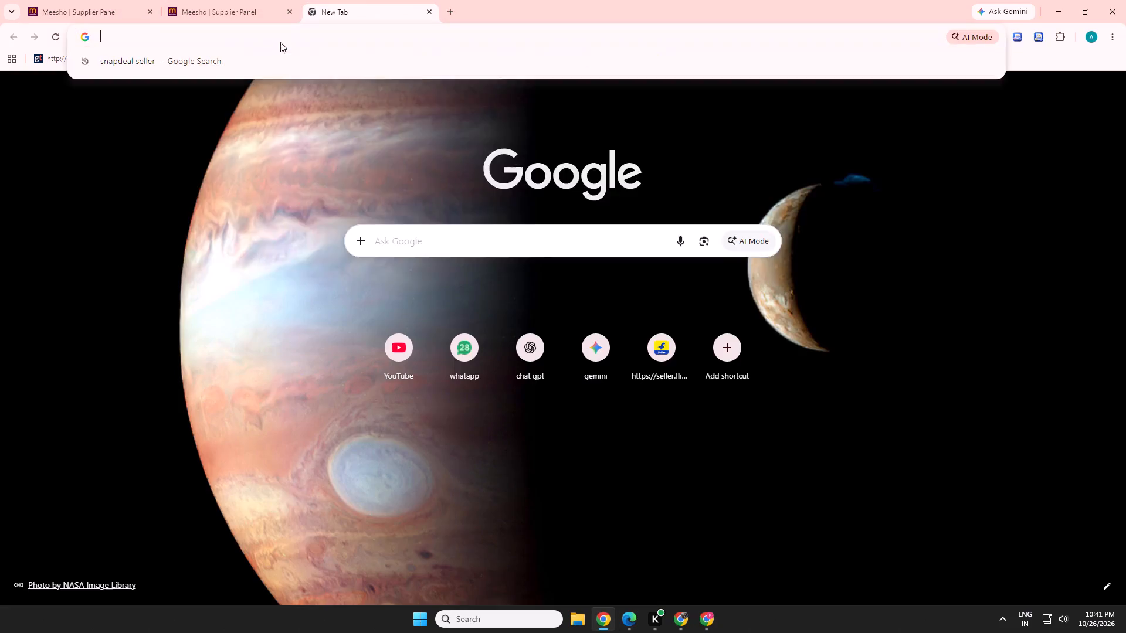
pyautogui.click(419, 359)
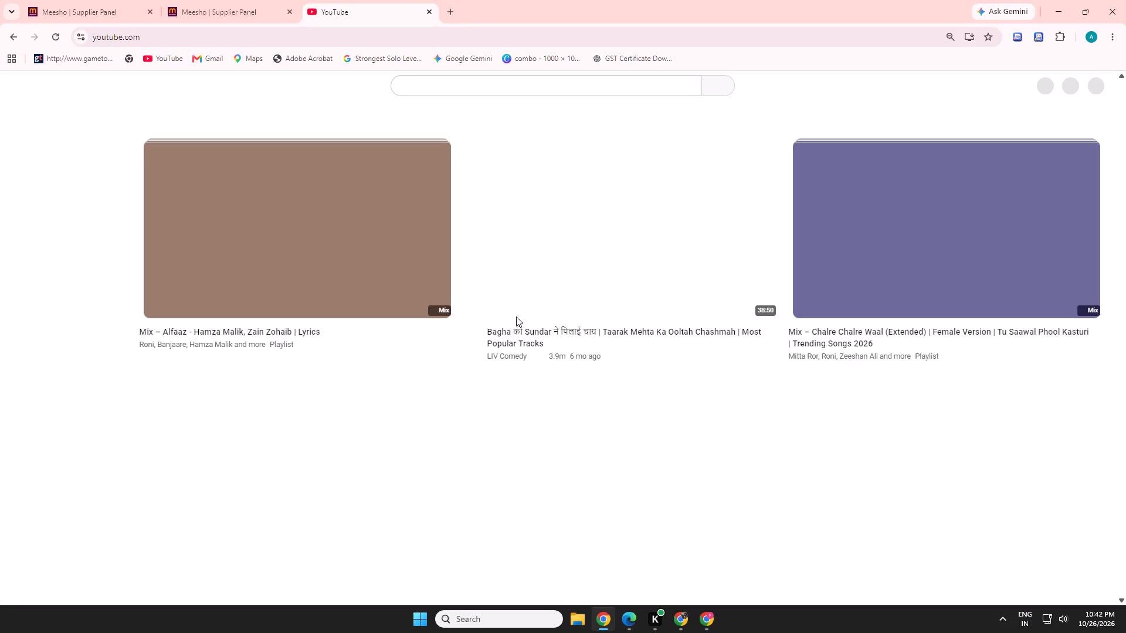
pyautogui.click(466, 88)
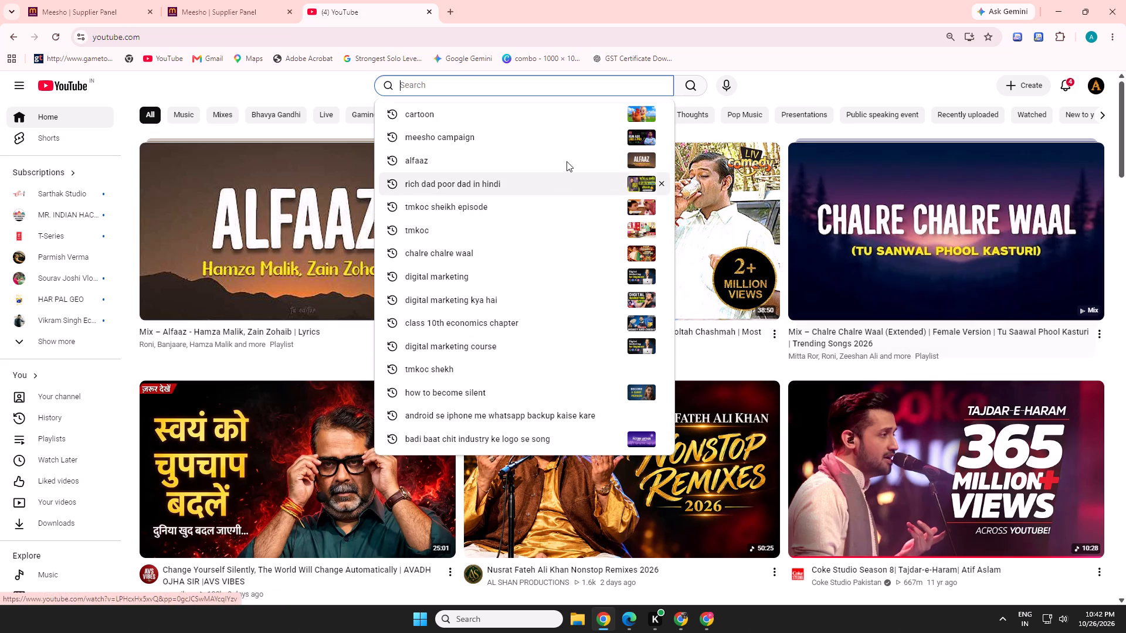
pyautogui.click(555, 147)
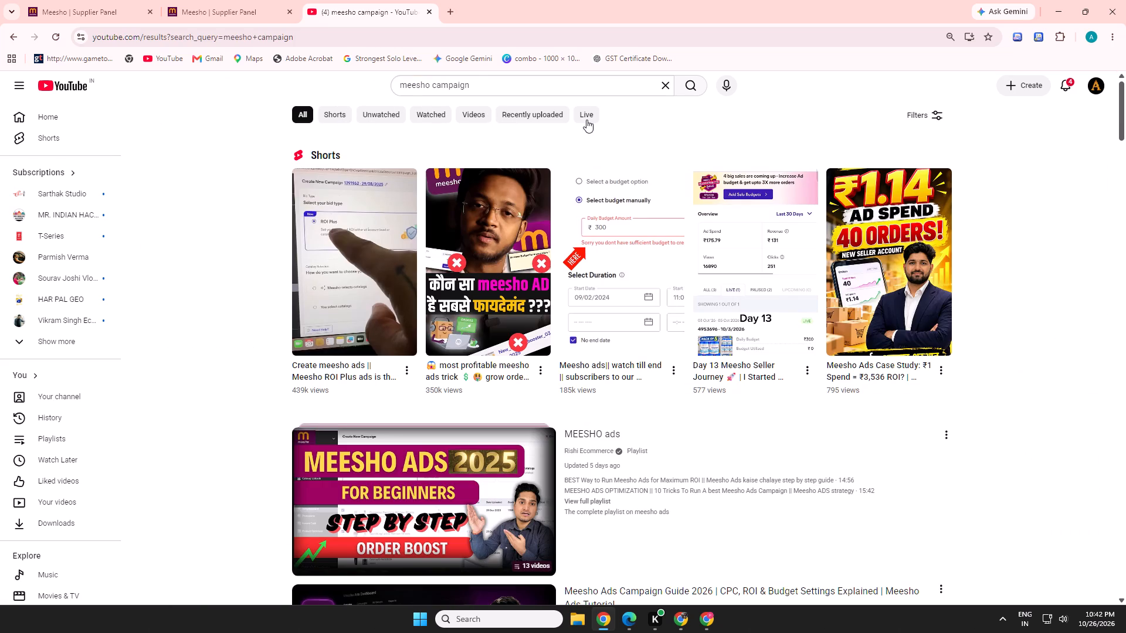
# Play the first video of the "MEESHO ads" playlist and look over its description, comments and related videos.
pyautogui.scroll(-2, 464, 128)
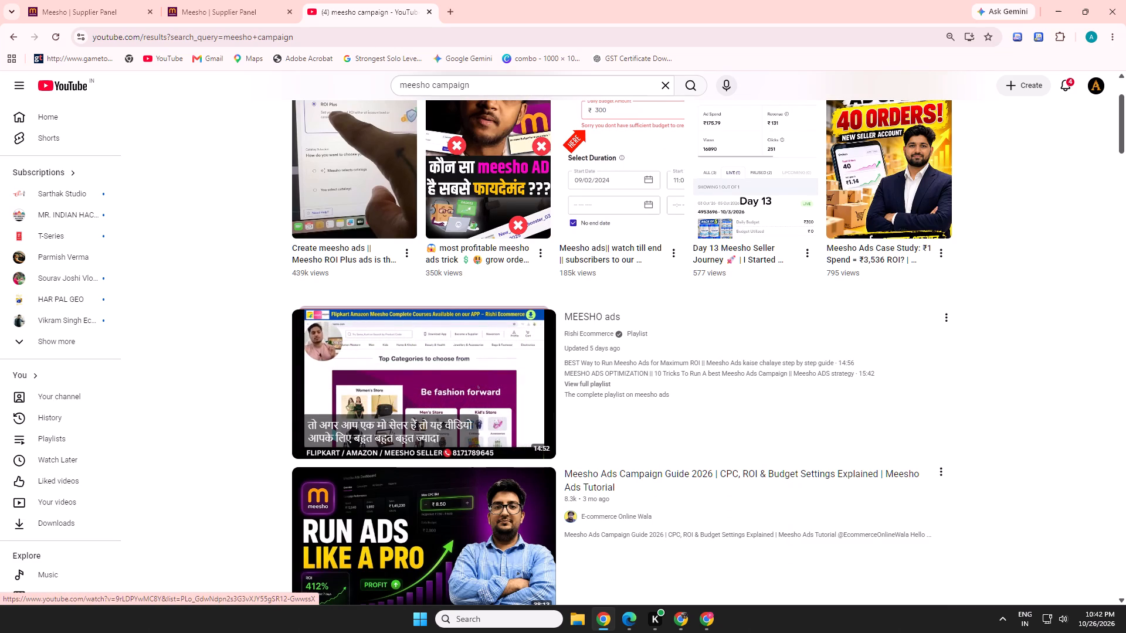
pyautogui.click(620, 366)
pyautogui.scroll(-2, 546, 371)
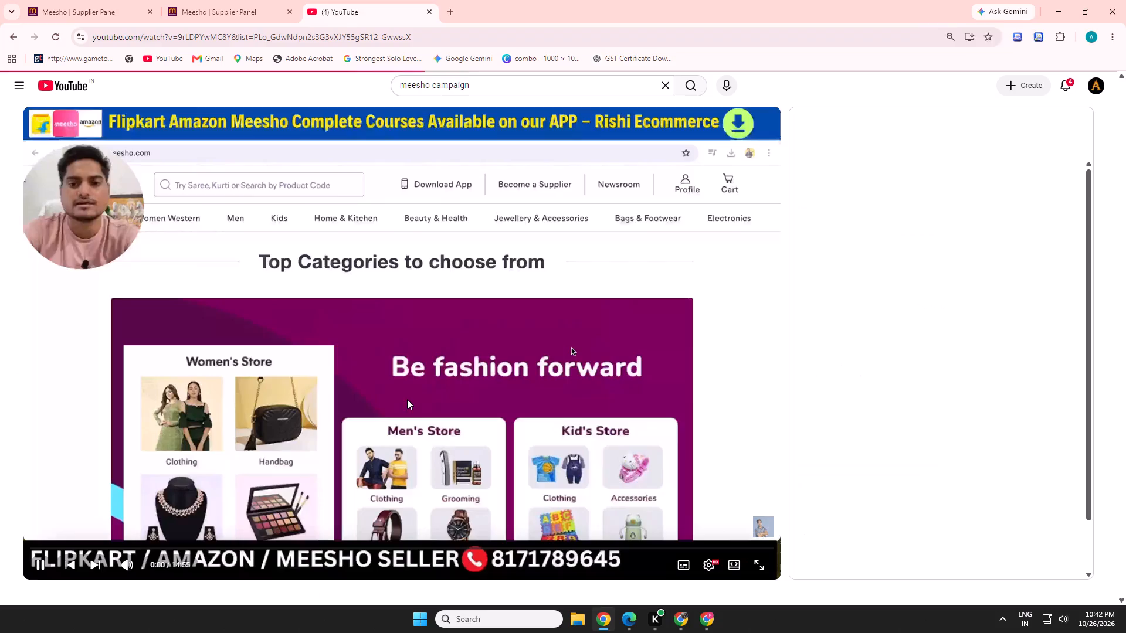
pyautogui.scroll(-7, 407, 399)
pyautogui.scroll(-1, 243, 426)
pyautogui.scroll(-3, 522, 288)
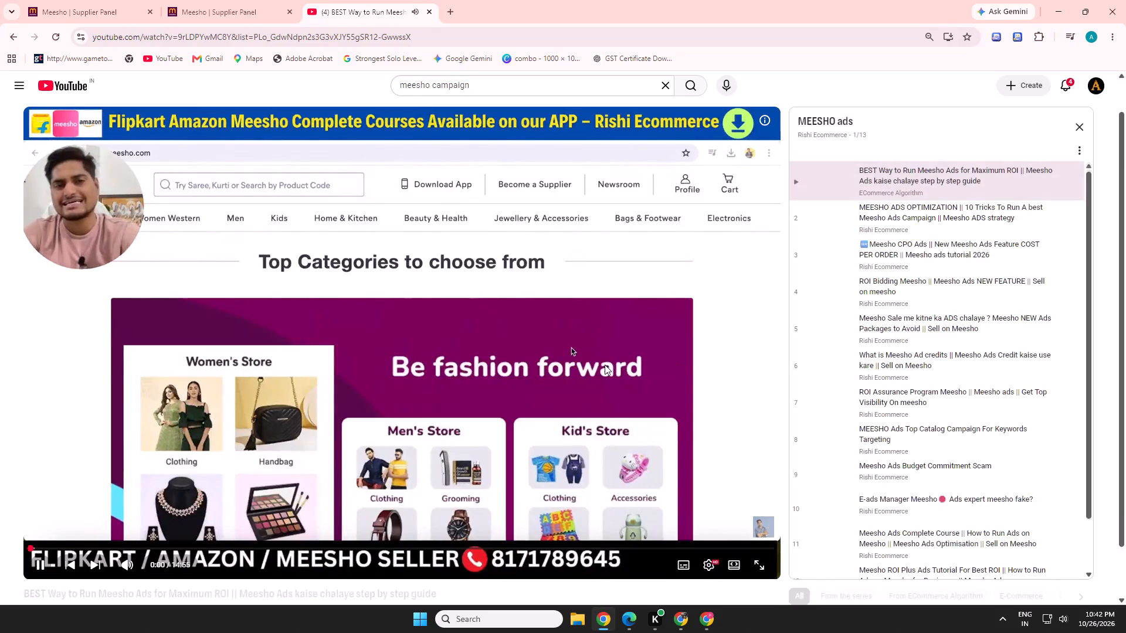
pyautogui.scroll(-7, 564, 380)
pyautogui.scroll(-1, 474, 495)
pyautogui.scroll(1, 447, 492)
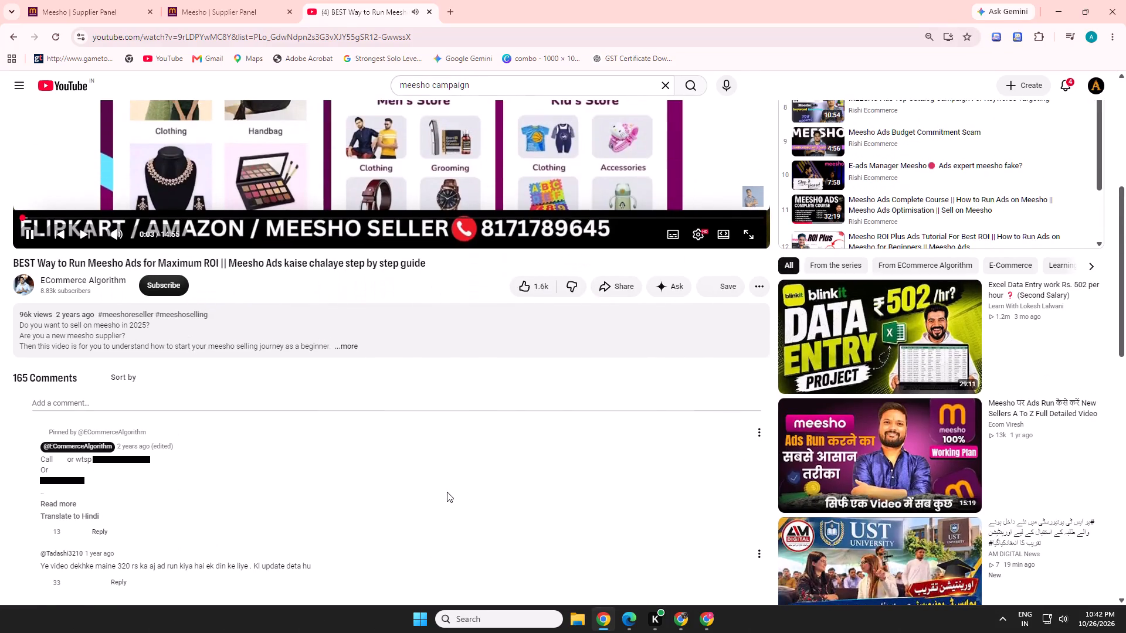
pyautogui.scroll(7, 445, 488)
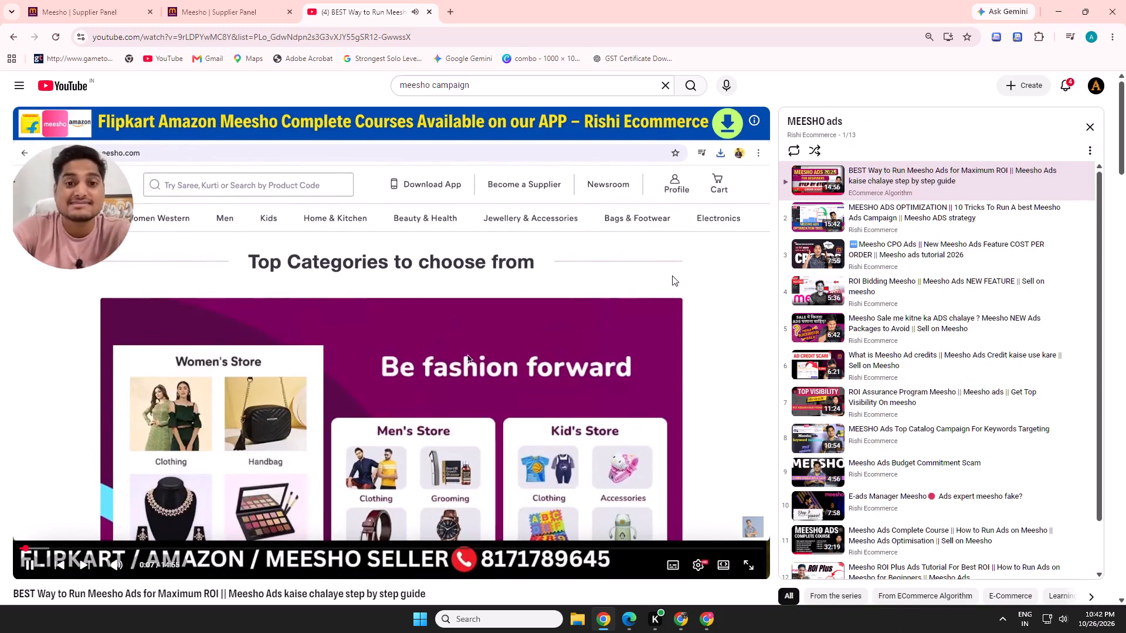
# Play the playlist's second video, on 10 tricks for Meesho ads optimization, and look through its description and comments.
pyautogui.click(907, 210)
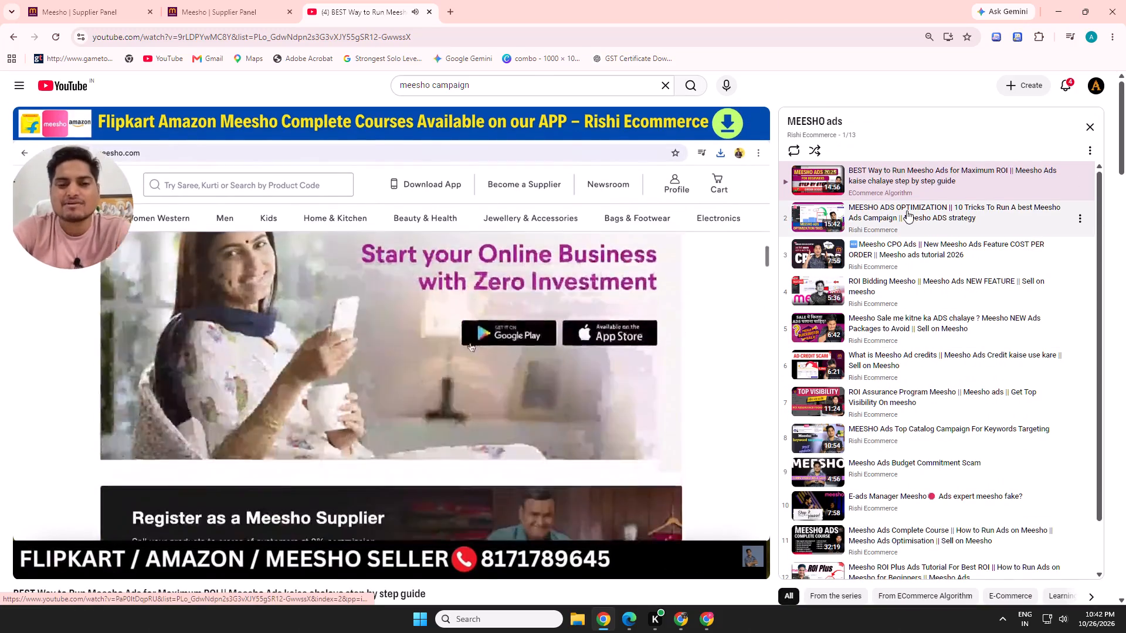
pyautogui.scroll(-3, 443, 498)
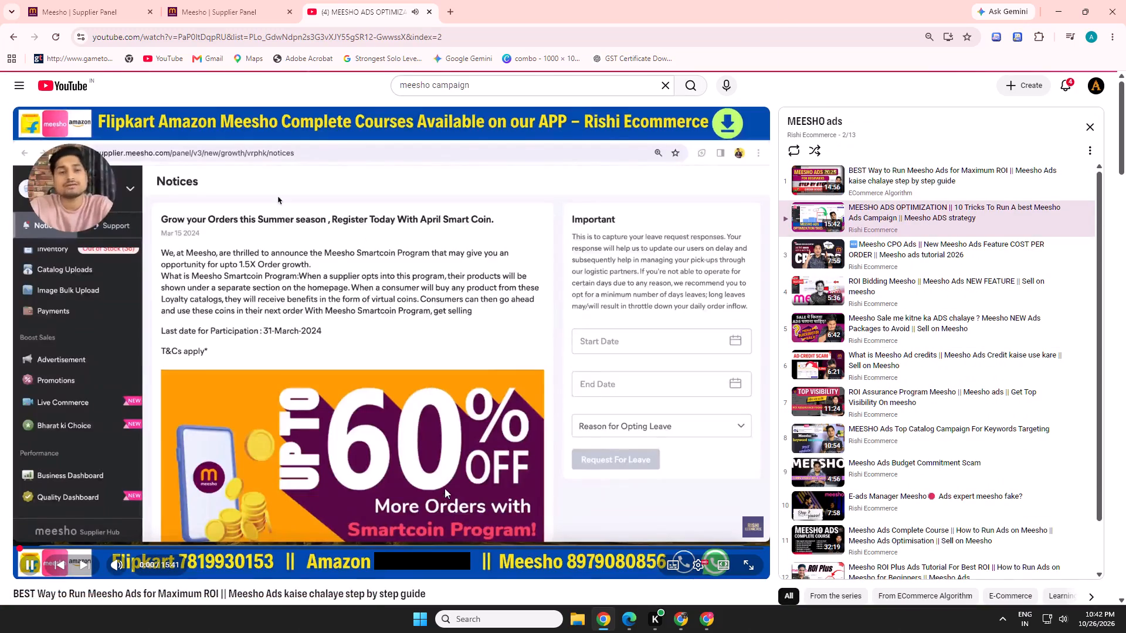
pyautogui.scroll(-2, 529, 479)
pyautogui.scroll(-3, 334, 533)
pyautogui.scroll(-3, 308, 582)
pyautogui.scroll(-3, 557, 549)
pyautogui.scroll(1, 624, 484)
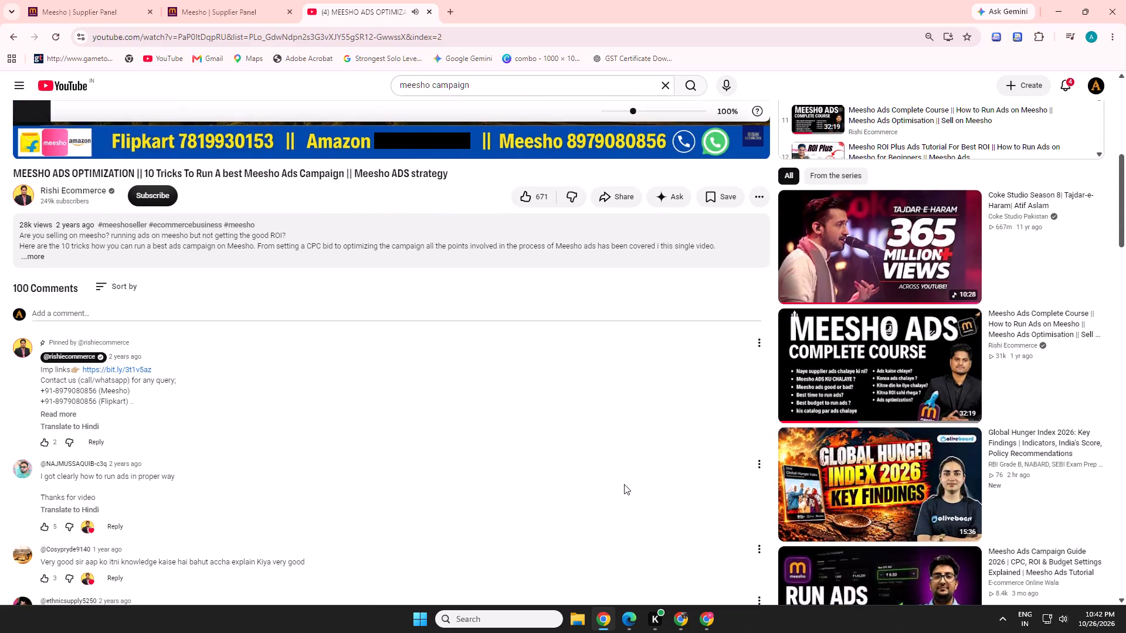
pyautogui.scroll(8, 624, 484)
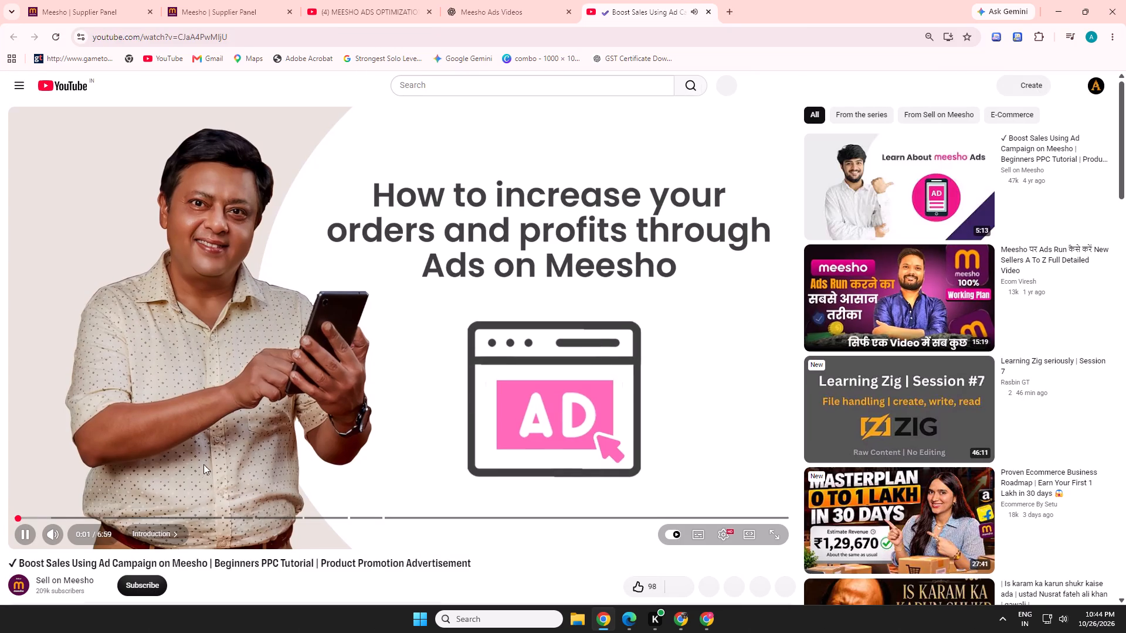
# Play the introduction of the Sell on Meesho ad campaign tutorial at temporary 2x speed.
pyautogui.press('space')
pyautogui.press('space')
pyautogui.press('space')
pyautogui.press('space')
pyautogui.press('space')
pyautogui.press('space')
pyautogui.press('space')
pyautogui.press('space')
pyautogui.press('space')
pyautogui.press('space')
pyautogui.press('space')
pyautogui.press('space')
pyautogui.press('space')
pyautogui.press('space')
pyautogui.press('space')
pyautogui.press('space')
pyautogui.press('space')
pyautogui.press('space')
pyautogui.press('space')
pyautogui.press('space')
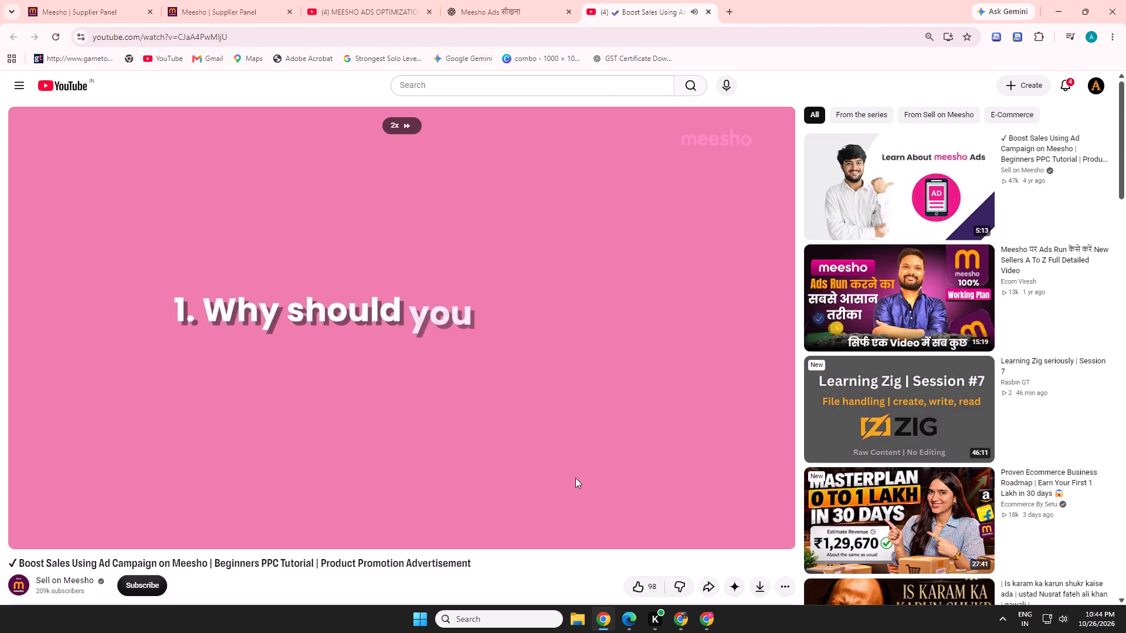
# Show the tutorial in full screen and set its playback speed to 2x.
pyautogui.doubleClick(398, 337)
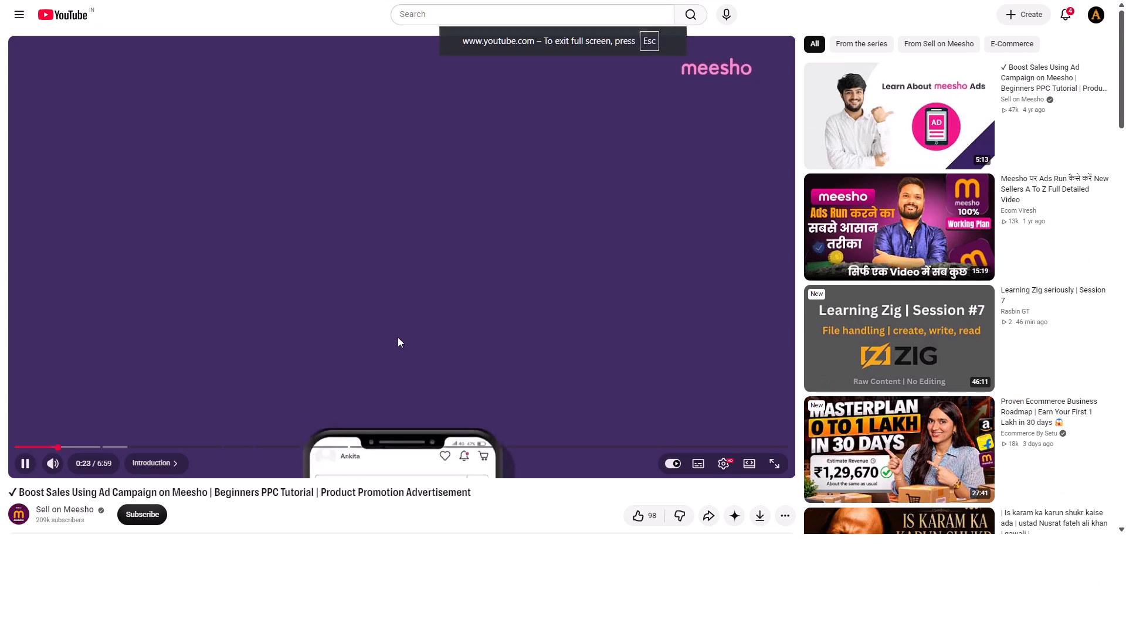
pyautogui.click(1083, 617)
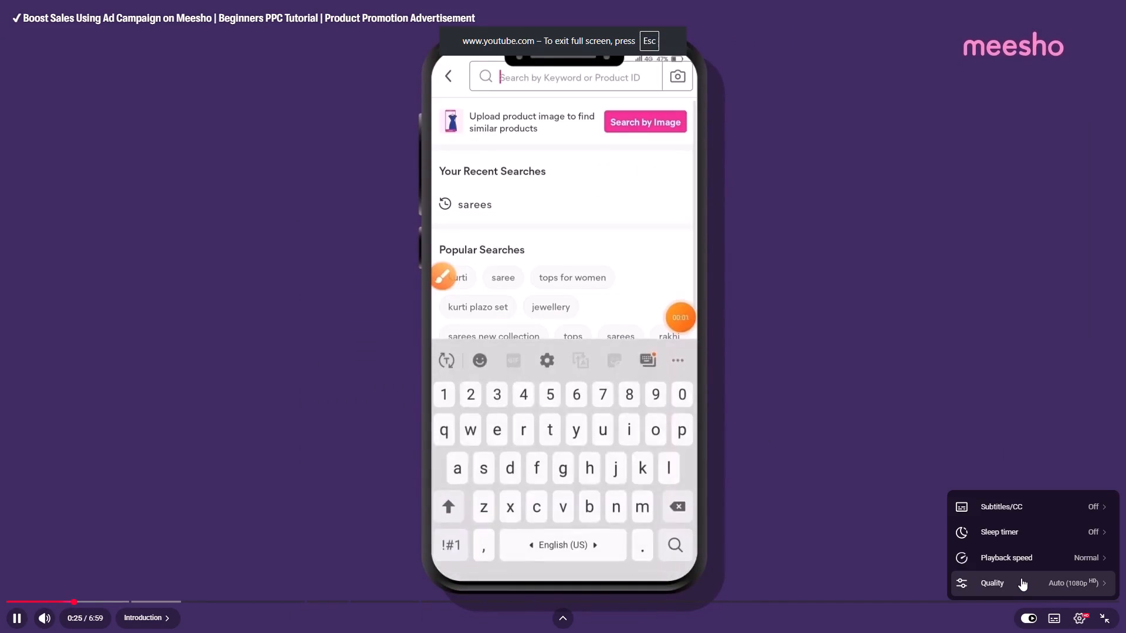
pyautogui.click(1025, 560)
pyautogui.click(1054, 568)
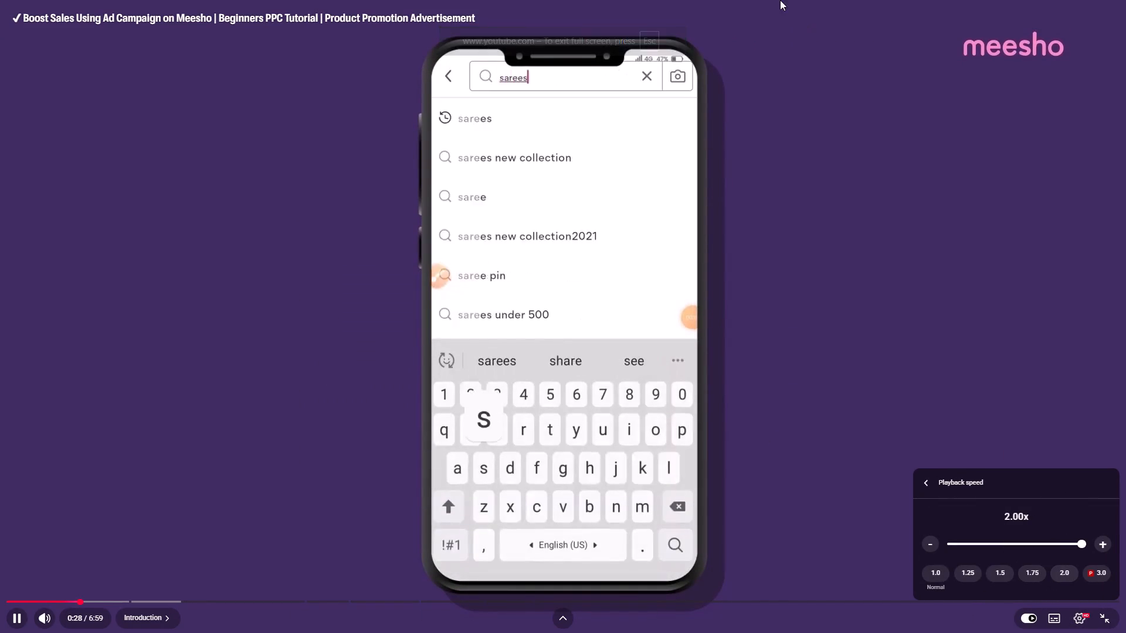
pyautogui.click(812, 334)
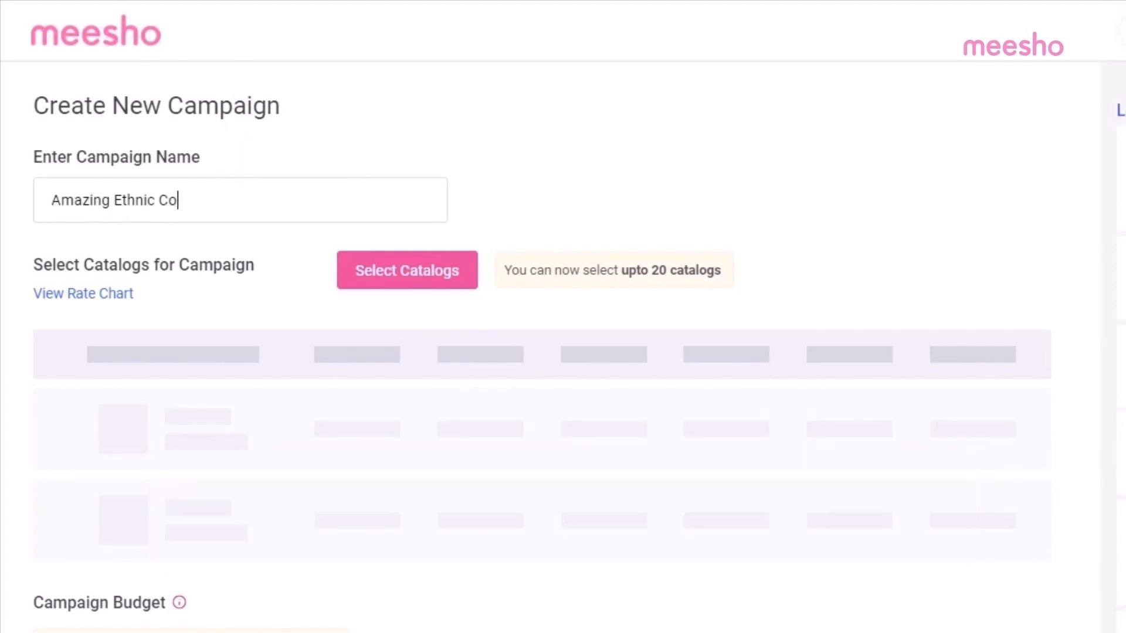
# Rewind the tutorial to the start of the ad creation section and reduce the playback speed to 1.5x.
pyautogui.press('Left')
pyautogui.press('Left')
pyautogui.press('Left')
pyautogui.press('Right')
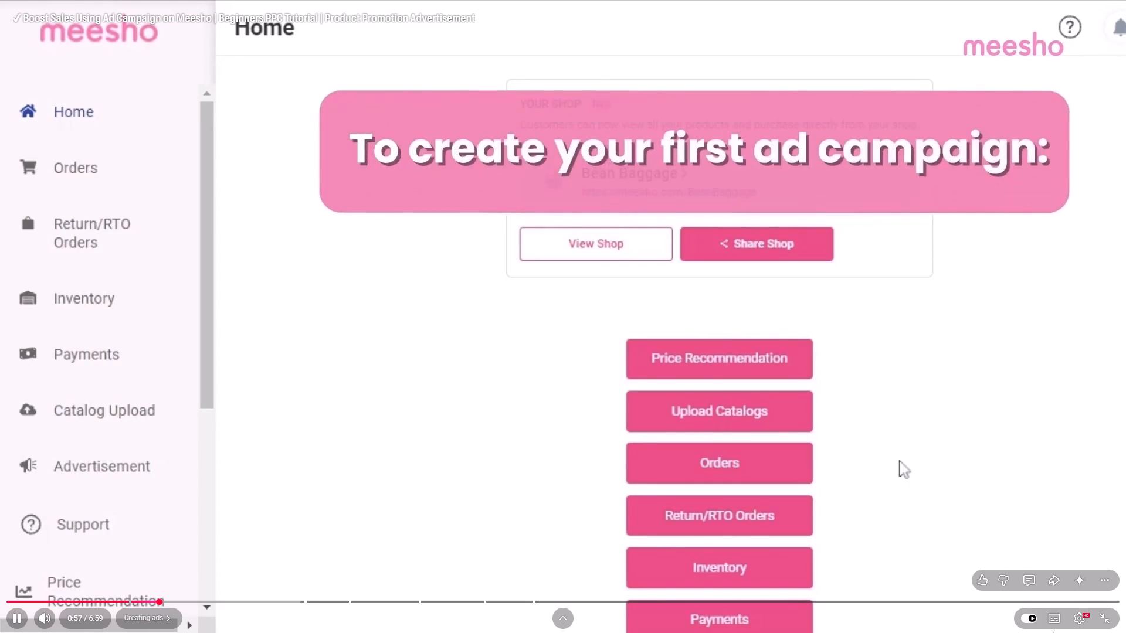
pyautogui.click(1085, 618)
pyautogui.click(1015, 560)
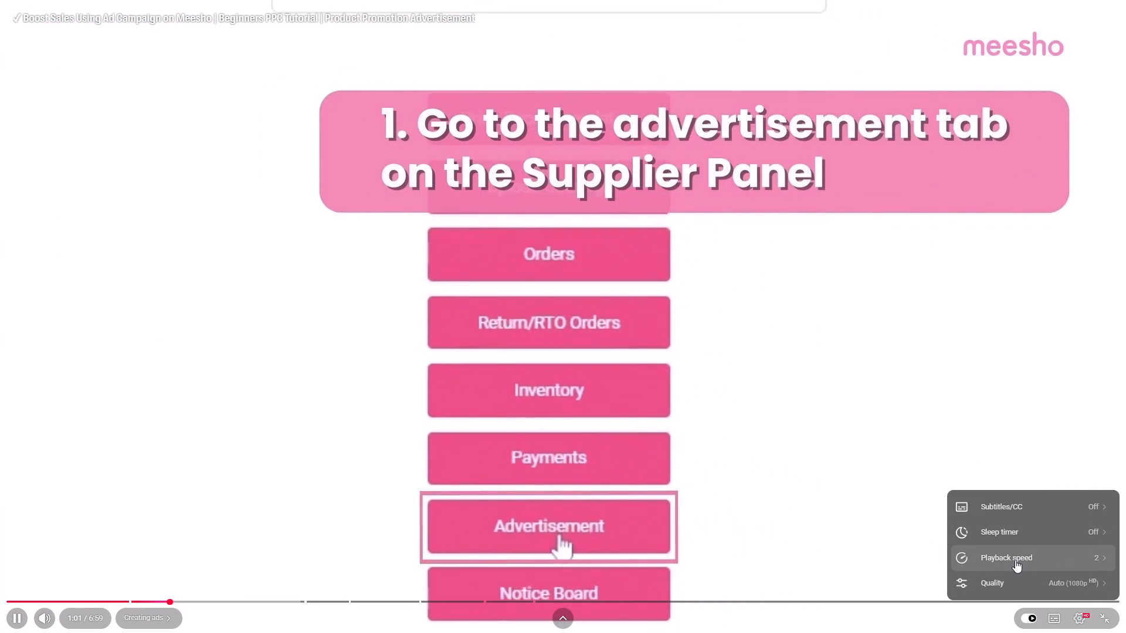
pyautogui.click(1036, 571)
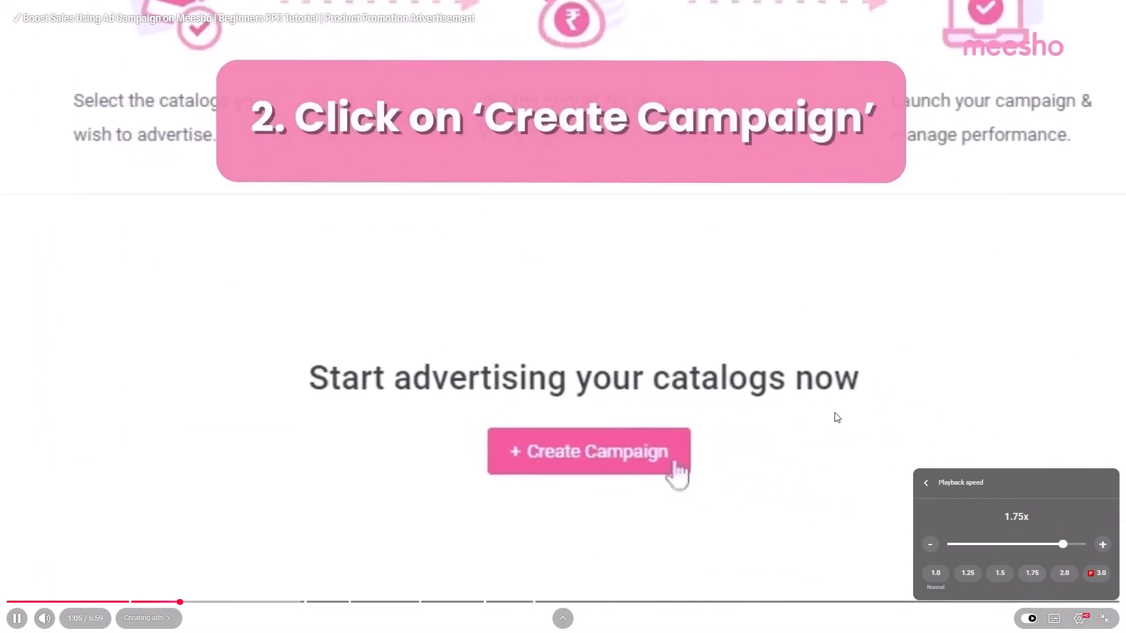
pyautogui.click(991, 569)
pyautogui.click(778, 433)
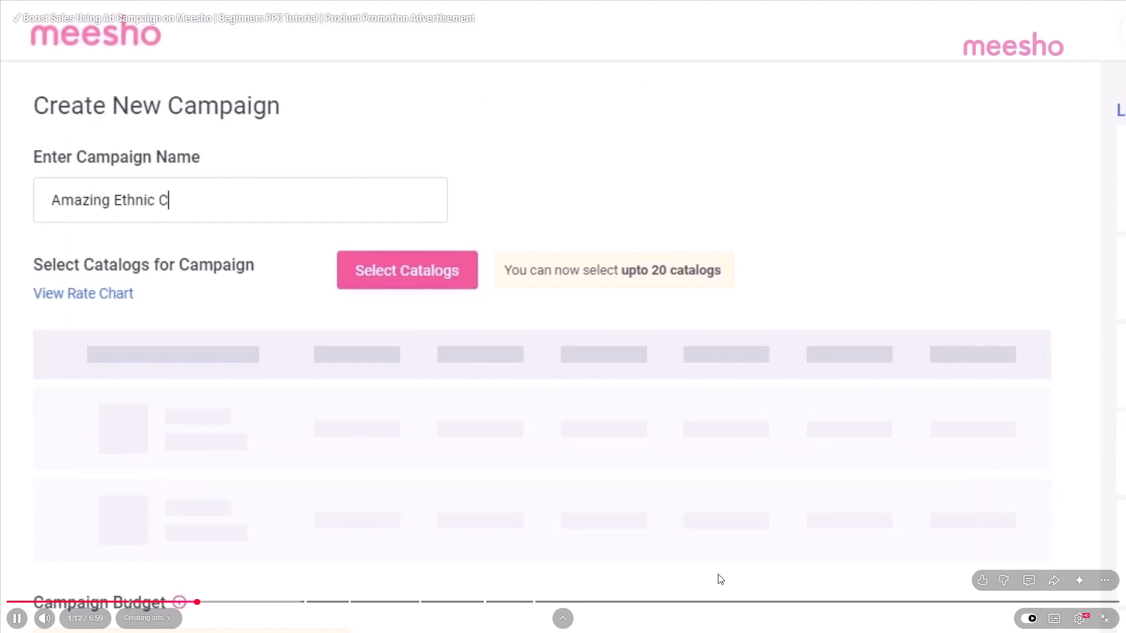
# Pause and resume the tutorial while watching the campaign creation steps, and exit full screen.
pyautogui.click(662, 487)
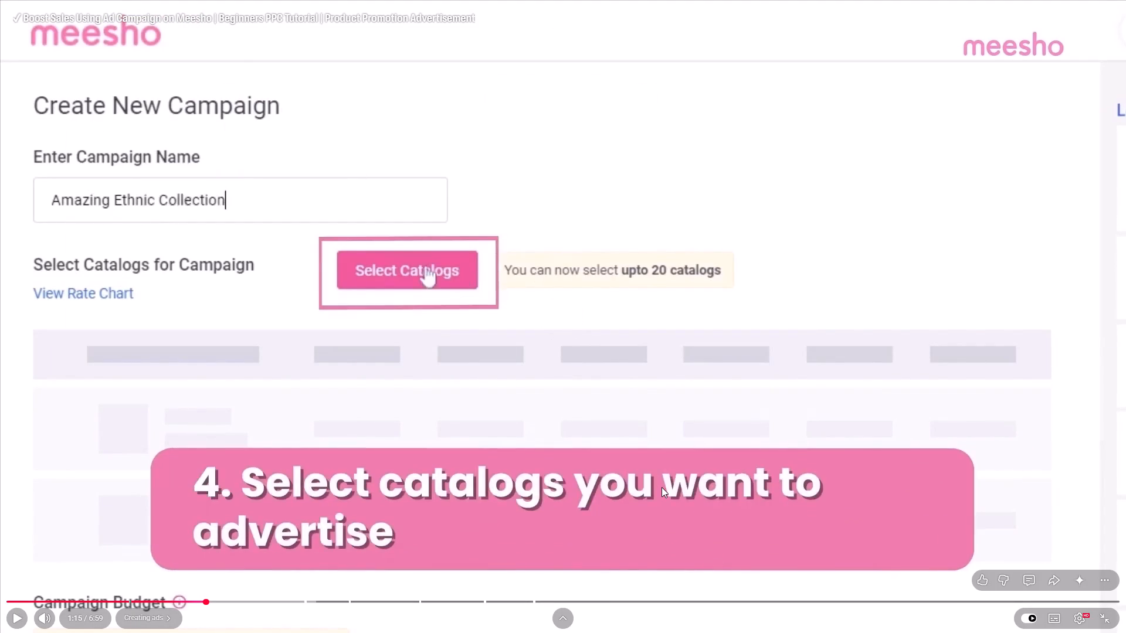
pyautogui.click(662, 487)
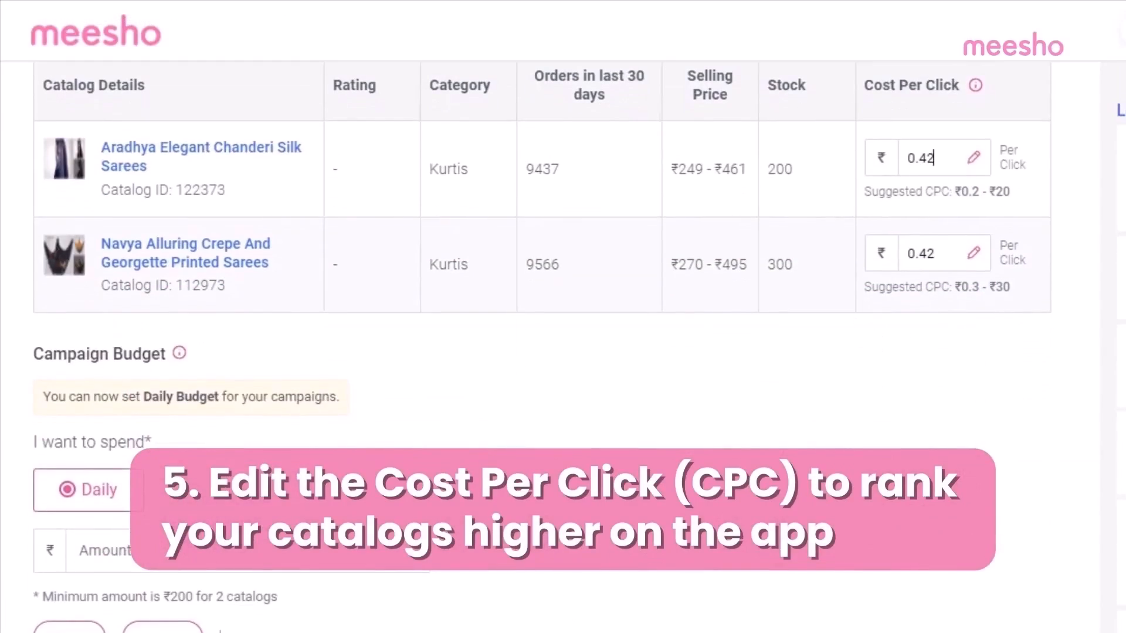
pyautogui.doubleClick(621, 423)
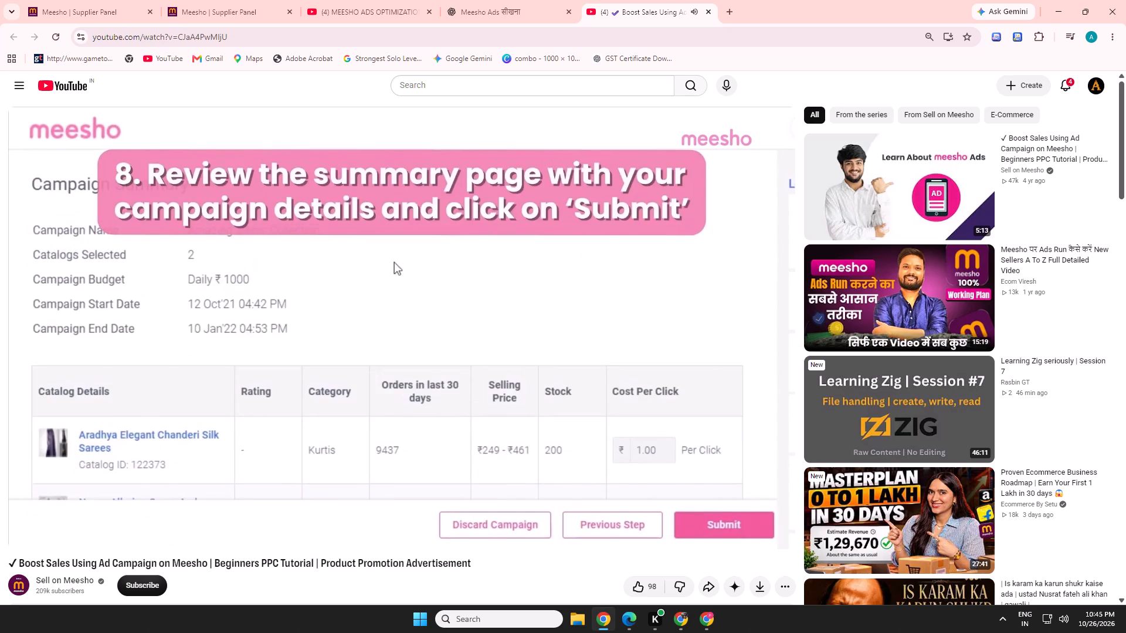
# Play the tutorial at temporary 2x speed up to the tip on editing the CPC, and pause it there.
pyautogui.press('space')
pyautogui.press('space')
pyautogui.press('space')
pyautogui.press('space')
pyautogui.press('space')
pyautogui.press('space')
pyautogui.press('space')
pyautogui.press('space')
pyautogui.press('space')
pyautogui.press('space')
pyautogui.press('space')
pyautogui.press('space')
pyautogui.press('space')
pyautogui.press('space')
pyautogui.press('space')
pyautogui.press('space')
pyautogui.press('space')
pyautogui.press('space')
pyautogui.press('space')
pyautogui.press('space')
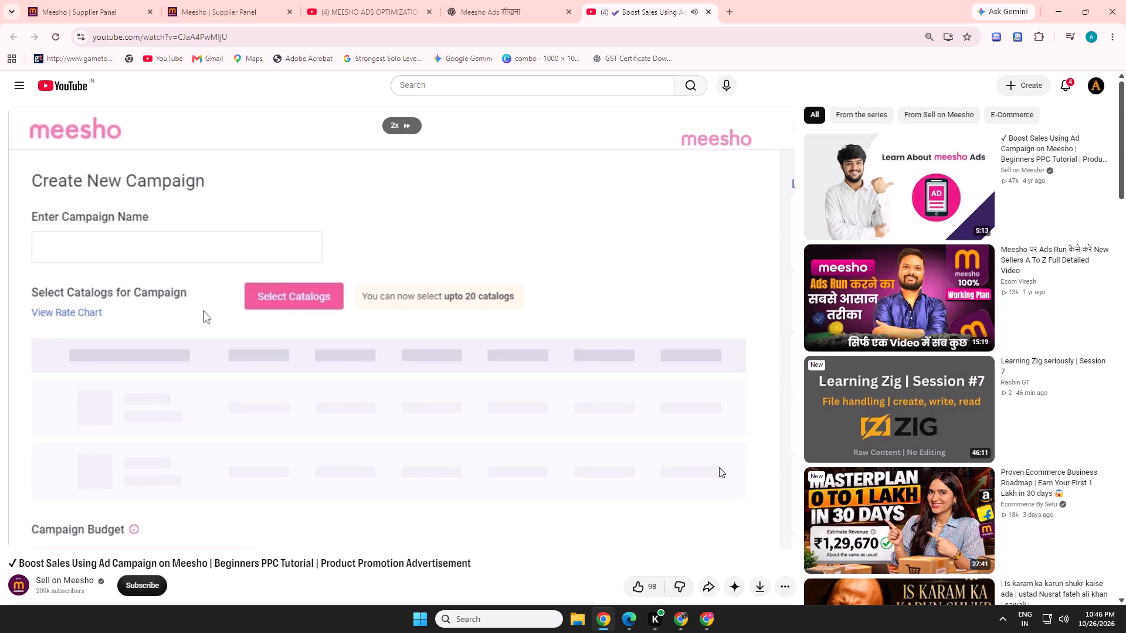
pyautogui.click(398, 347)
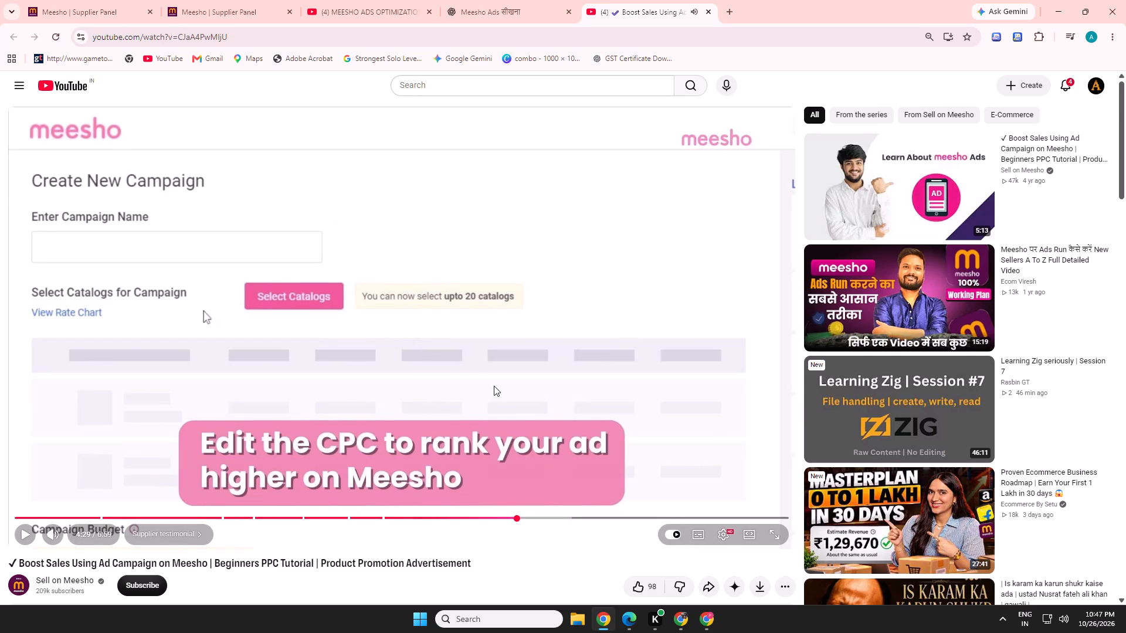
# Check the WALLSTICK advertisement page and the pending orders filtered by SKU ID 21-10.
pyautogui.click(240, 0)
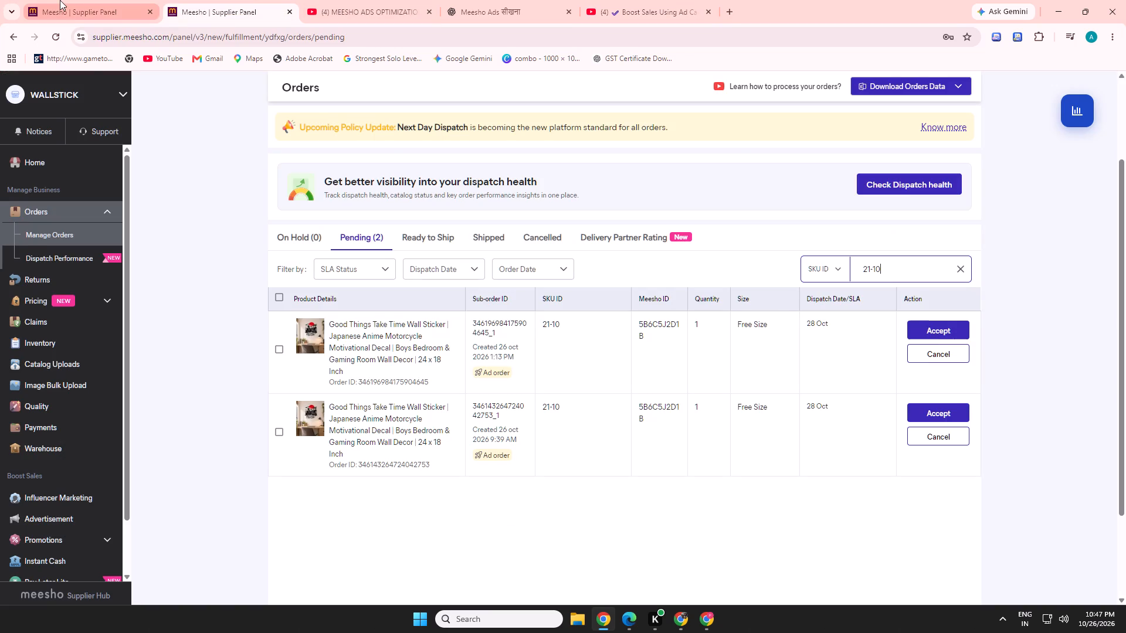
pyautogui.click(60, 0)
pyautogui.scroll(-2, 219, 209)
pyautogui.click(184, 0)
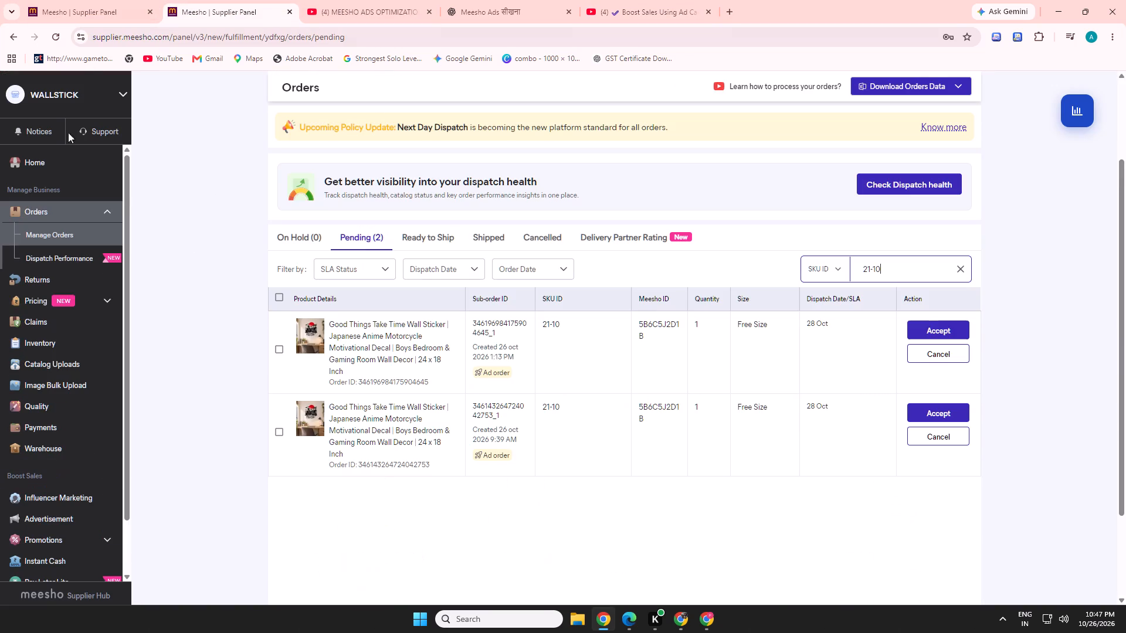
# Start a new campaign from the WALLSTICK account's advertisement page.
pyautogui.click(45, 158)
pyautogui.scroll(-3, 189, 246)
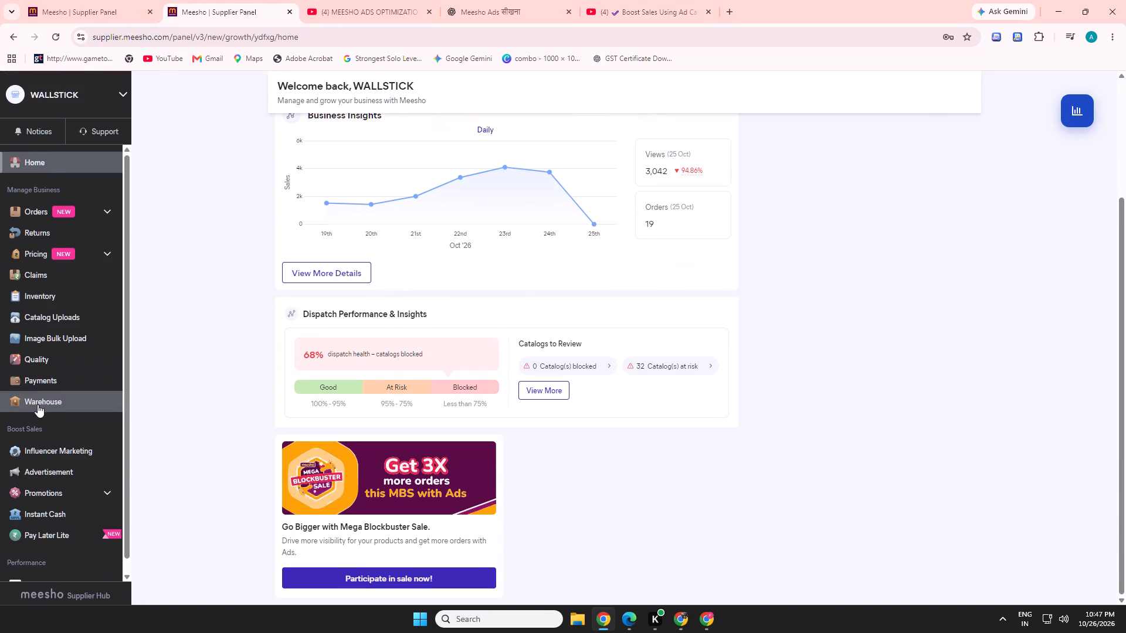
pyautogui.click(41, 475)
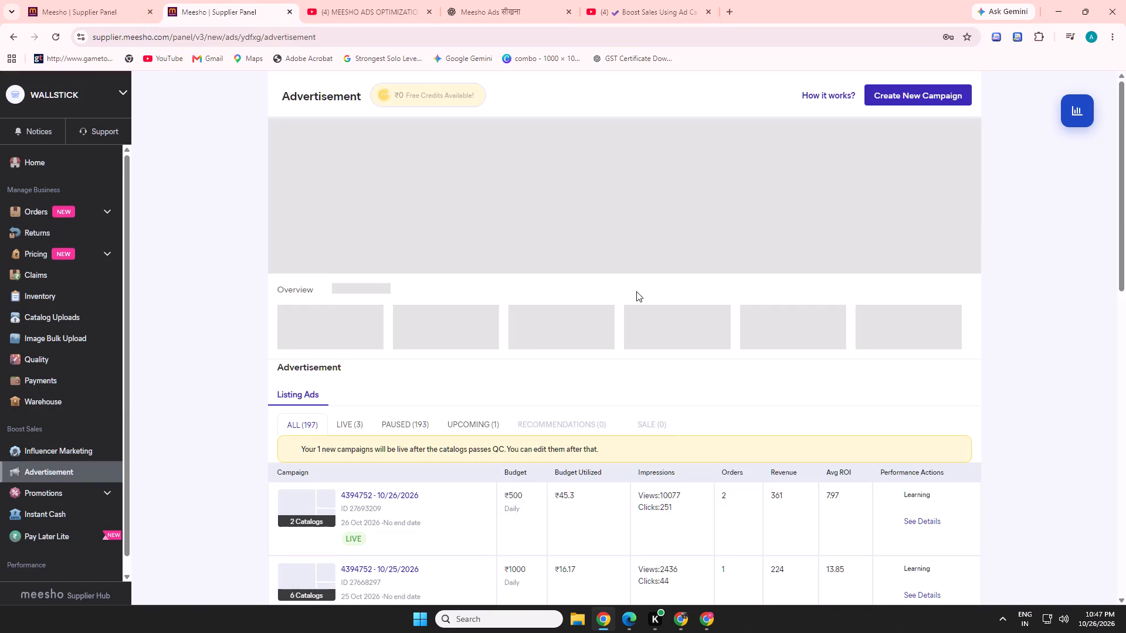
pyautogui.click(937, 94)
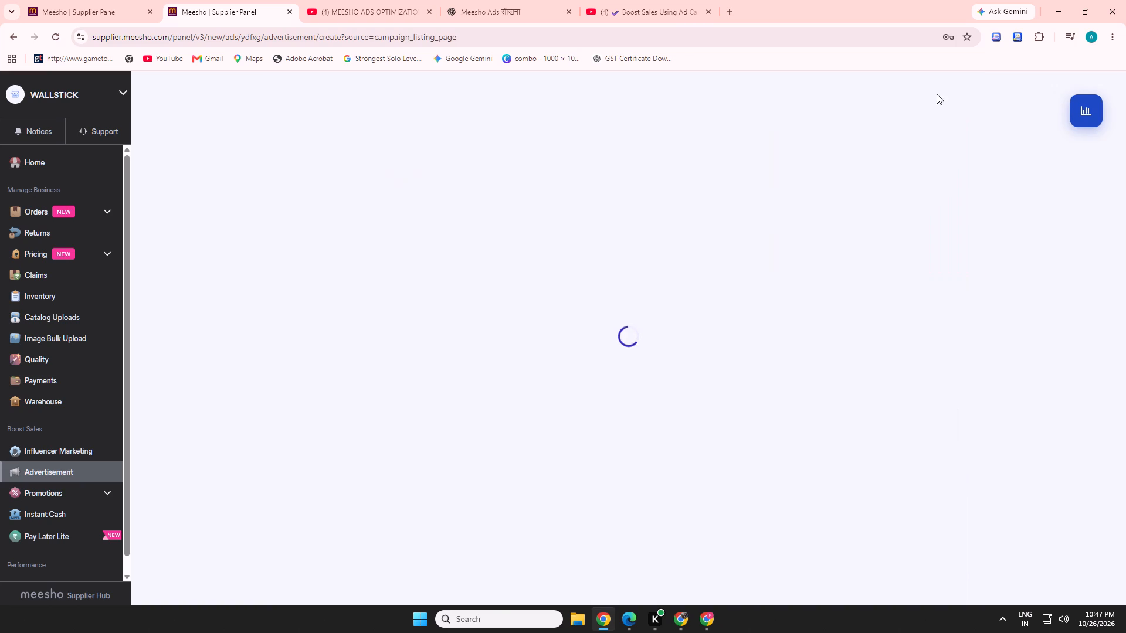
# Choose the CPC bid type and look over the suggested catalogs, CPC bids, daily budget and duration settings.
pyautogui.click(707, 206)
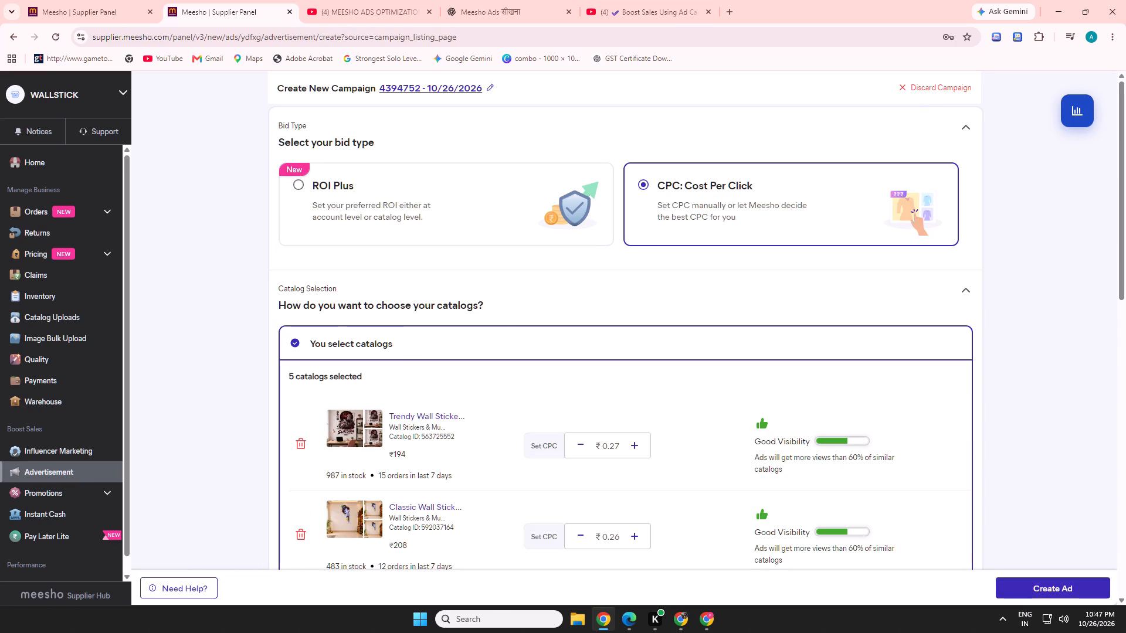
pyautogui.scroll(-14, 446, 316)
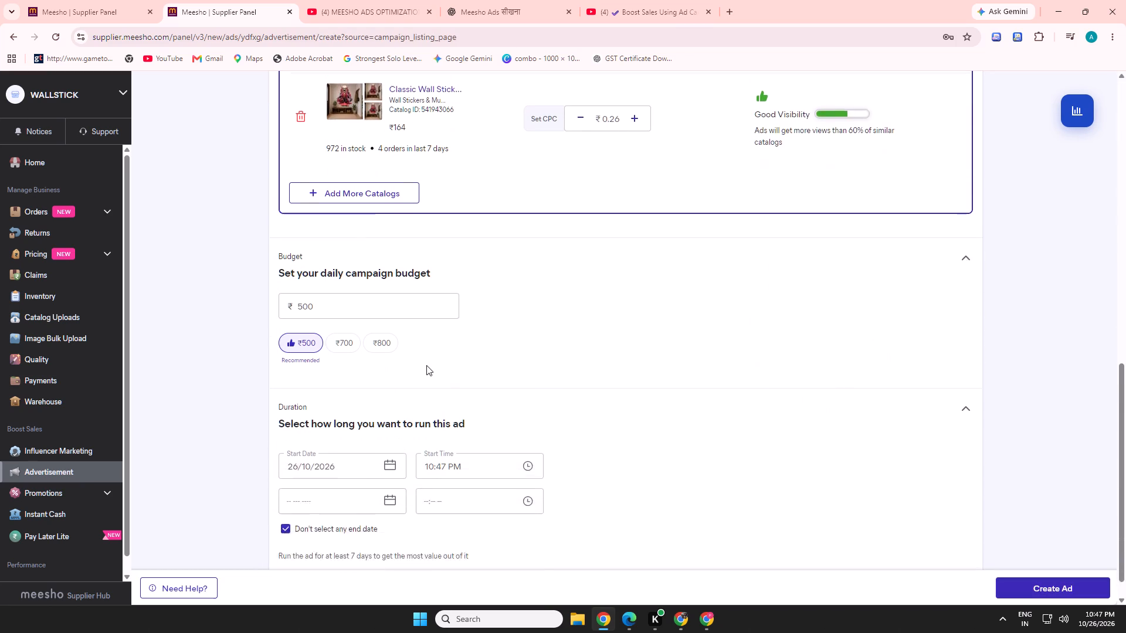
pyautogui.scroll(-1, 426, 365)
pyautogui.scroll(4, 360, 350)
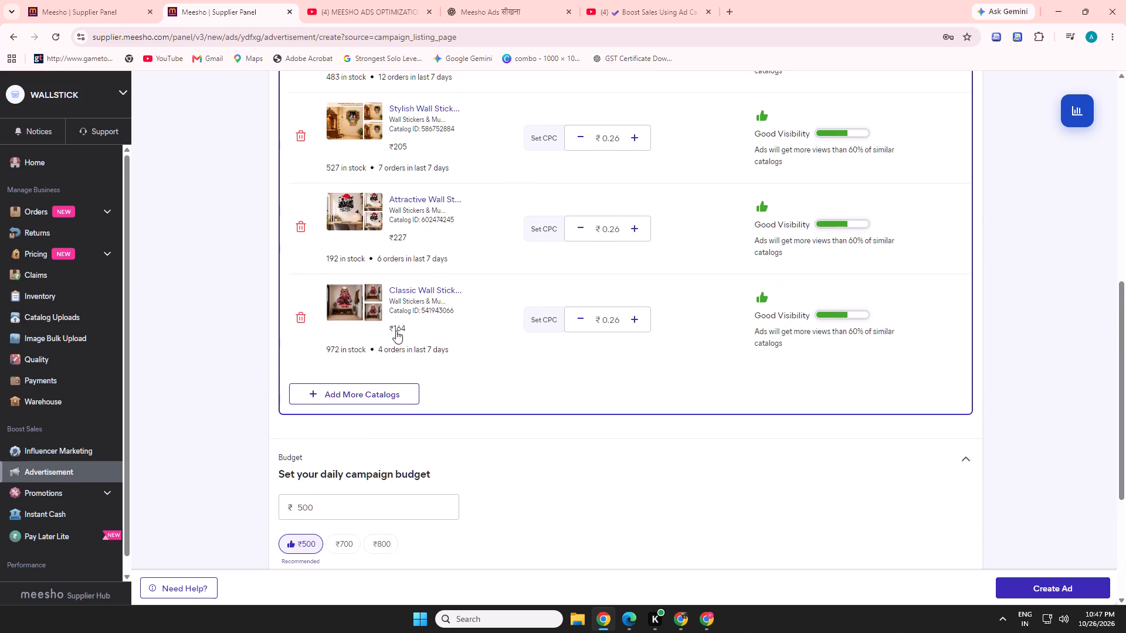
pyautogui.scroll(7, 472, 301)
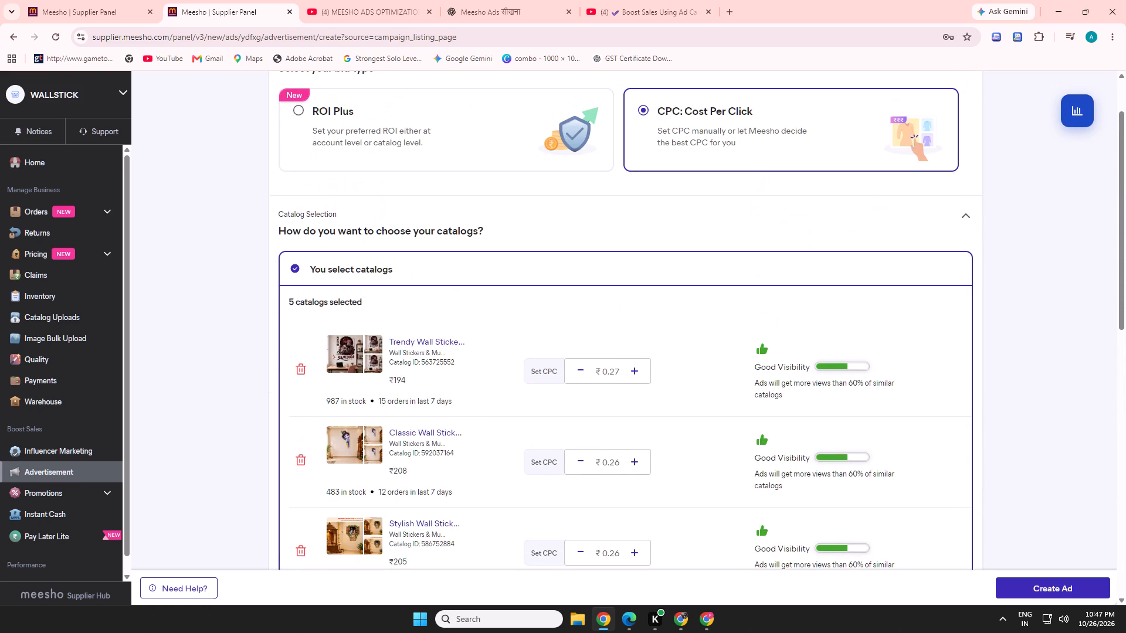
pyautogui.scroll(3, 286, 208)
# Switch the bid type to ROI Plus, glance at the live ROI/Smart campaign's details, and return to the catalog selection.
pyautogui.click(413, 207)
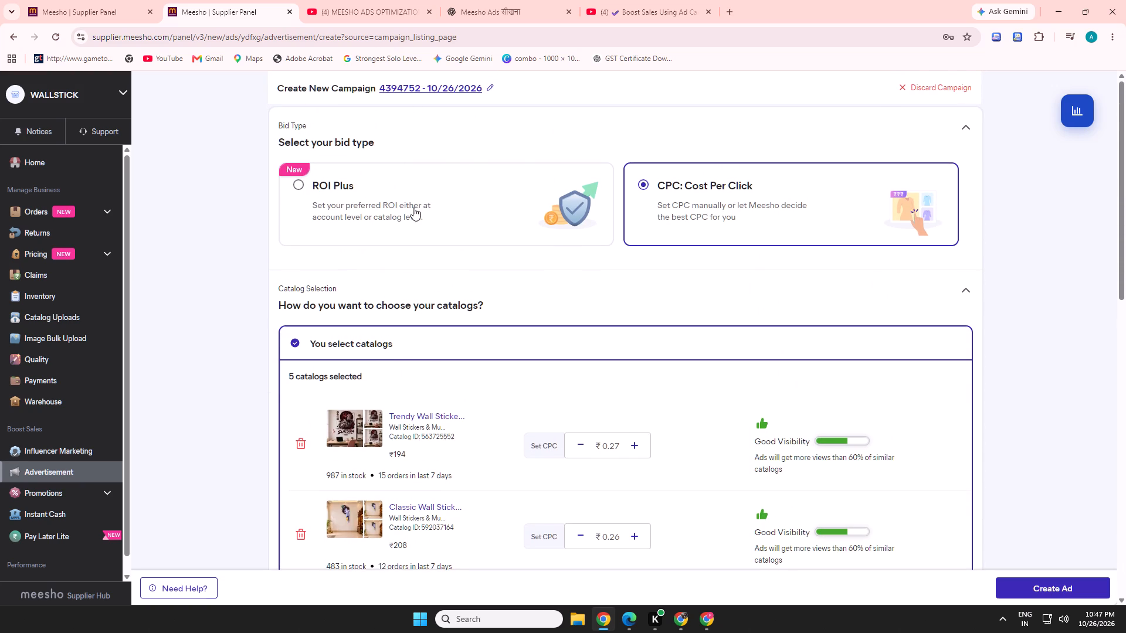
pyautogui.scroll(-1, 453, 297)
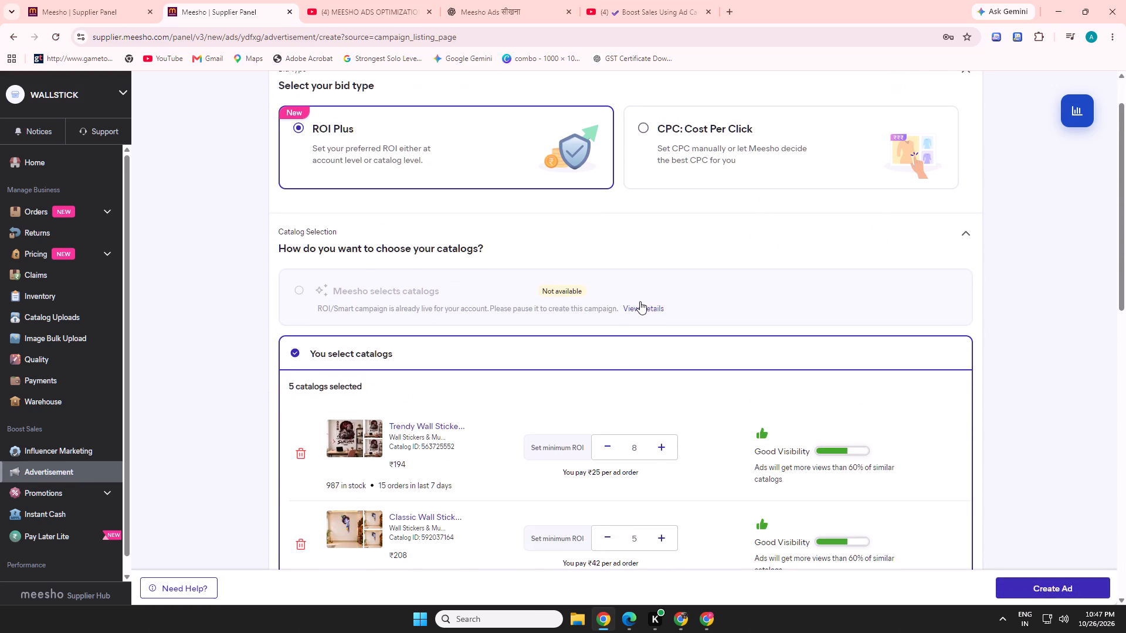
pyautogui.click(641, 308)
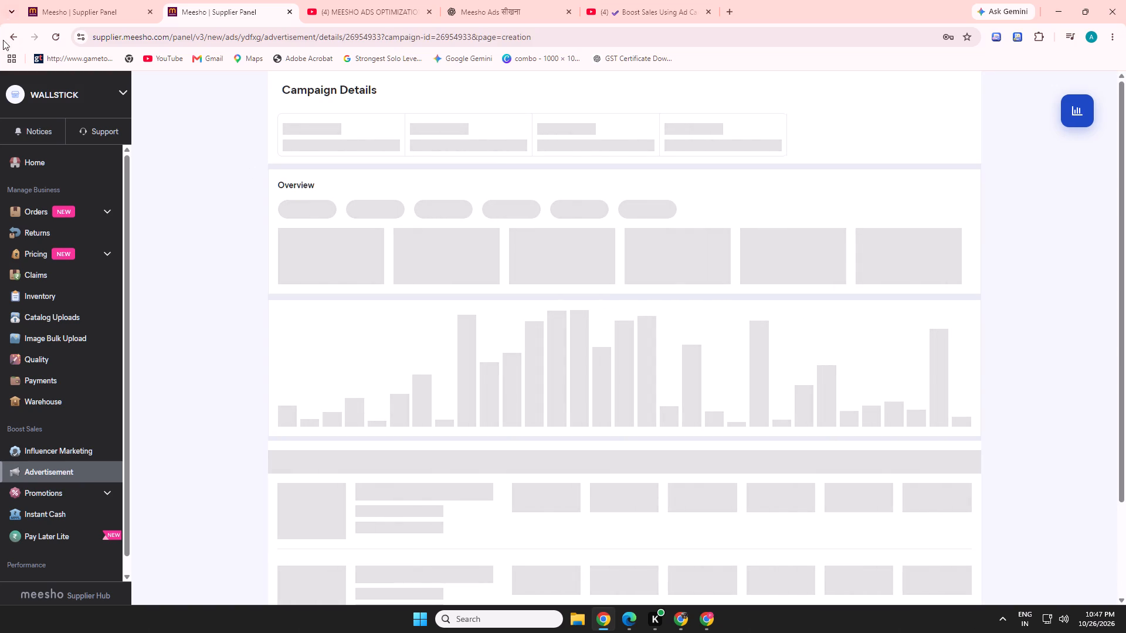
pyautogui.click(9, 42)
pyautogui.scroll(-1, 568, 288)
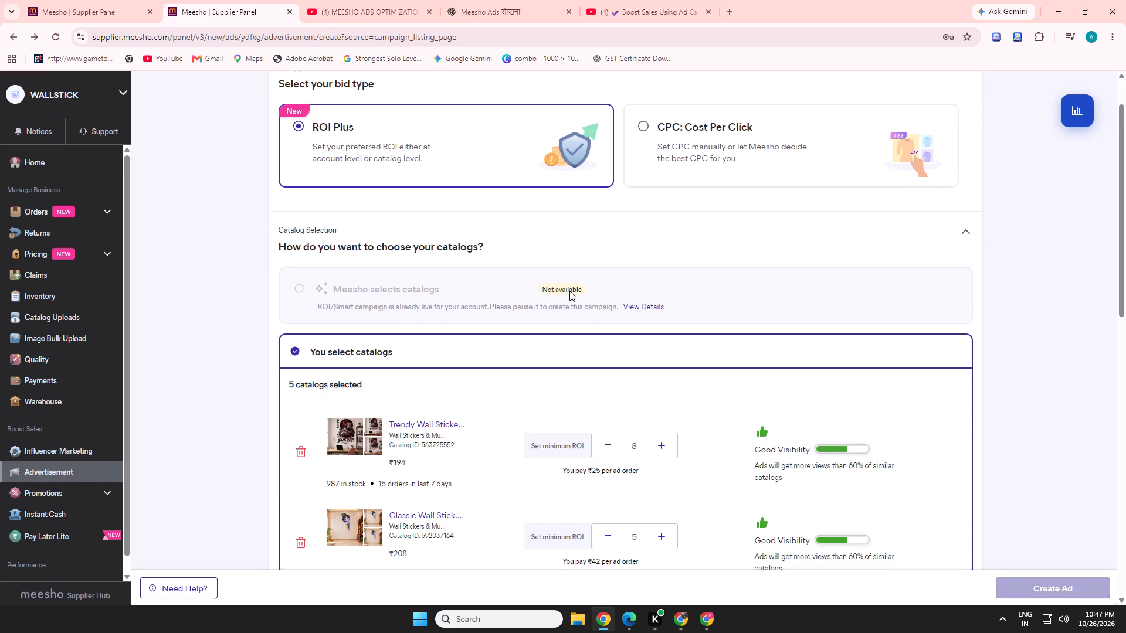
pyautogui.scroll(-4, 569, 319)
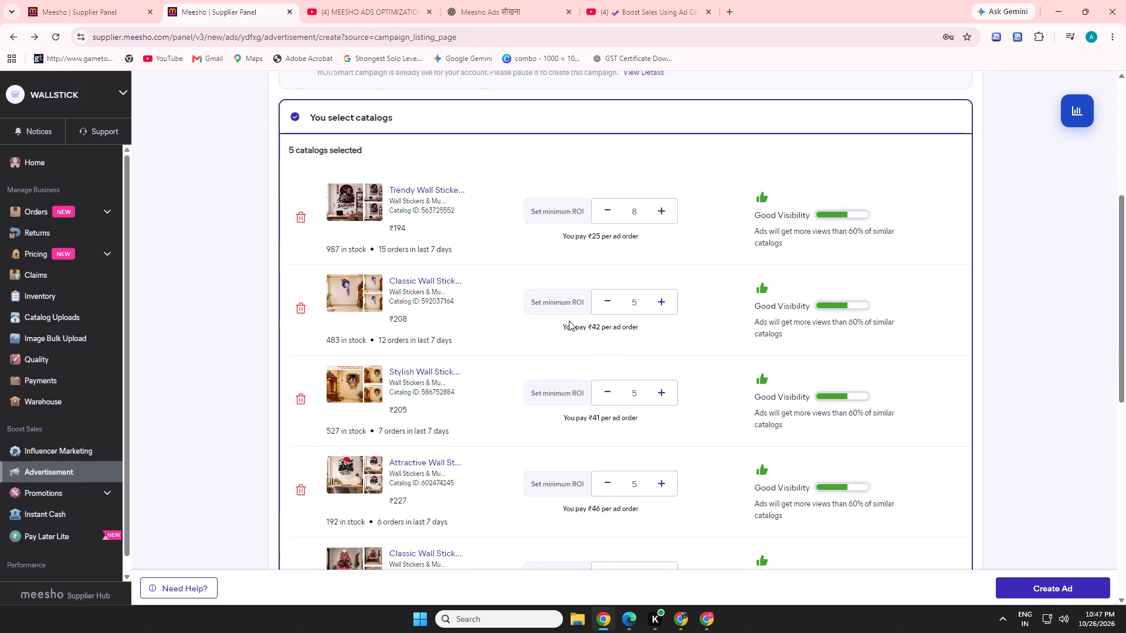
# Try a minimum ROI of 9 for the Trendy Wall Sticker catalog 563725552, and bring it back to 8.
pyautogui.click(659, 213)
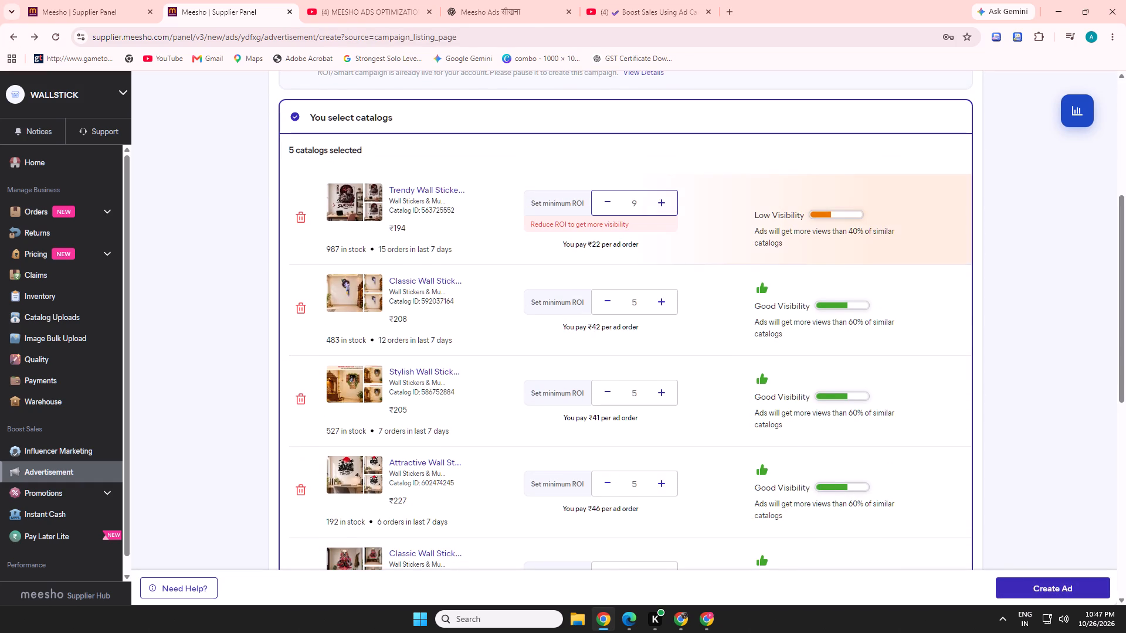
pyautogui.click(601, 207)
# Remove the other four catalogs from the campaign, keeping only the Trendy Wall Sticker catalog 563725552.
pyautogui.click(300, 304)
pyautogui.press('Tab')
pyautogui.press('Return')
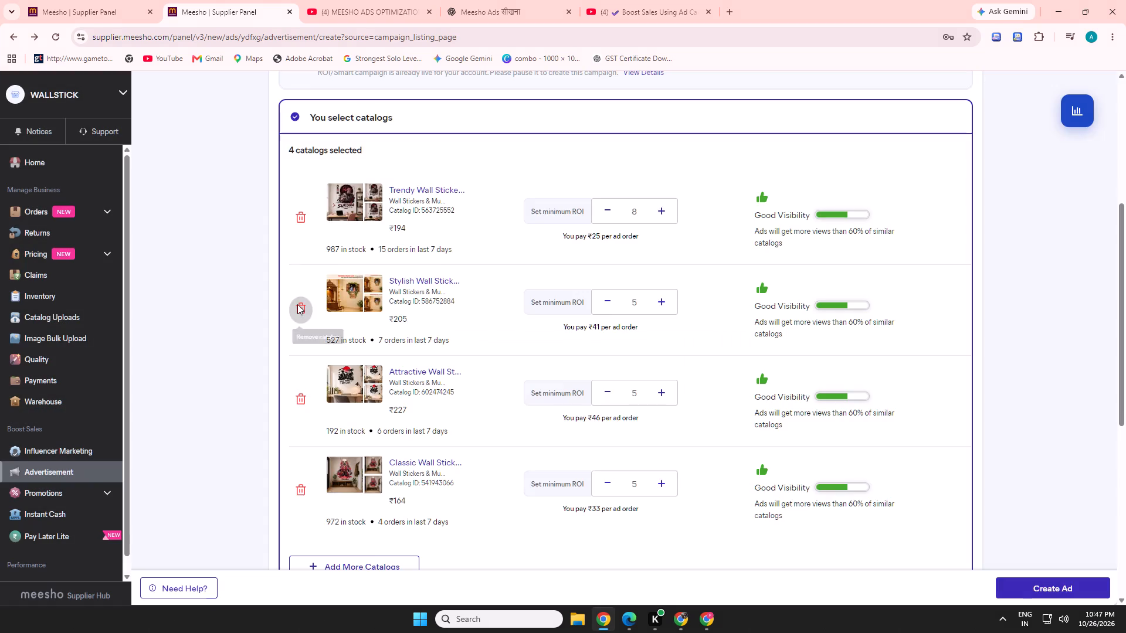
pyautogui.click(297, 304)
pyautogui.press('Tab')
pyautogui.press('Return')
pyautogui.click(297, 304)
pyautogui.press('Tab')
pyautogui.press('Return')
pyautogui.click(297, 304)
pyautogui.press('Tab')
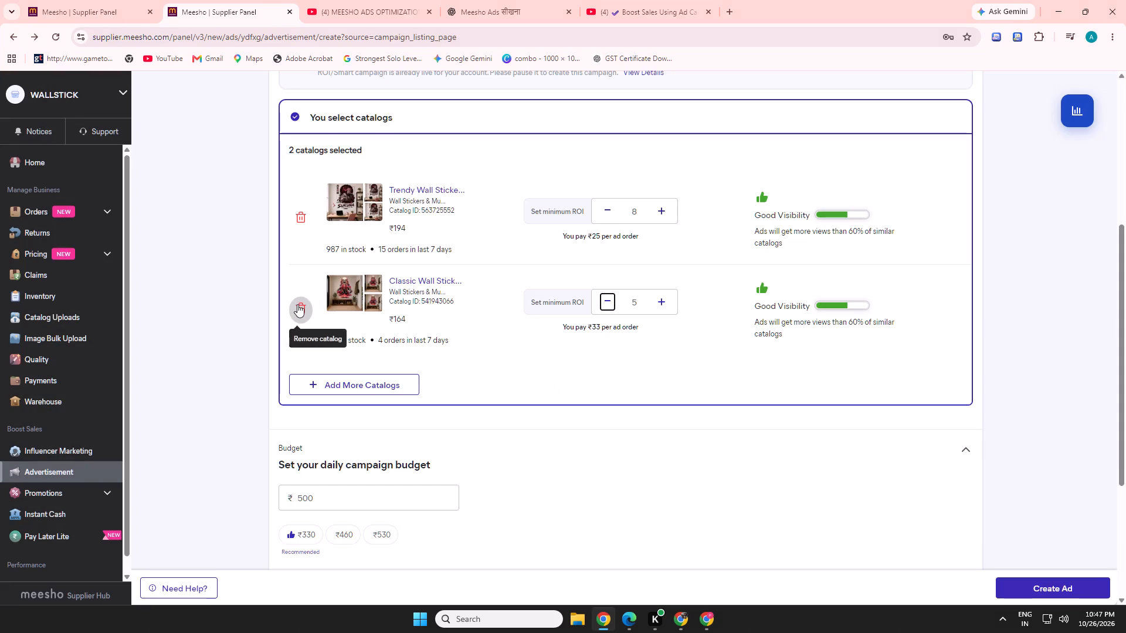
pyautogui.press('Return')
pyautogui.click(297, 304)
pyautogui.press('Tab')
pyautogui.press('Return')
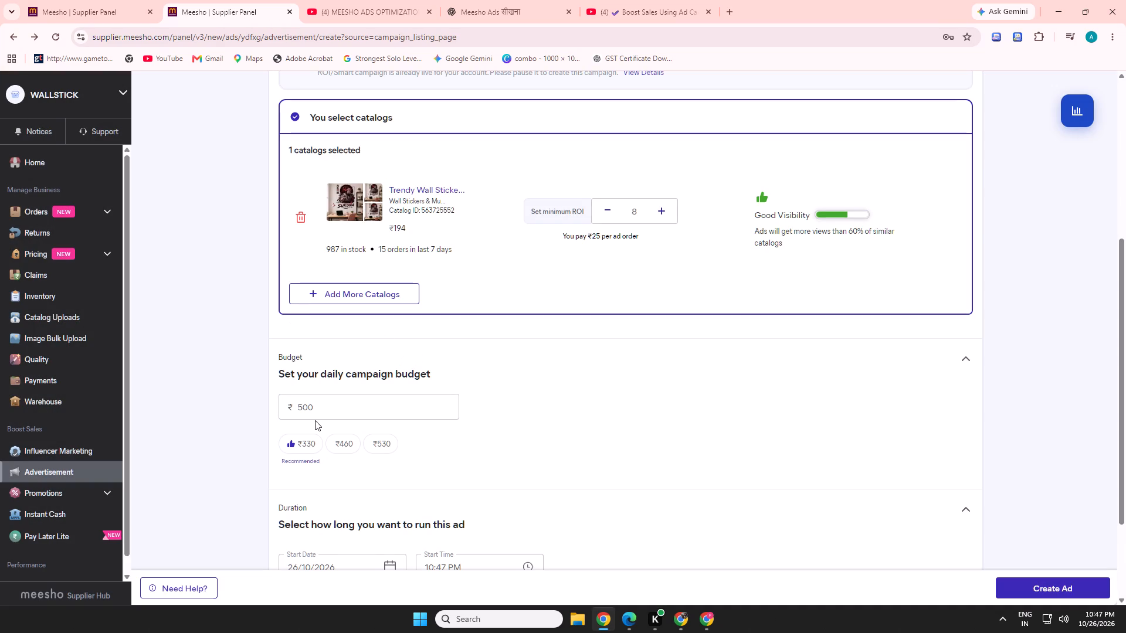
# Set the daily campaign budget to ₹300 and submit the ROI Plus campaign.
pyautogui.doubleClick(311, 408)
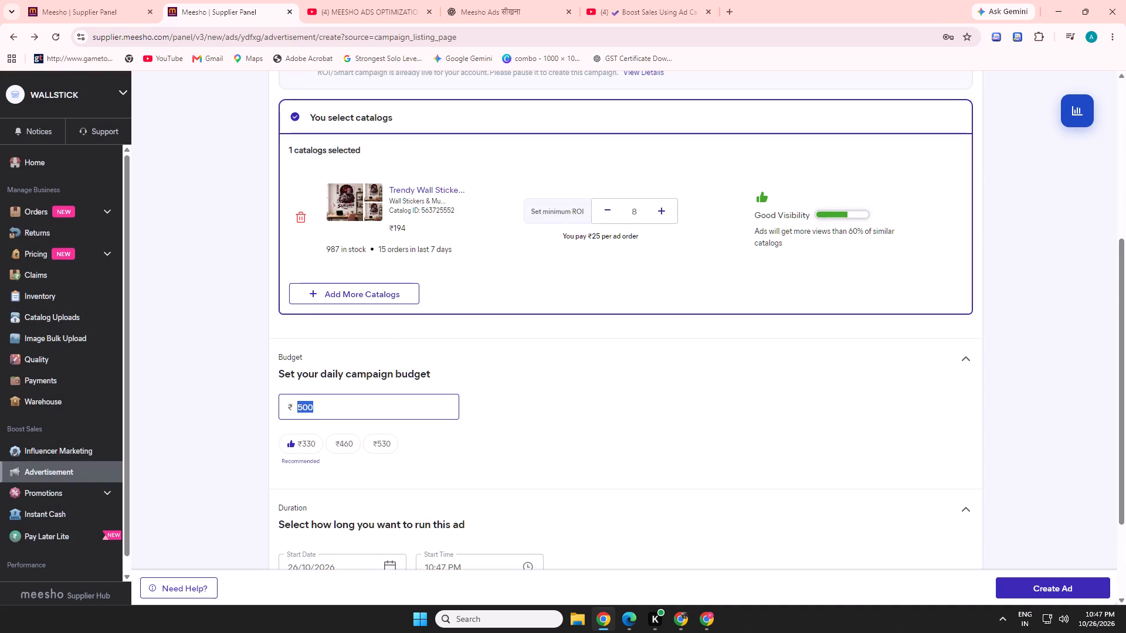
pyautogui.write('300')
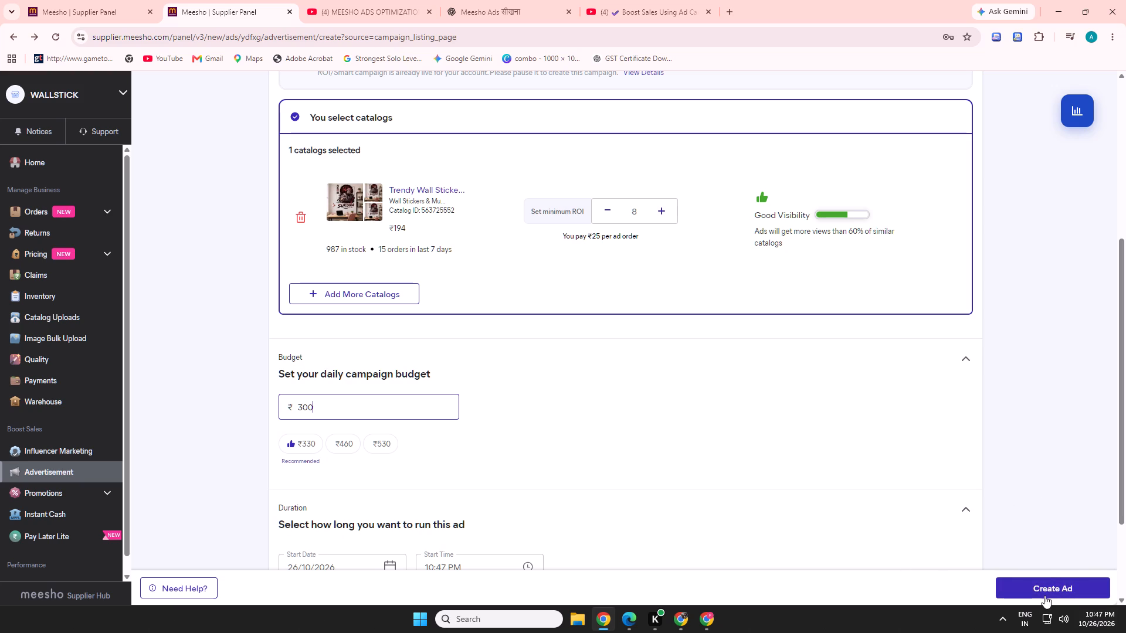
pyautogui.click(1045, 589)
pyautogui.click(1034, 581)
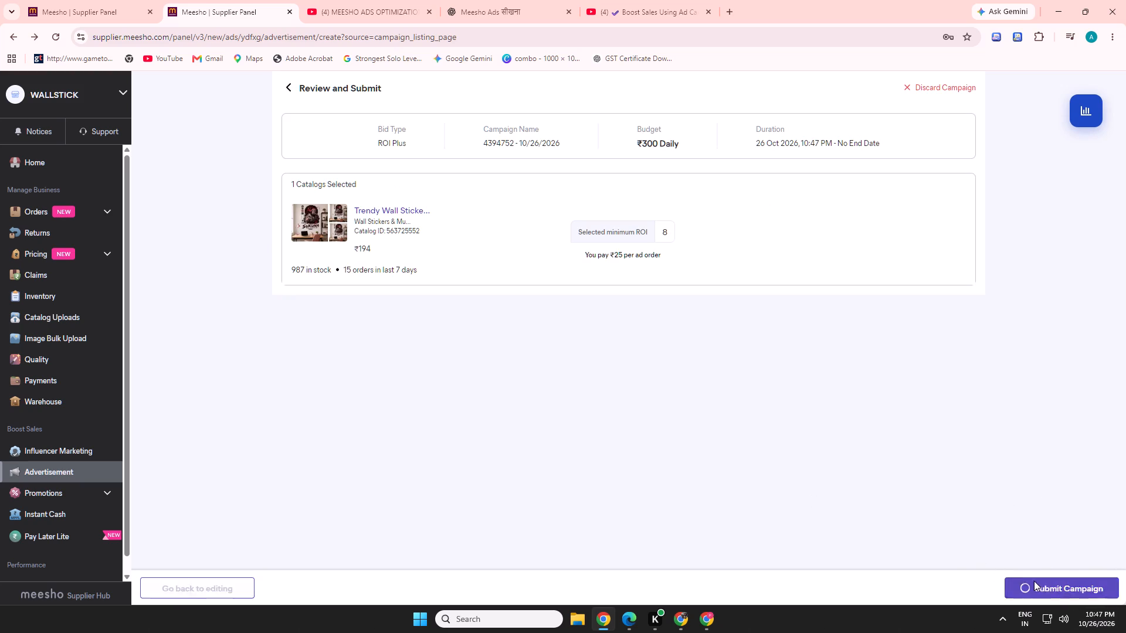
pyautogui.click(552, 399)
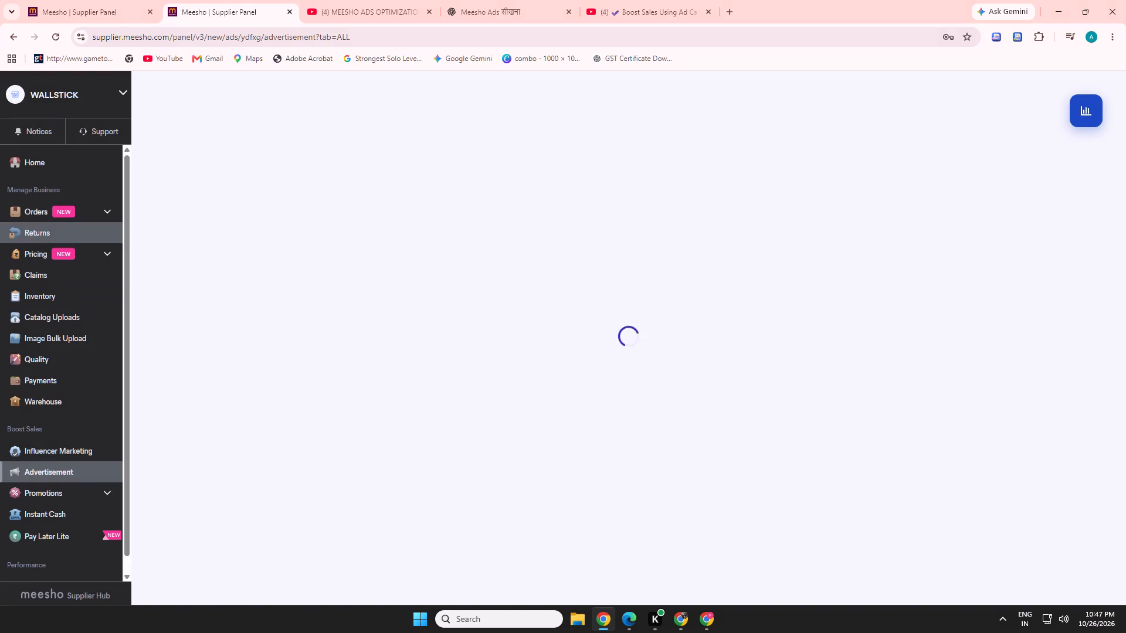
# Check the submitted campaign in the advertisement list and look at the account's pending orders.
pyautogui.scroll(-6, 563, 371)
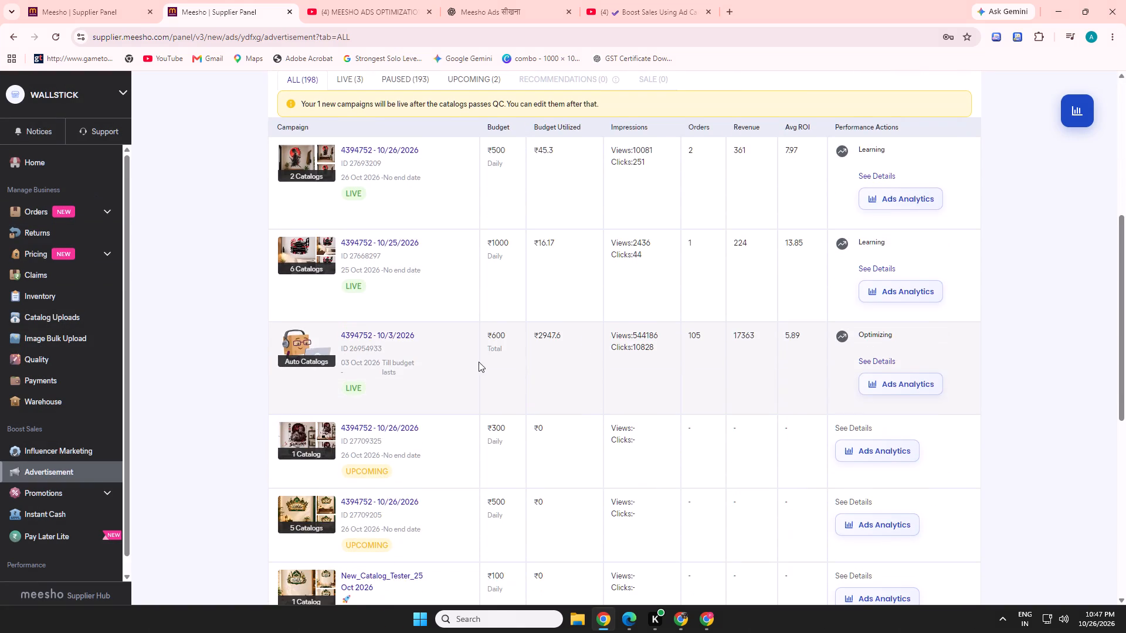
pyautogui.scroll(2, 409, 331)
pyautogui.click(52, 151)
pyautogui.click(47, 160)
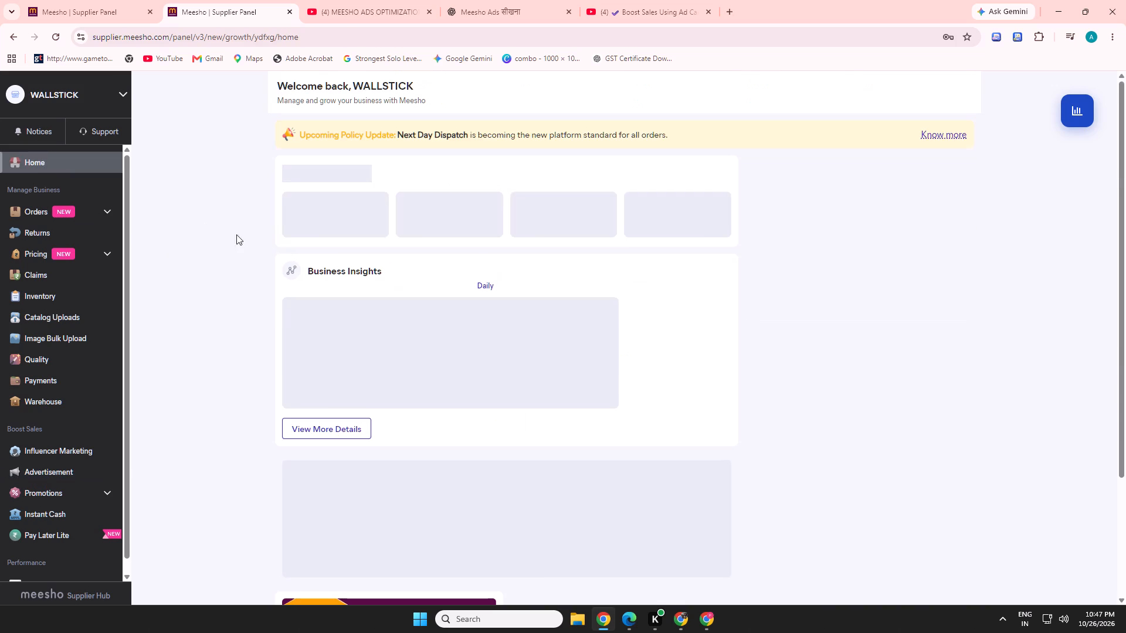
pyautogui.click(328, 227)
pyautogui.scroll(-1, 354, 314)
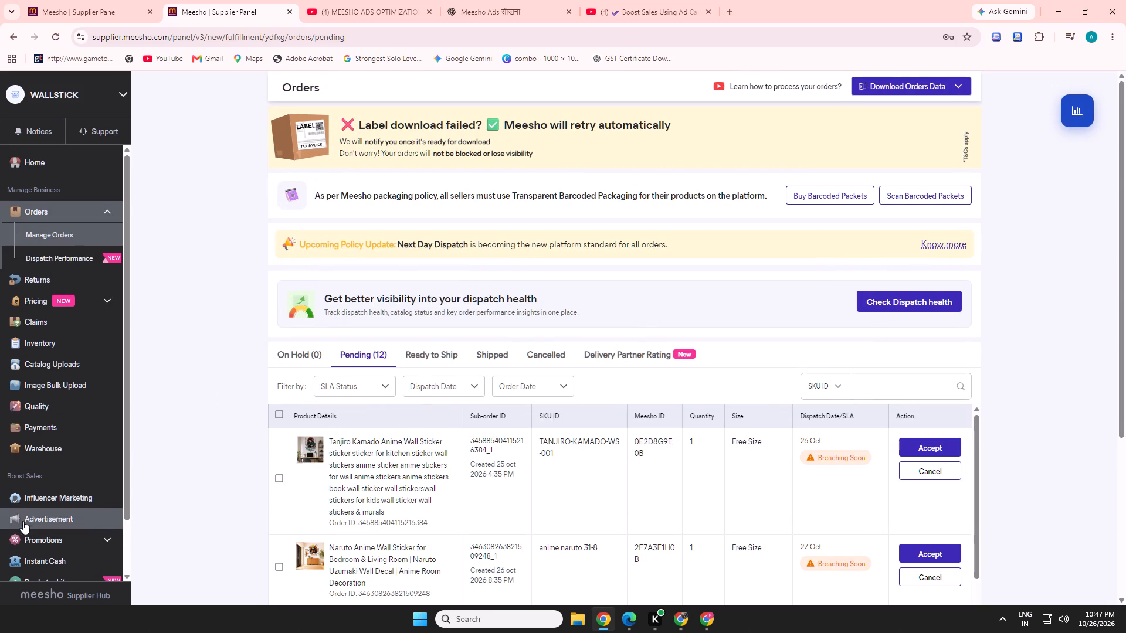
# Start another new campaign with the CPC bid type and open the catalog picker for adding more catalogs.
pyautogui.click(26, 525)
pyautogui.scroll(-2, 231, 402)
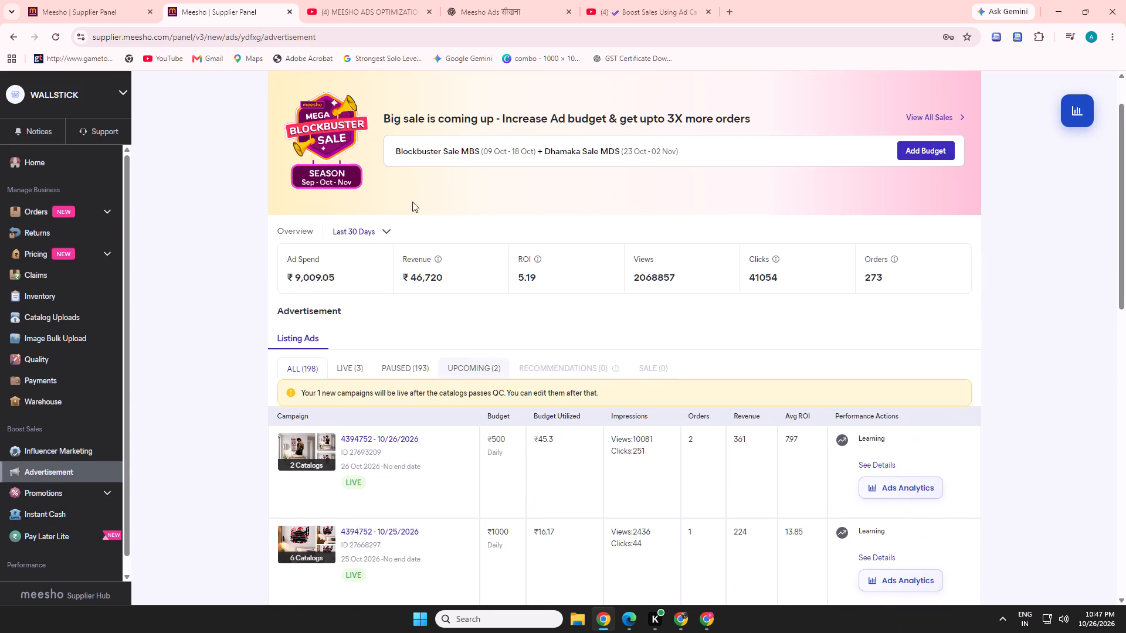
pyautogui.scroll(3, 738, 137)
pyautogui.click(944, 96)
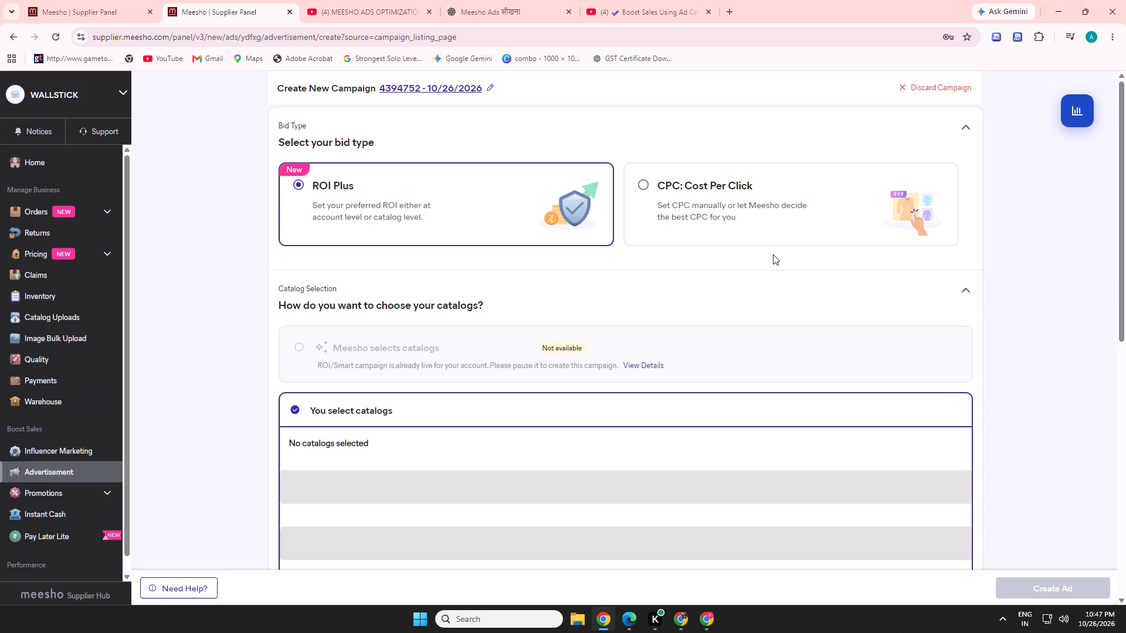
pyautogui.click(668, 188)
pyautogui.scroll(-2, 643, 326)
pyautogui.scroll(-1, 448, 407)
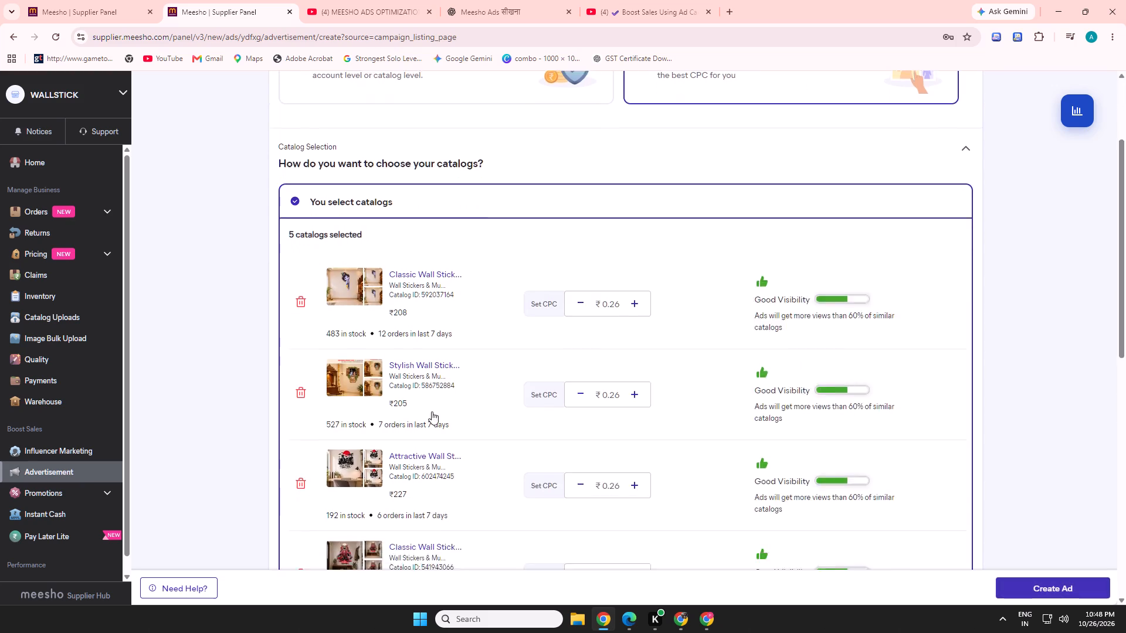
pyautogui.scroll(-3, 297, 438)
pyautogui.click(339, 525)
pyautogui.scroll(-2, 434, 377)
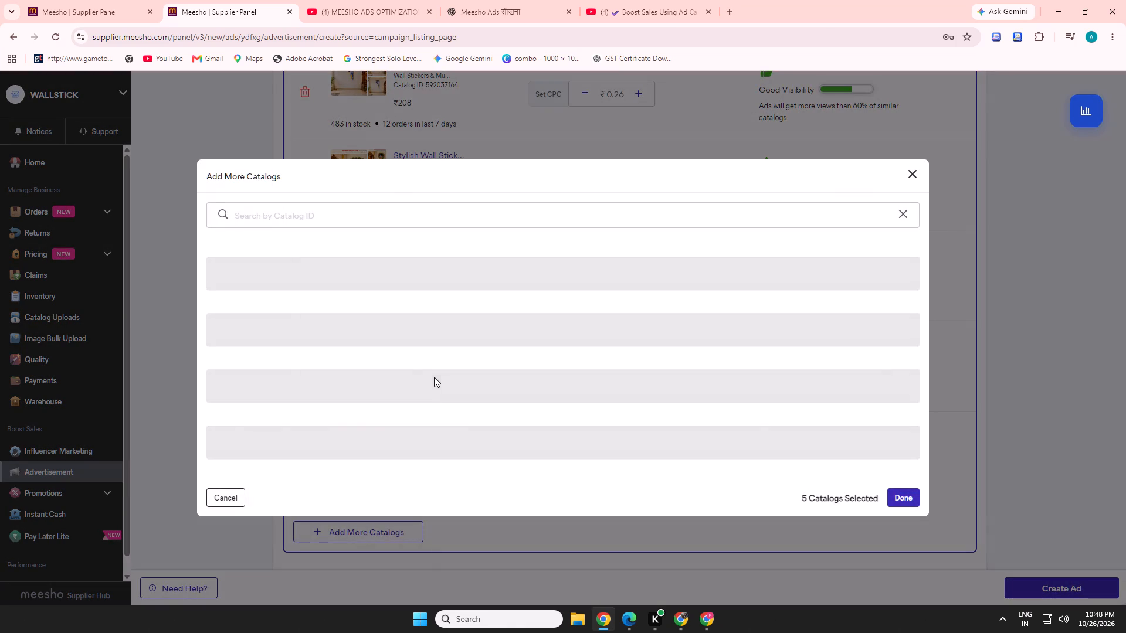
pyautogui.scroll(-15, 434, 377)
# Look through the campaign list in the other WALLSTICK advertisement tab, comparing live, upcoming and paused campaigns.
pyautogui.click(87, 0)
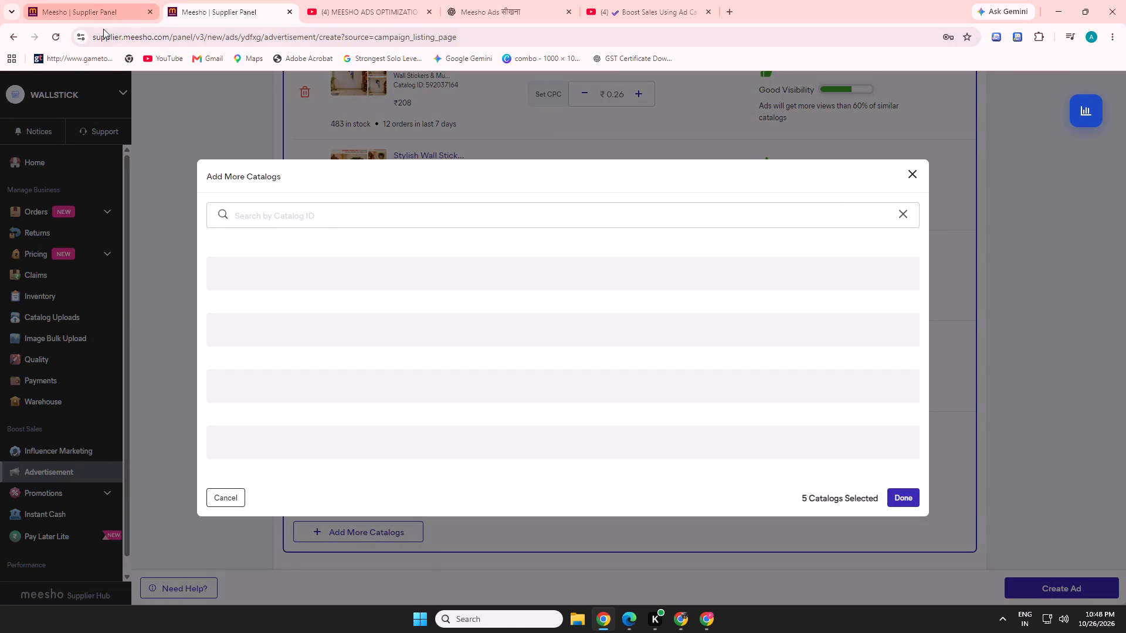
pyautogui.scroll(-2, 342, 389)
pyautogui.scroll(-2, 531, 400)
pyautogui.scroll(1, 606, 383)
pyautogui.scroll(1, 753, 308)
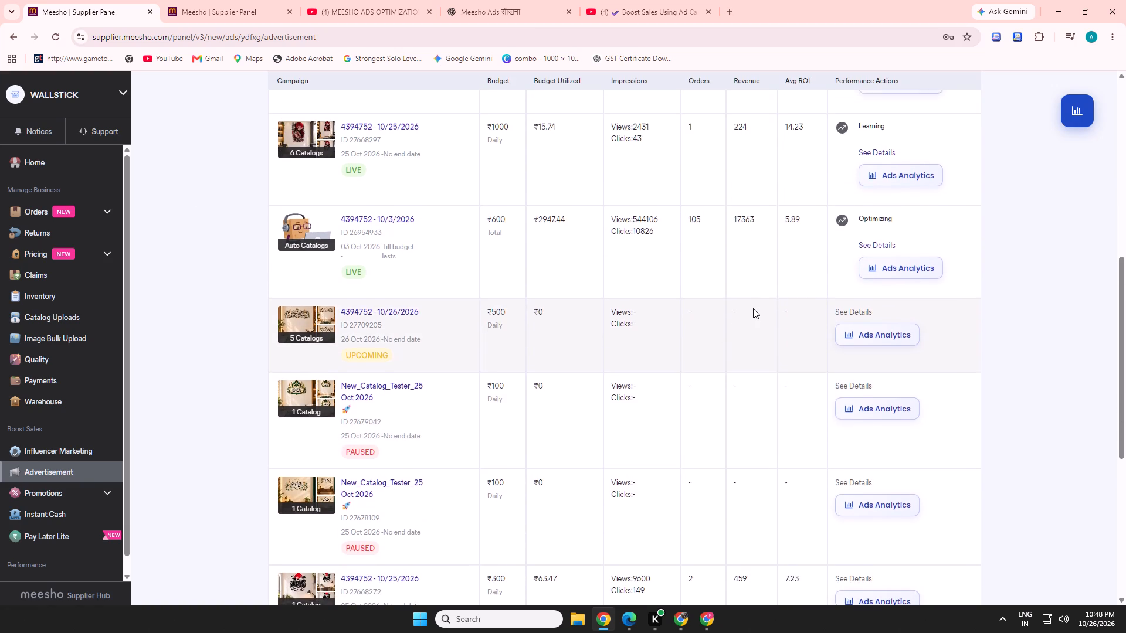
pyautogui.scroll(4, 753, 308)
pyautogui.scroll(-4, 754, 332)
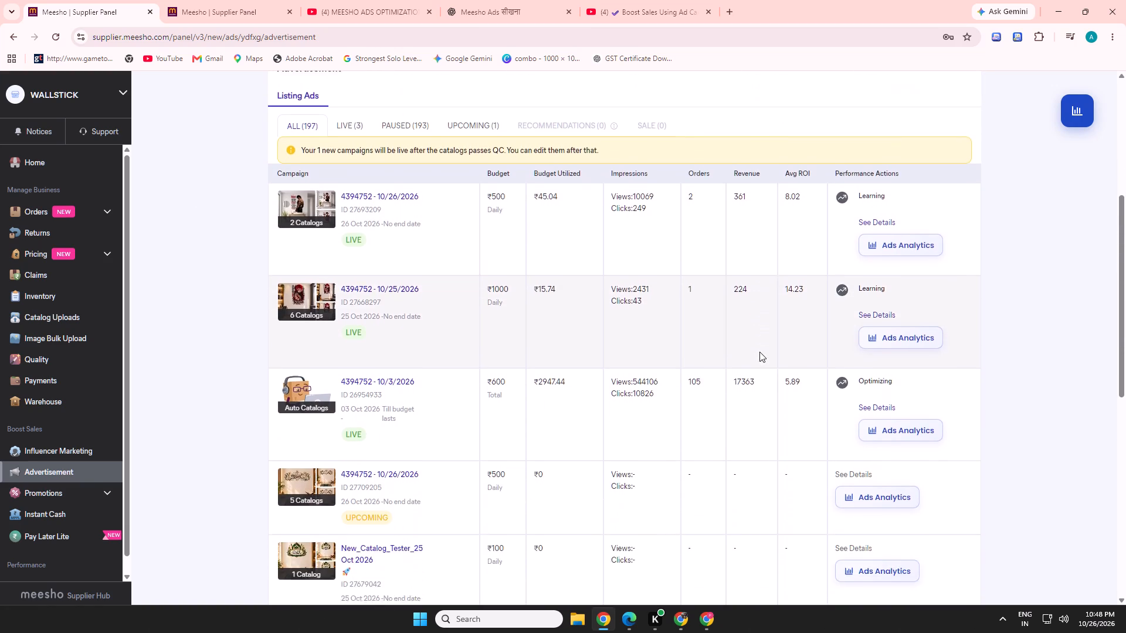
pyautogui.scroll(-1, 759, 352)
pyautogui.scroll(6, 759, 354)
# Open the newest upcoming ₹300 campaign from the advertisement list and copy the ID of its Trendy Wall Sticker catalog.
pyautogui.click(366, 318)
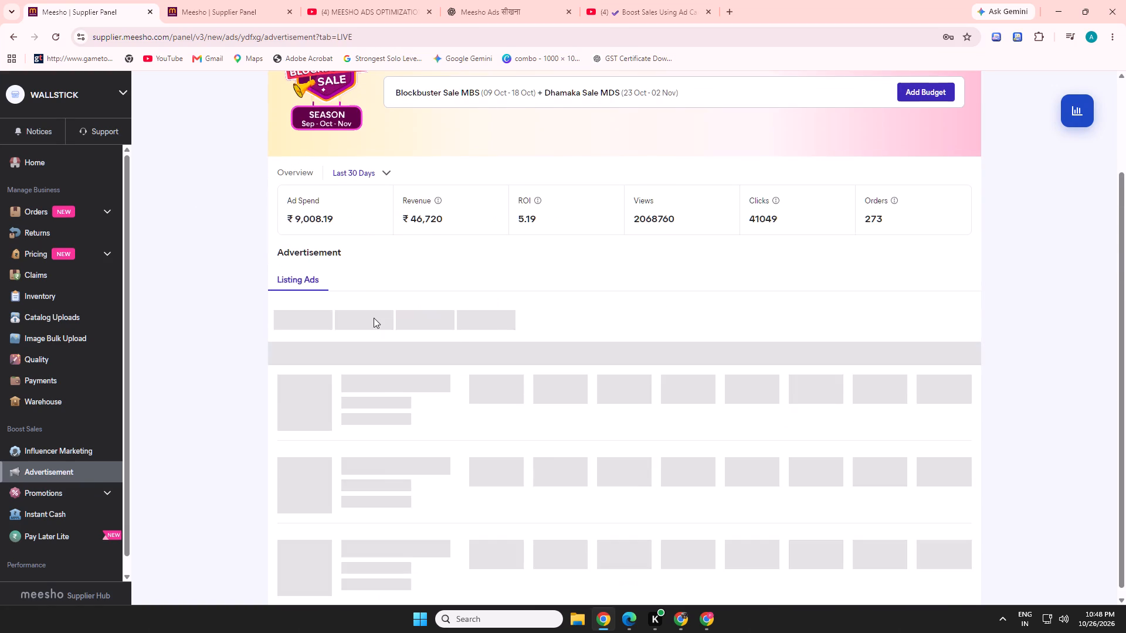
pyautogui.click(397, 309)
pyautogui.click(493, 309)
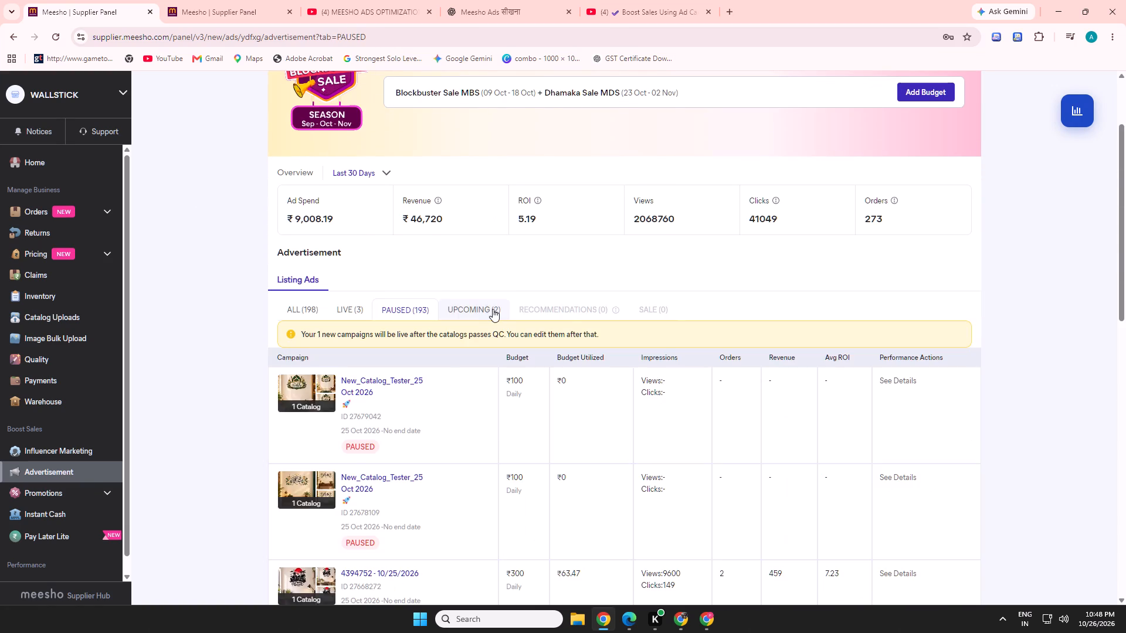
pyautogui.scroll(-4, 538, 366)
pyautogui.doubleClick(371, 484)
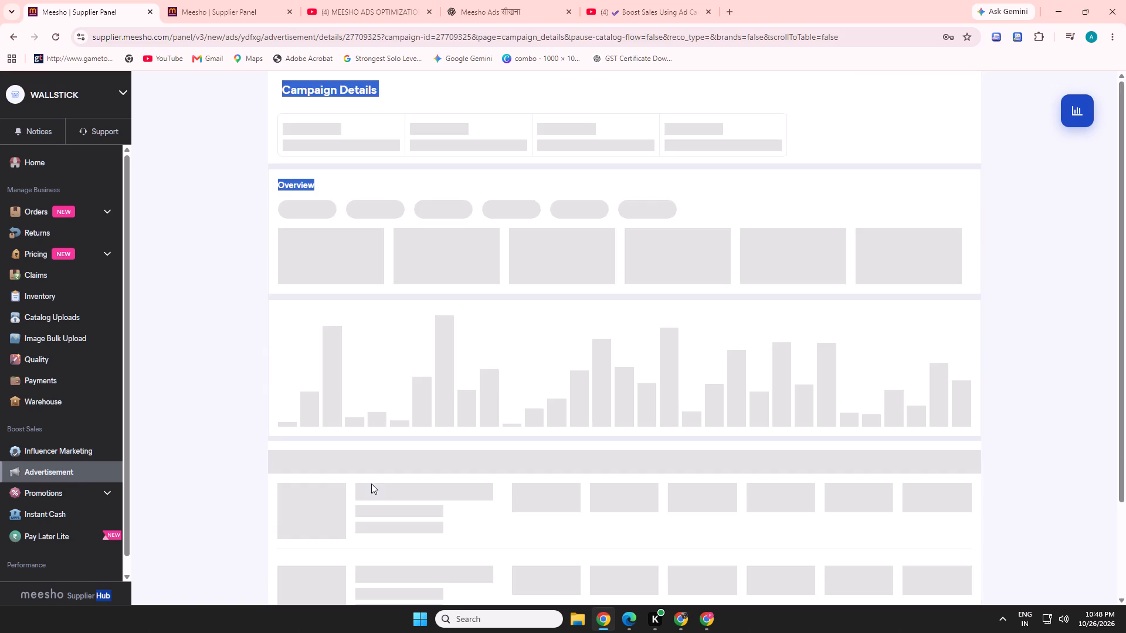
pyautogui.scroll(-3, 396, 443)
pyautogui.doubleClick(409, 475)
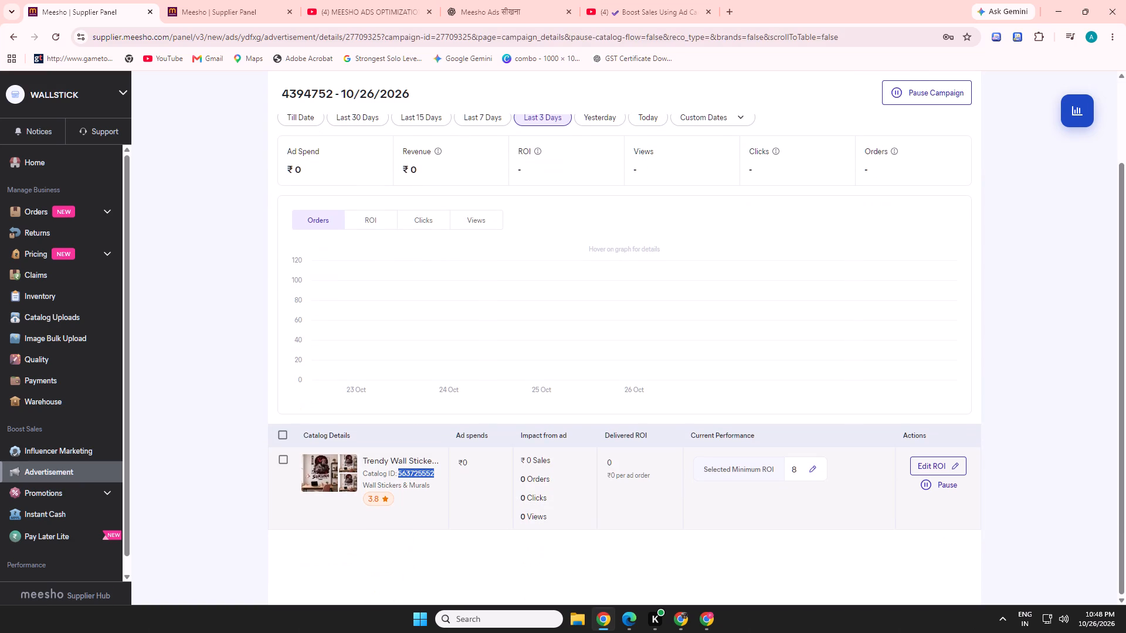
pyautogui.hotkey('ctrl', 'c')
# Search the new CPC campaign's catalog picker for catalog ID 563725552, clear the search, and close the picker without adding anything.
pyautogui.click(209, 0)
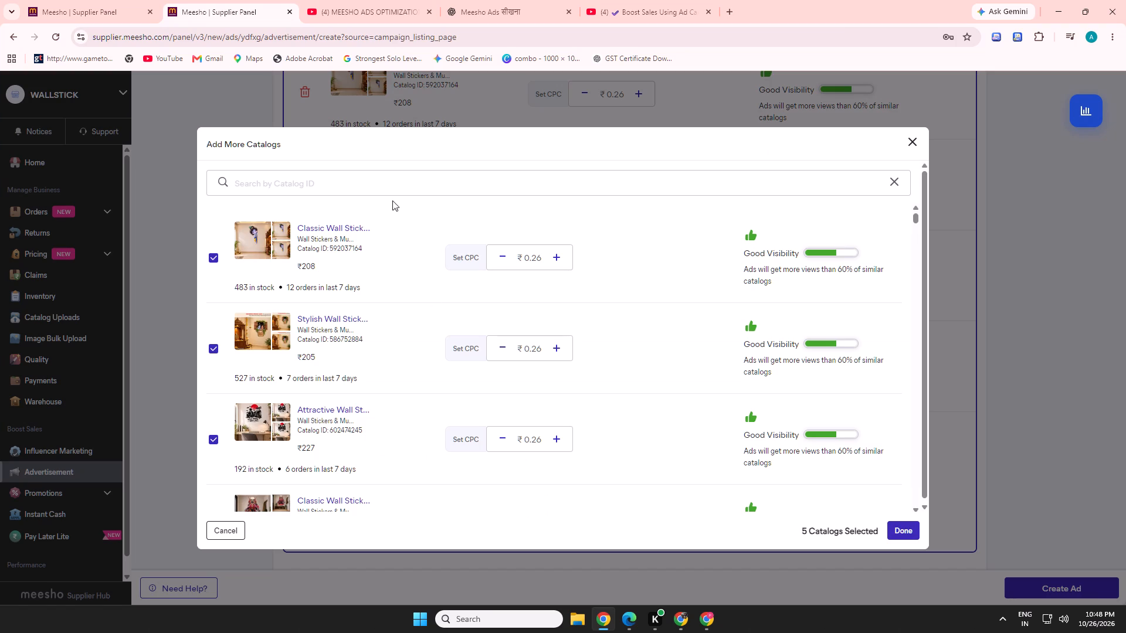
pyautogui.keyDown('ctrl'); pyautogui.click(392, 186); pyautogui.keyUp('ctrl')
pyautogui.hotkey('ctrl', 'v')
pyautogui.press('Return')
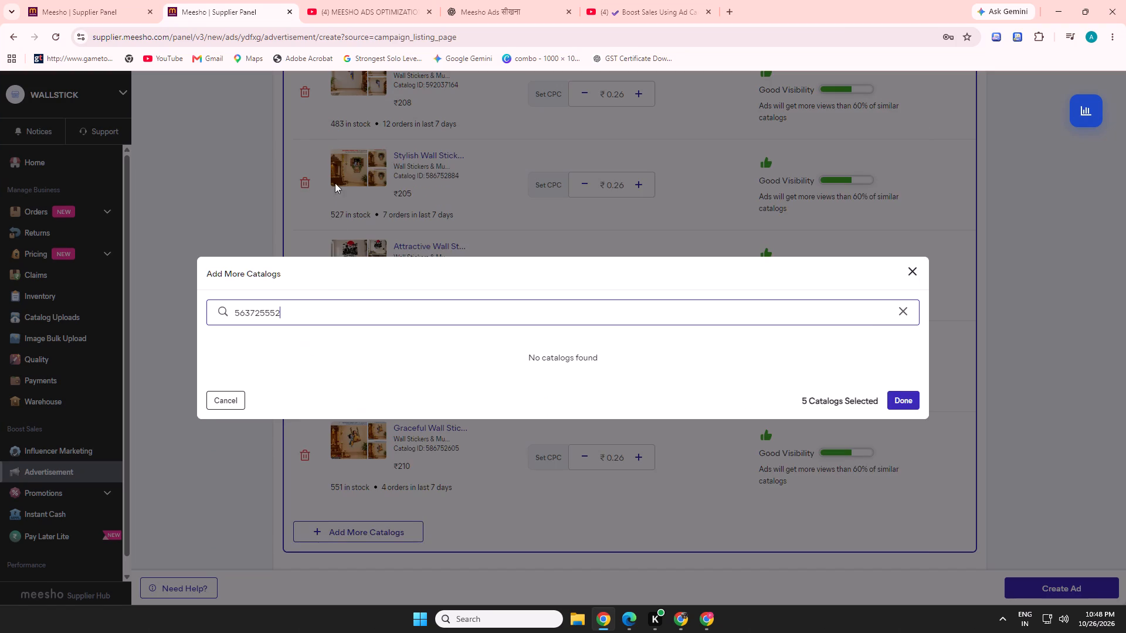
pyautogui.hotkey('ctrl', 'z')
pyautogui.click(908, 267)
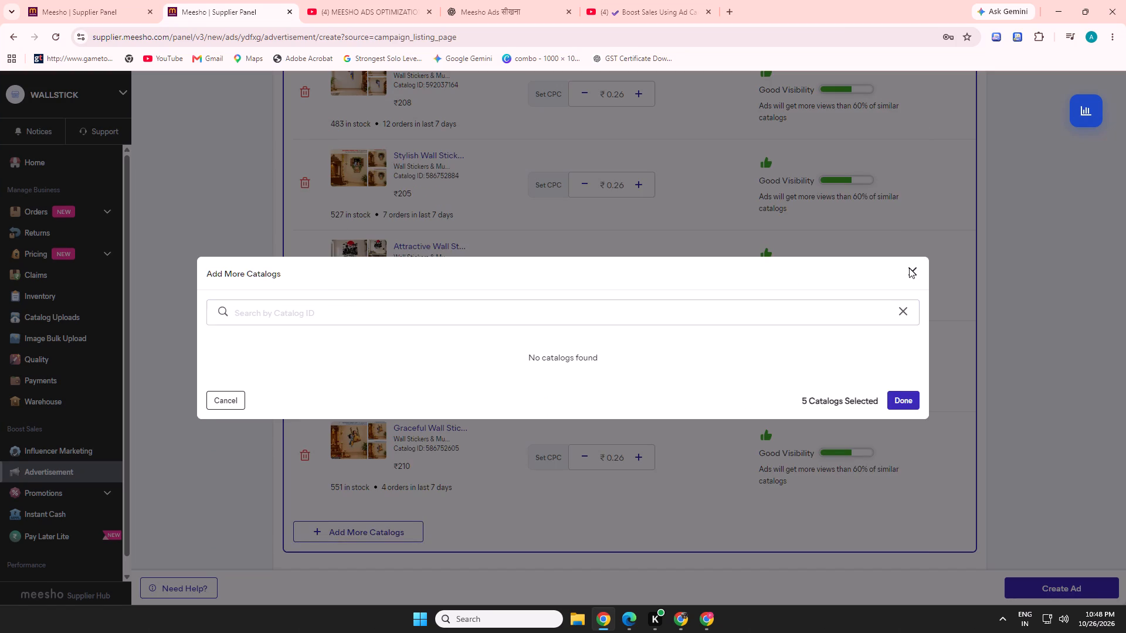
pyautogui.click(497, 404)
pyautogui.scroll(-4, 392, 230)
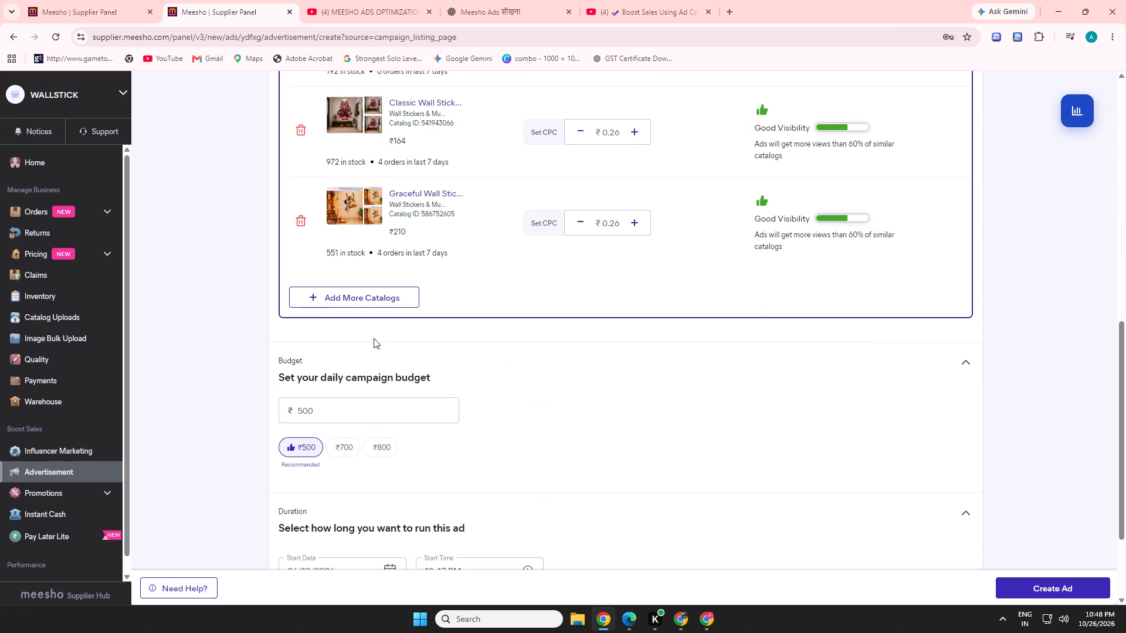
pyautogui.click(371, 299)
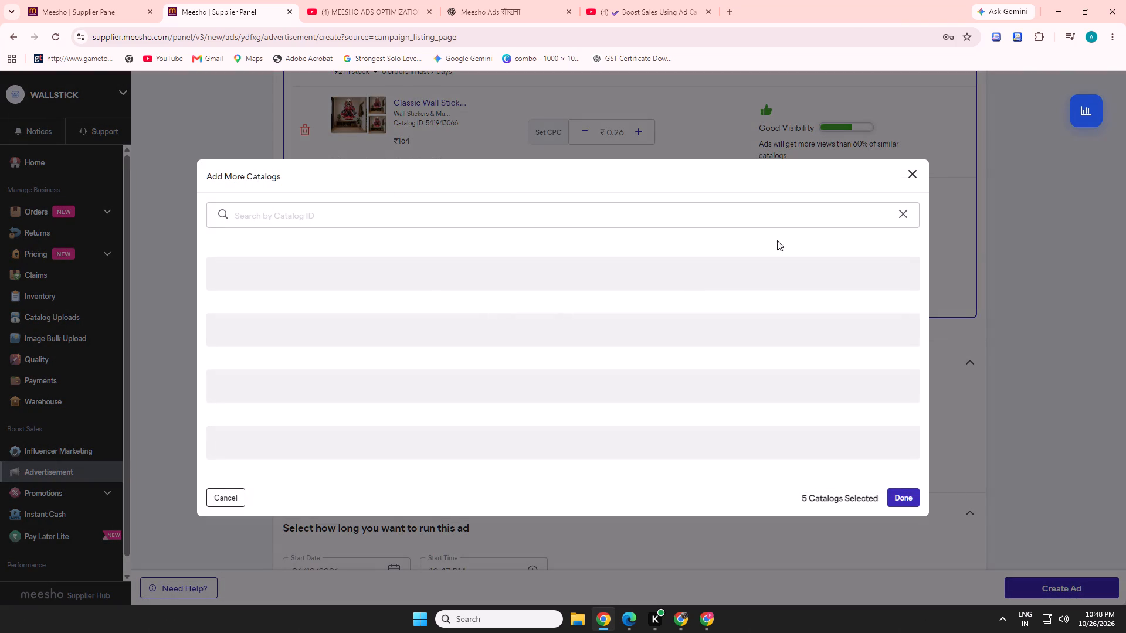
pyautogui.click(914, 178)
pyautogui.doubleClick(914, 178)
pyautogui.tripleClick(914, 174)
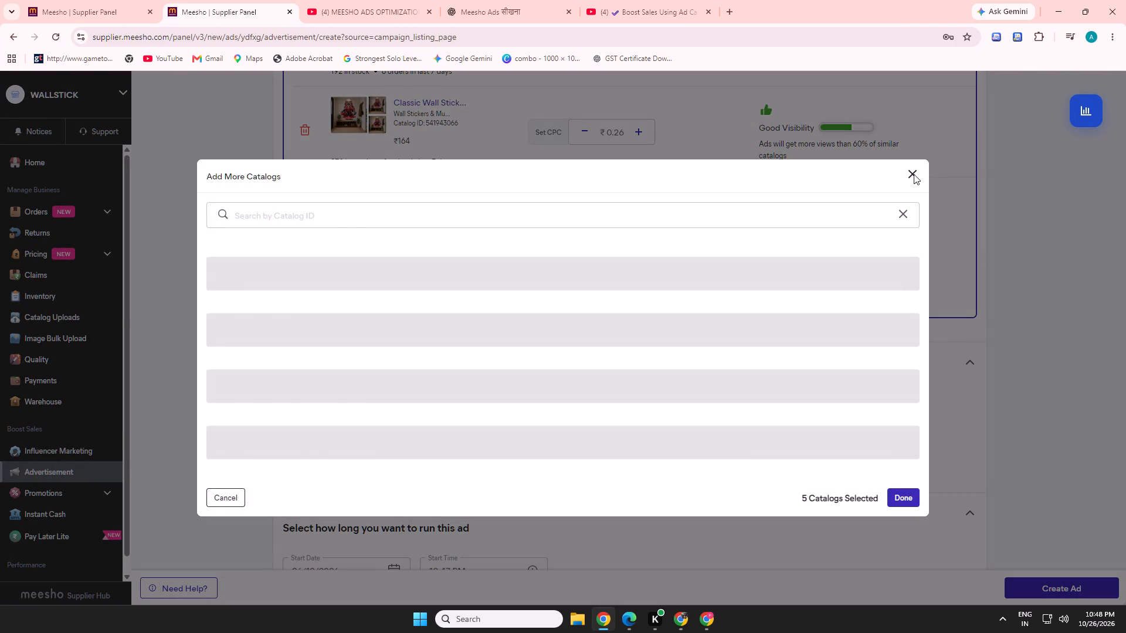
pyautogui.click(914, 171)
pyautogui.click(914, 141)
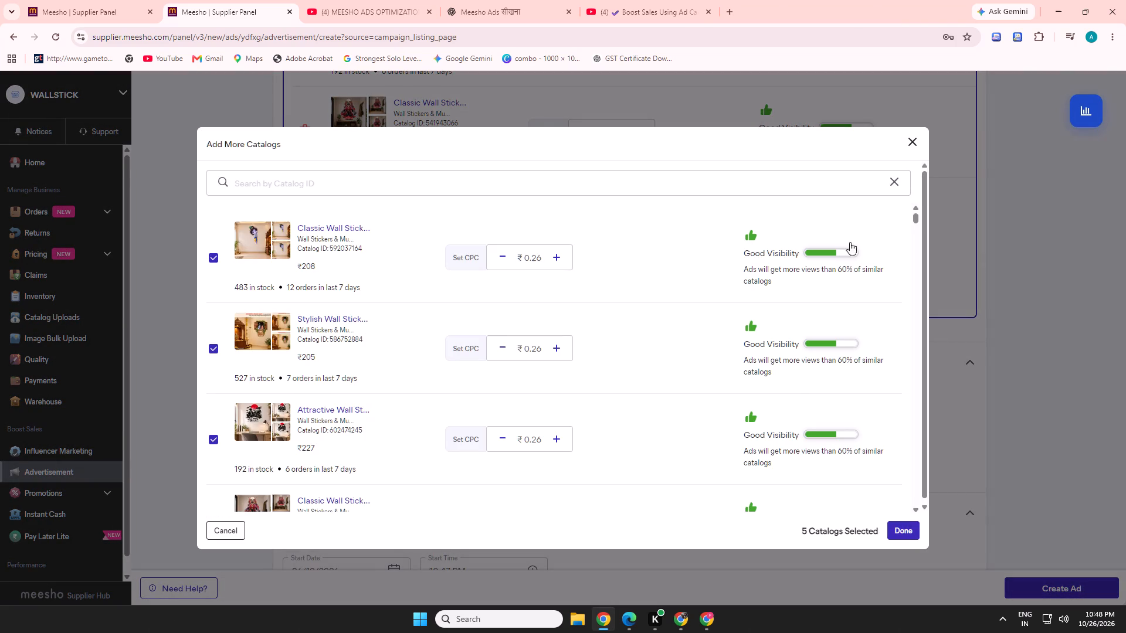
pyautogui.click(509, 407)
# Switch the new campaign's bid type from CPC to ROI Plus.
pyautogui.scroll(10, 610, 438)
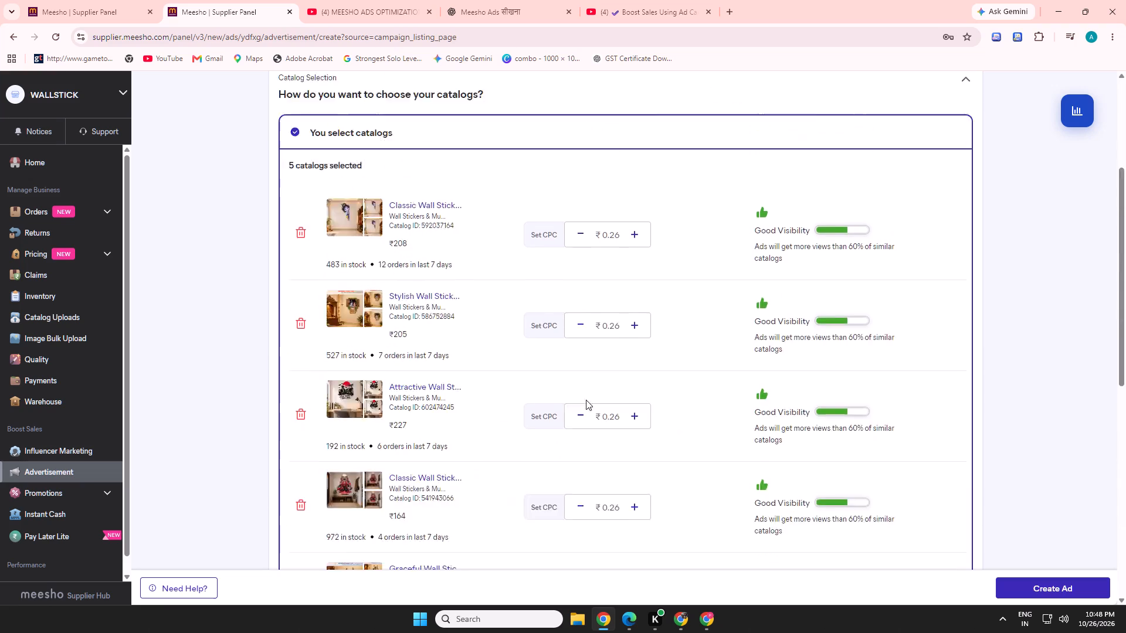
pyautogui.click(400, 219)
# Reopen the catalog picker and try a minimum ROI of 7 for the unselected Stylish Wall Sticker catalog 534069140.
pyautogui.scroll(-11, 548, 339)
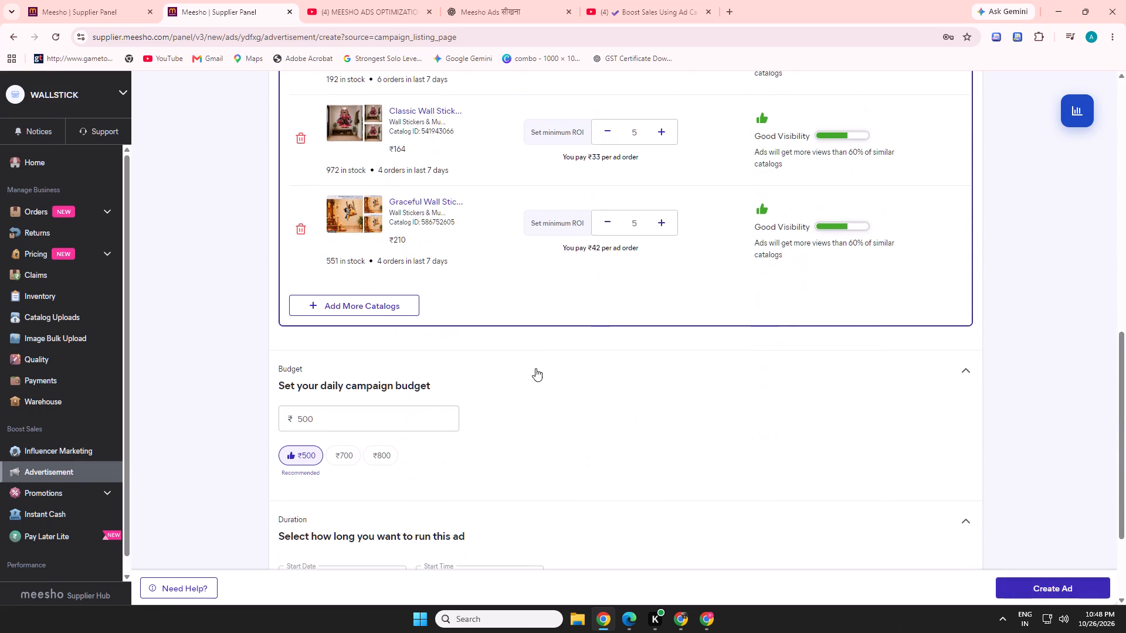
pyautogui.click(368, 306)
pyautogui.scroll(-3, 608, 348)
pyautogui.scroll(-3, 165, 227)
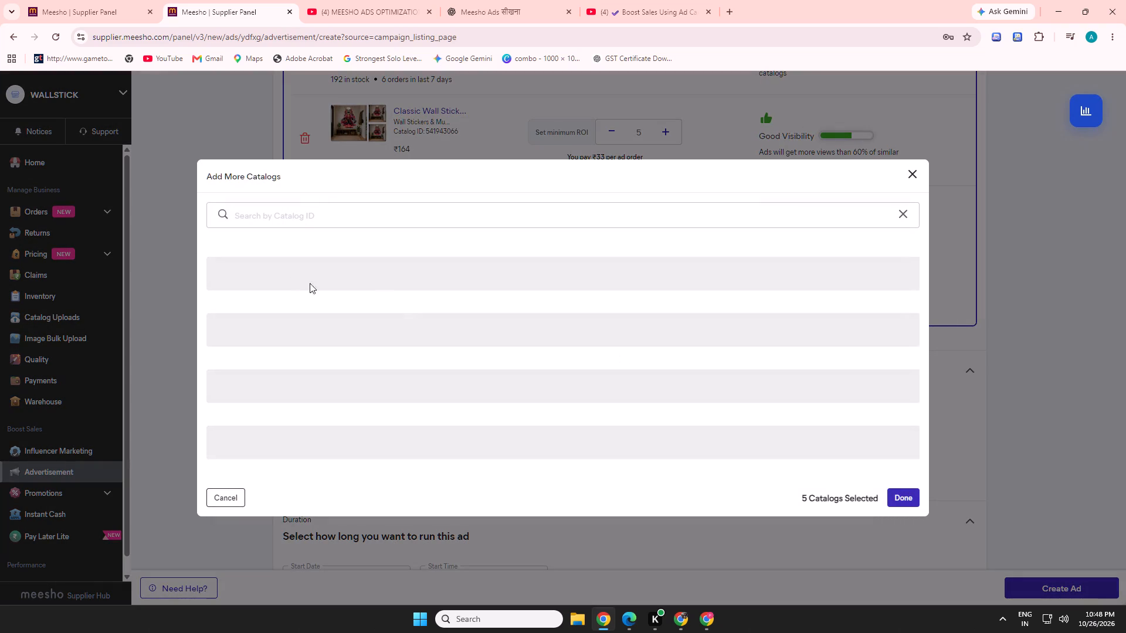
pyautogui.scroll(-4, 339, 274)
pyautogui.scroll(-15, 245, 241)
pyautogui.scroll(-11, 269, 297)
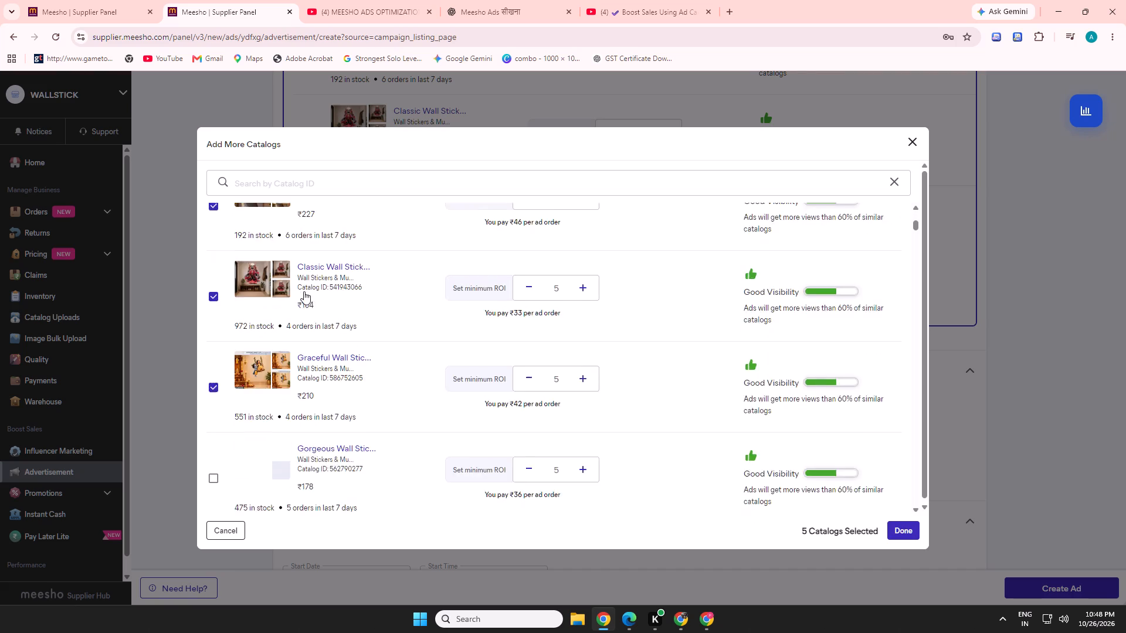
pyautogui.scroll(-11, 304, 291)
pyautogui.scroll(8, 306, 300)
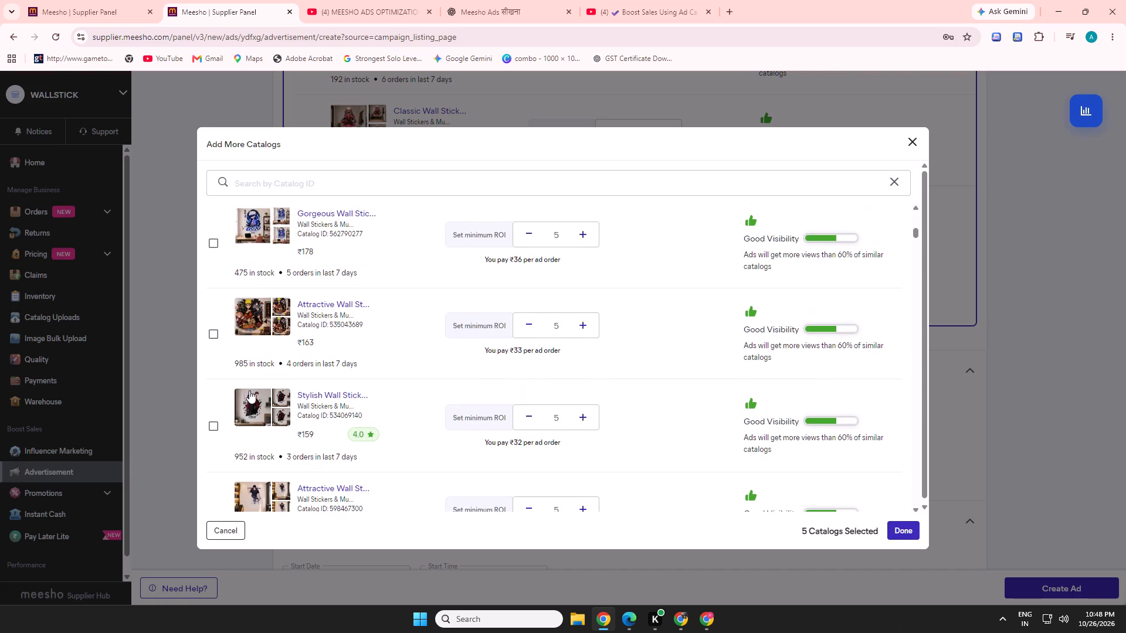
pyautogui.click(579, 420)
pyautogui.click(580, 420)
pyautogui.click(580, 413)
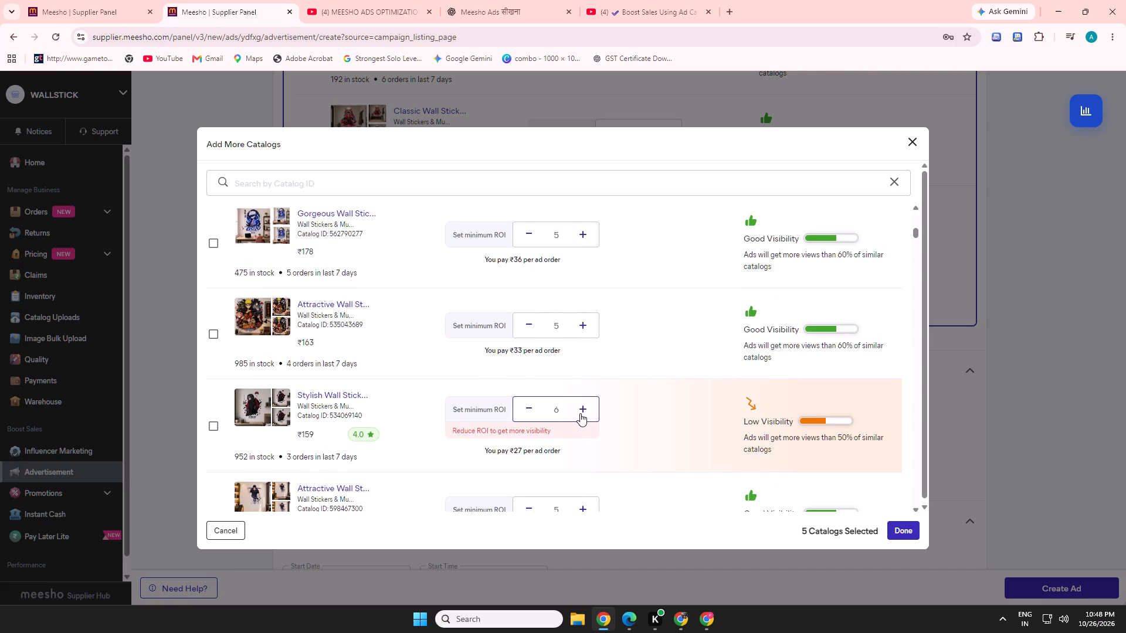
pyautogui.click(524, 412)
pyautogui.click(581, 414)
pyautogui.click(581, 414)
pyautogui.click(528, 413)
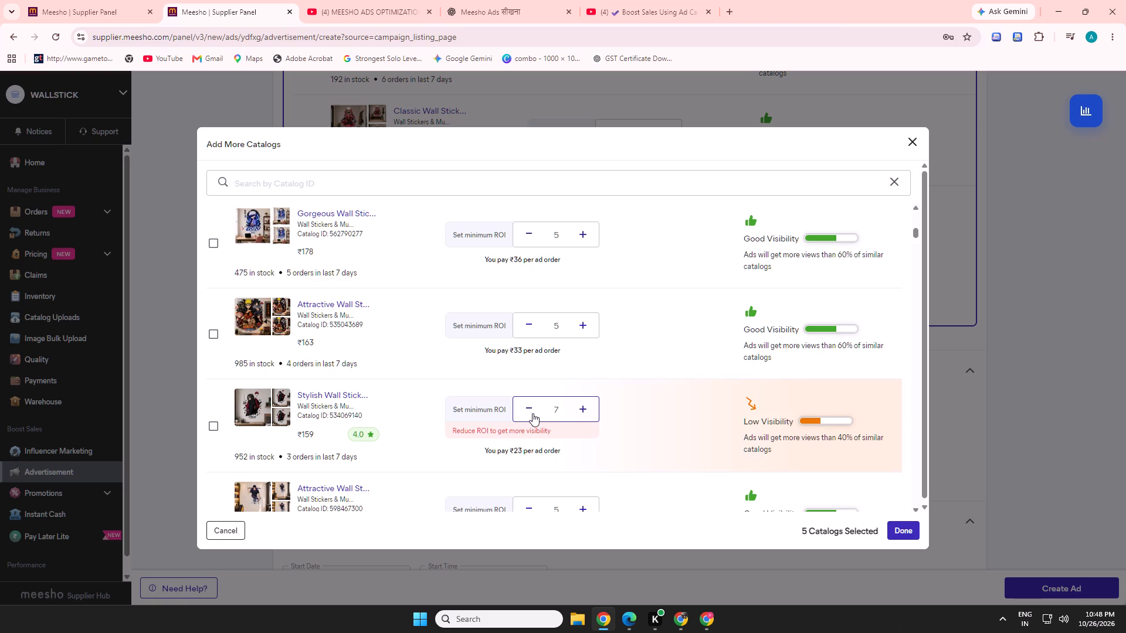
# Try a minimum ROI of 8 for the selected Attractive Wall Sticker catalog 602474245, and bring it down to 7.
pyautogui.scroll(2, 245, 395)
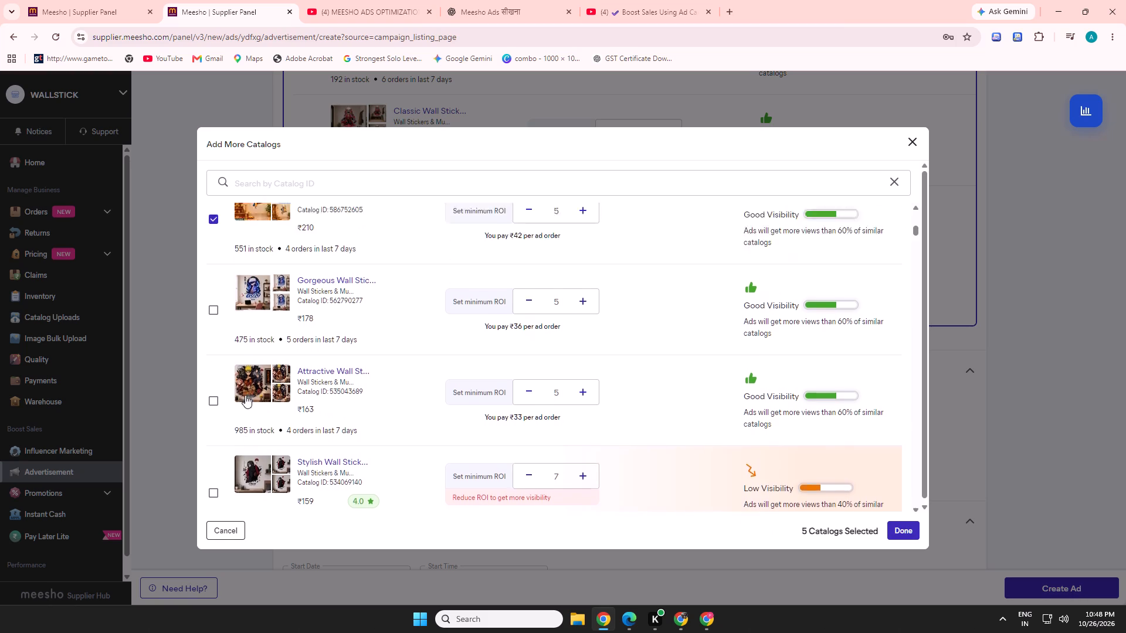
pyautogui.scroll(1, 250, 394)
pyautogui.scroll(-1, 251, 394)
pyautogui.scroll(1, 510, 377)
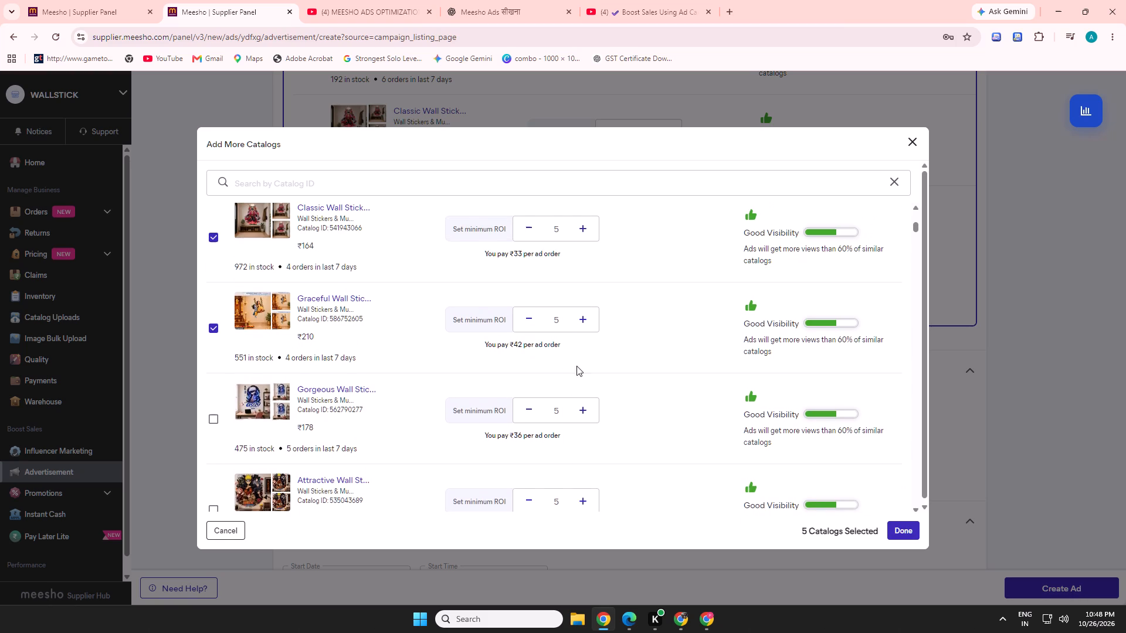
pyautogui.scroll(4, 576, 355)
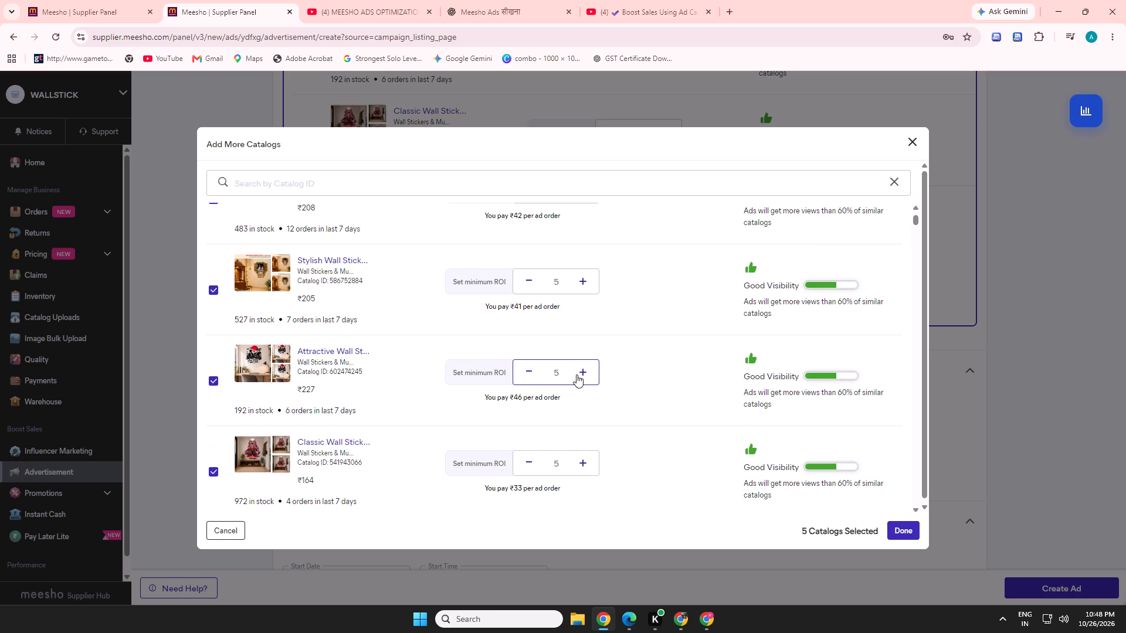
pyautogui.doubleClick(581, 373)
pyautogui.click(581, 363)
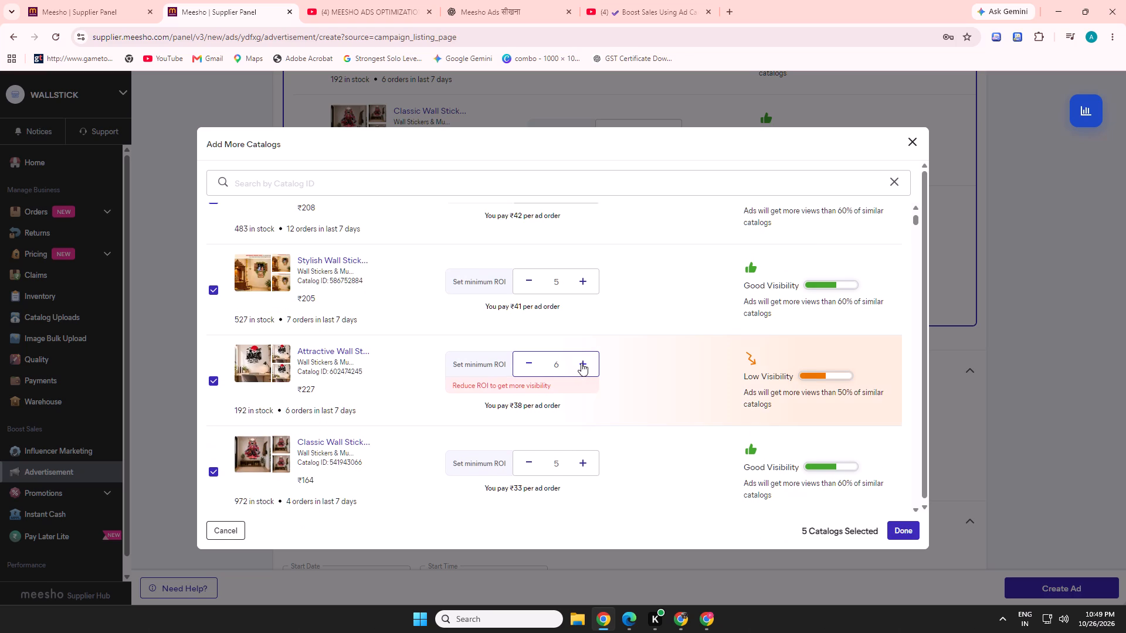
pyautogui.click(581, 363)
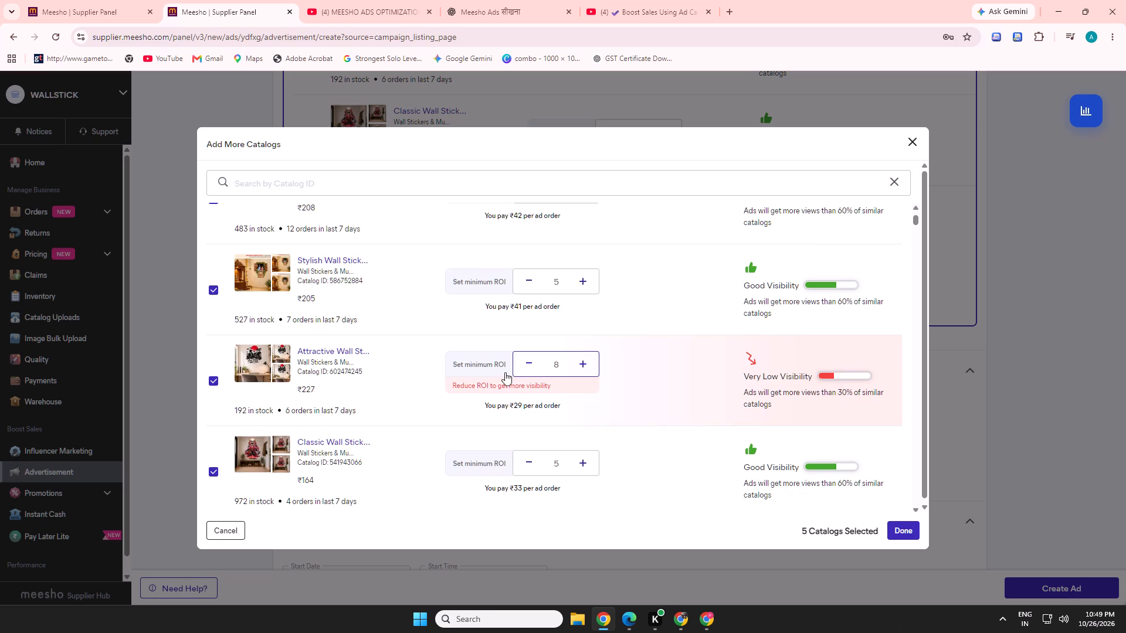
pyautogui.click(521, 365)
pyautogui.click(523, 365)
# Browse the remaining catalogs in the picker with their stock, recent orders and ROI, and close it, discarding all changes.
pyautogui.scroll(3, 528, 362)
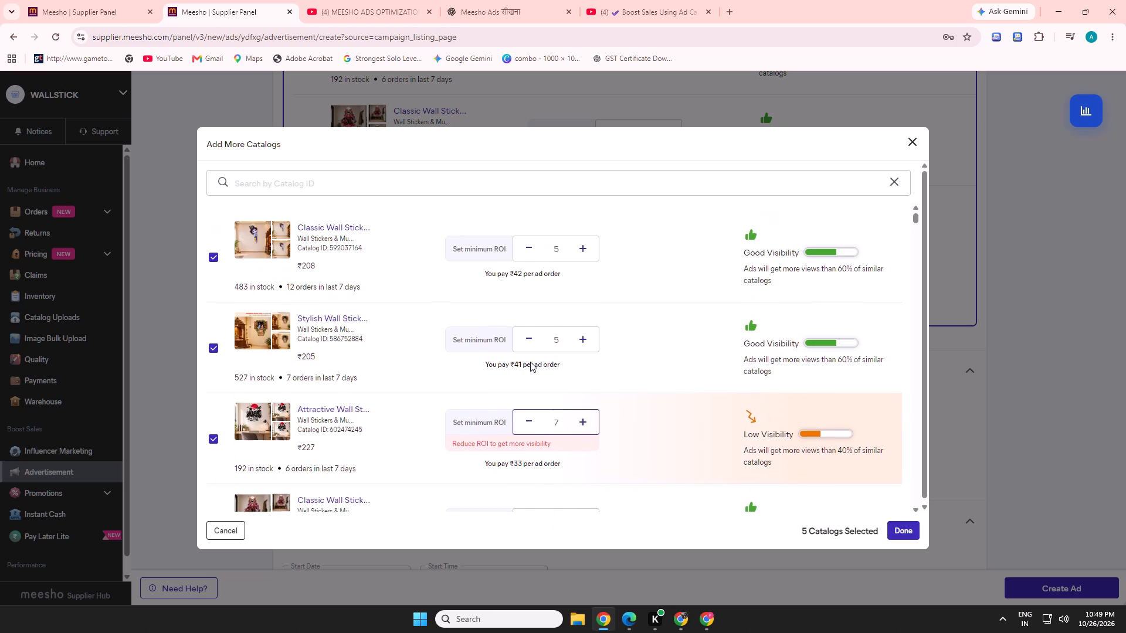
pyautogui.scroll(7, 530, 362)
pyautogui.scroll(-16, 531, 361)
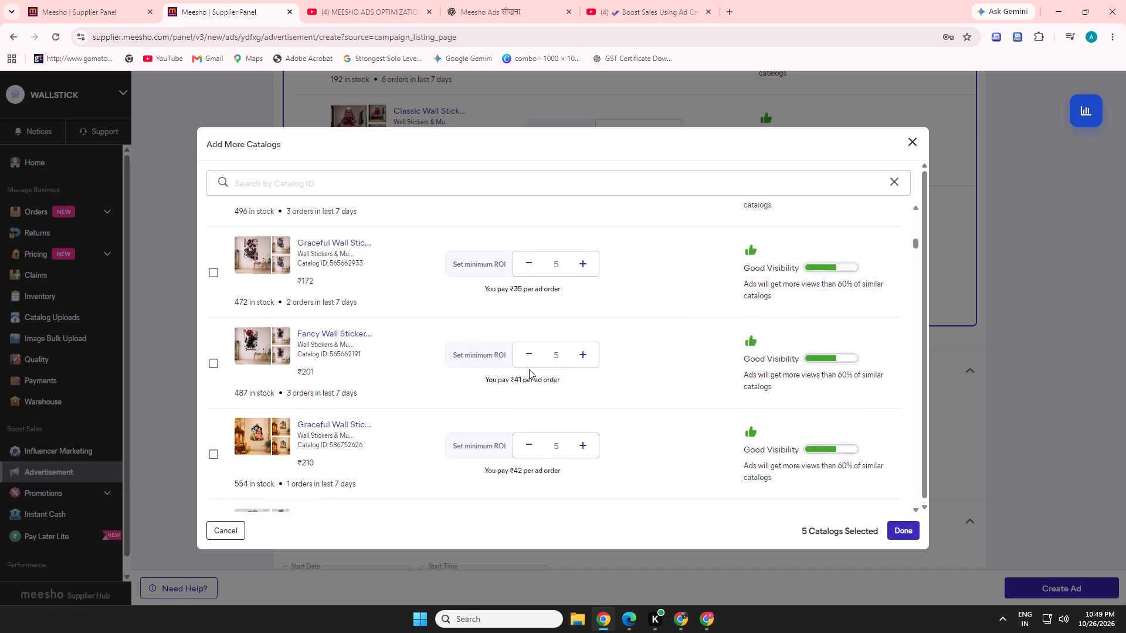
pyautogui.scroll(2, 528, 370)
pyautogui.scroll(-9, 528, 370)
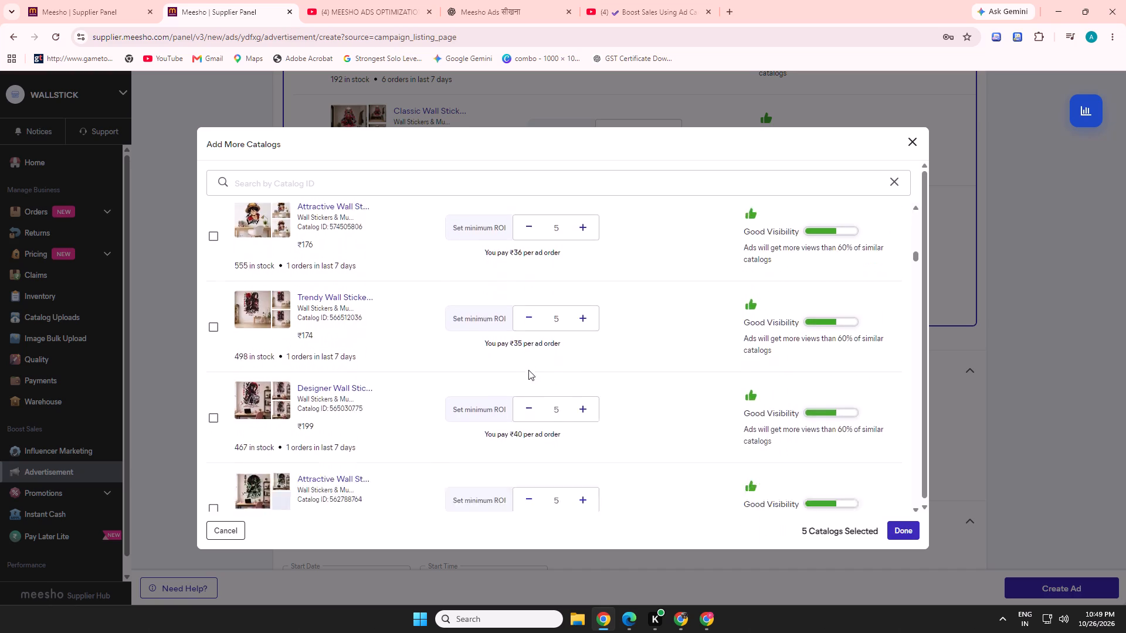
pyautogui.scroll(-20, 528, 370)
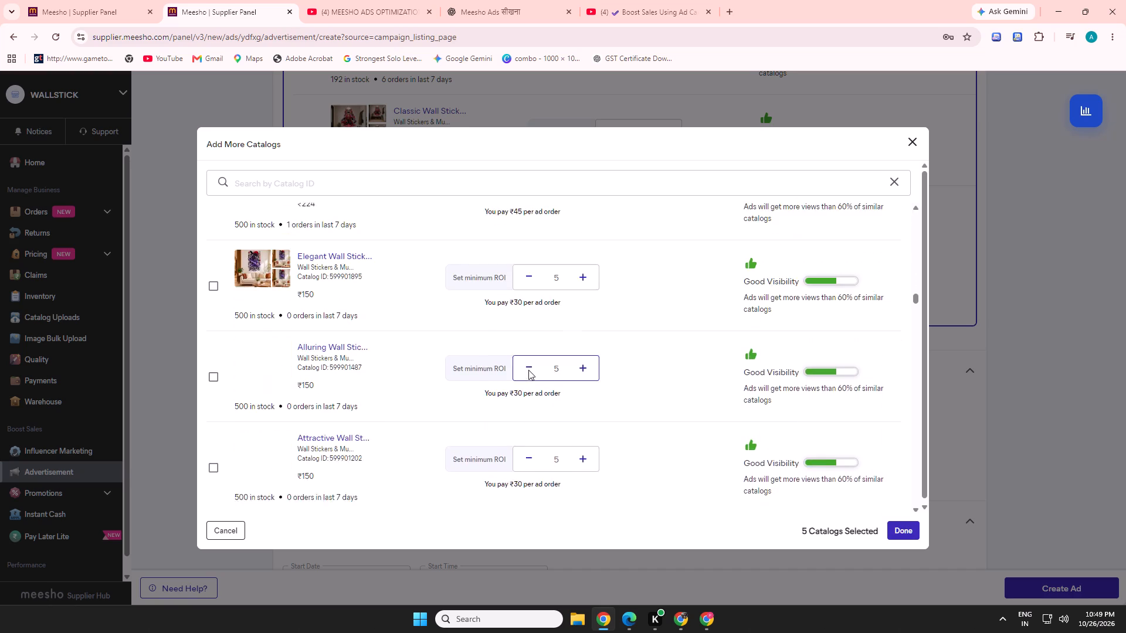
pyautogui.scroll(-14, 528, 370)
pyautogui.scroll(-7, 528, 370)
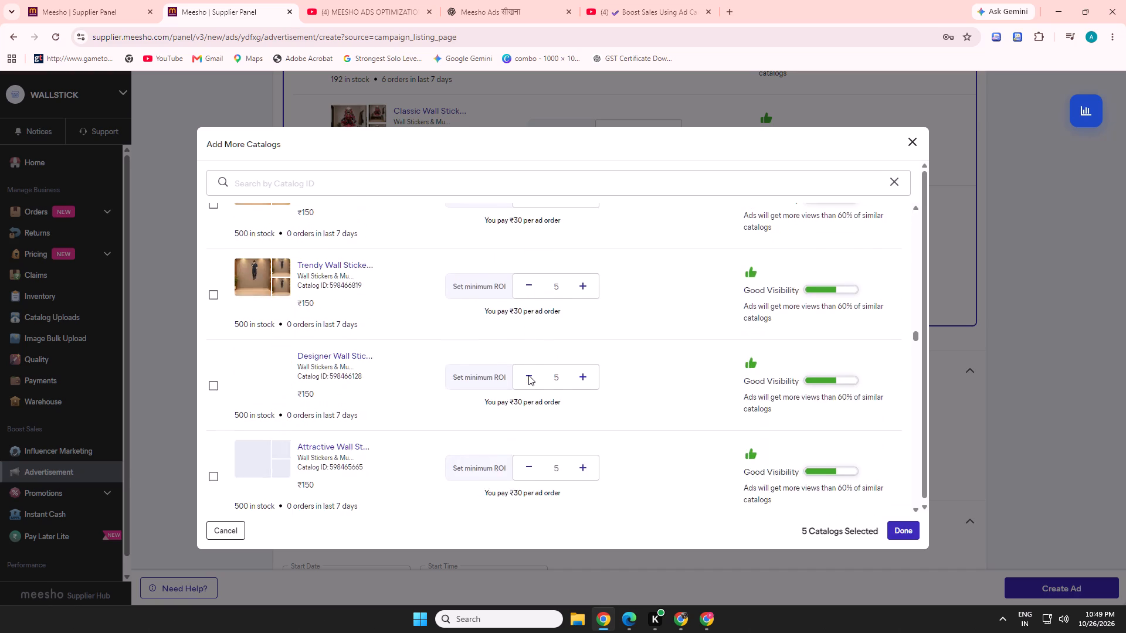
pyautogui.scroll(-19, 528, 375)
pyautogui.scroll(-2, 528, 383)
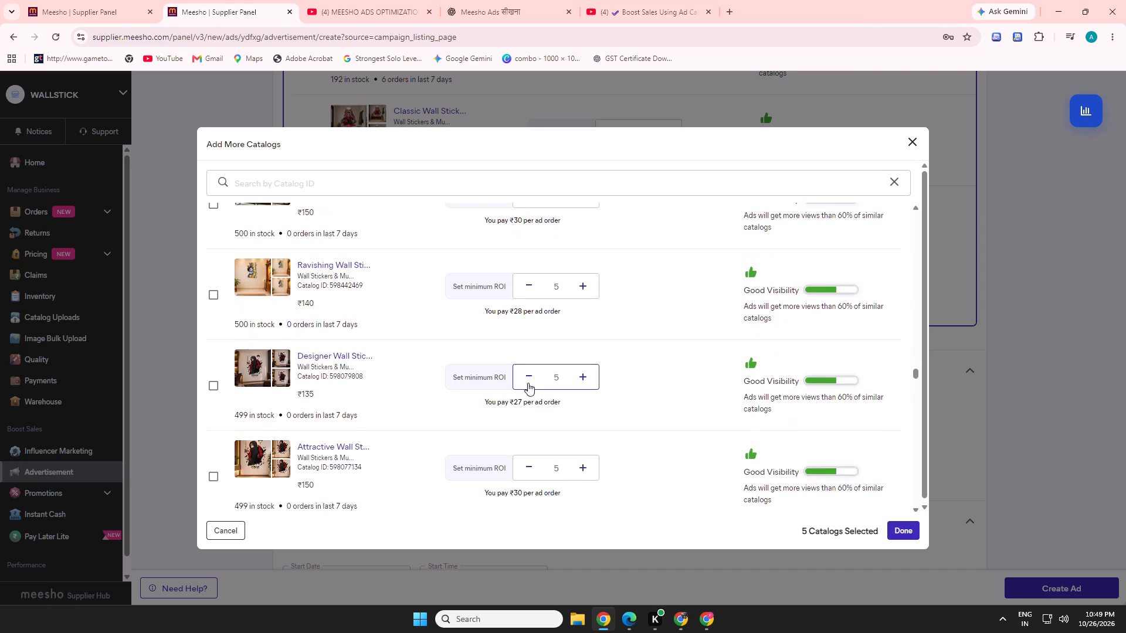
pyautogui.scroll(-2, 528, 383)
pyautogui.click(917, 150)
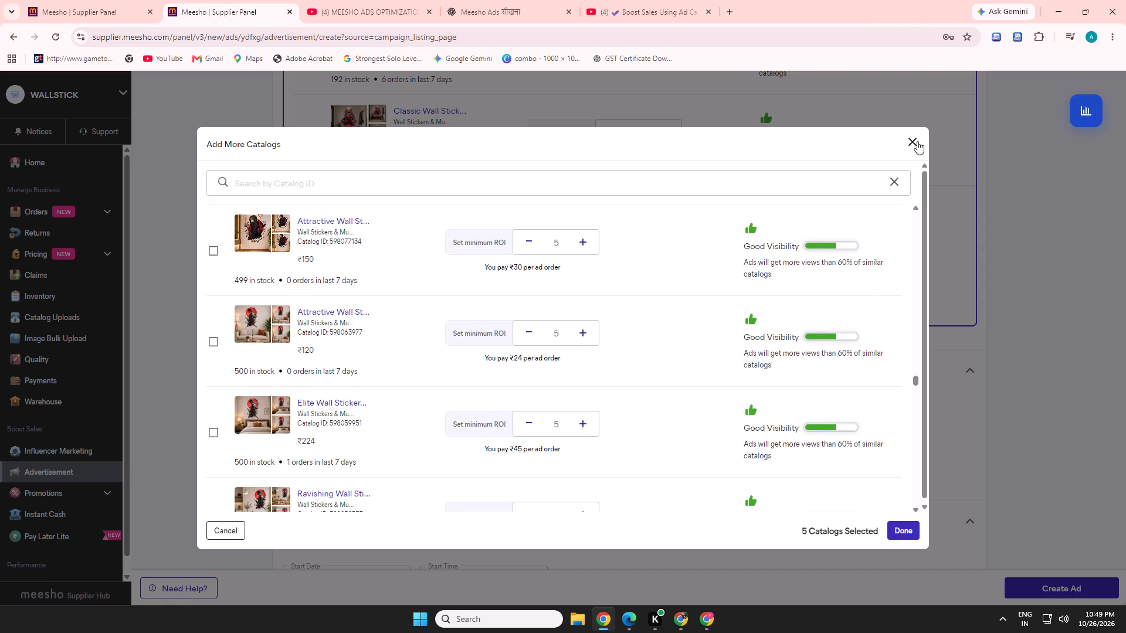
pyautogui.click(917, 138)
pyautogui.click(503, 404)
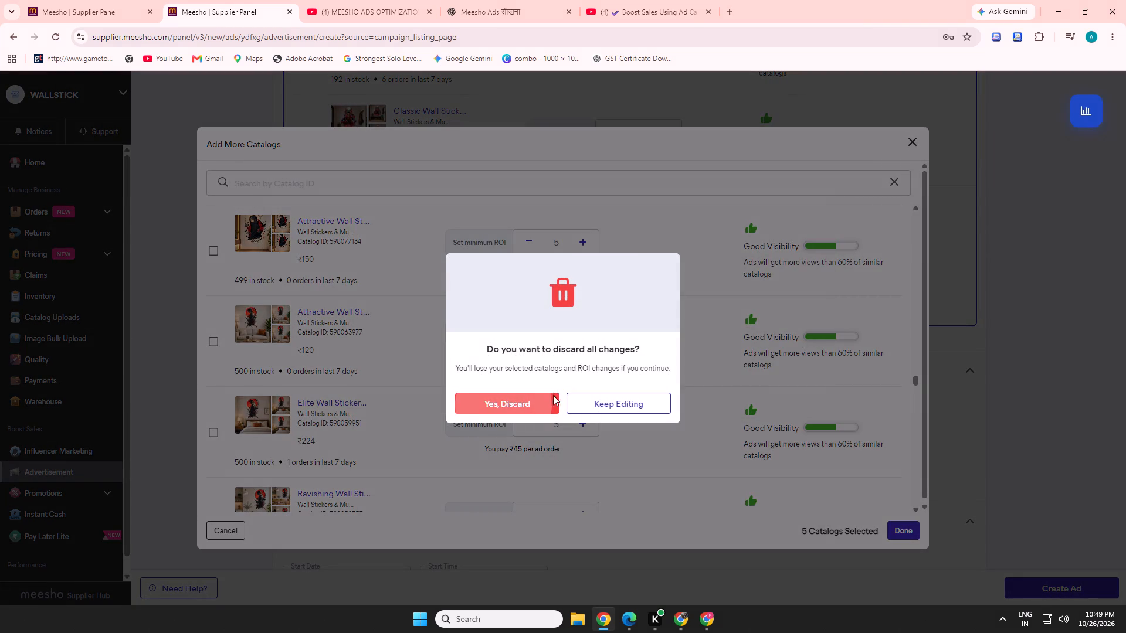
# Review the new ROI Plus campaign's bid type, selected catalogs with their minimum ROI, daily budget and duration settings.
pyautogui.scroll(-4, 425, 456)
pyautogui.scroll(-2, 354, 450)
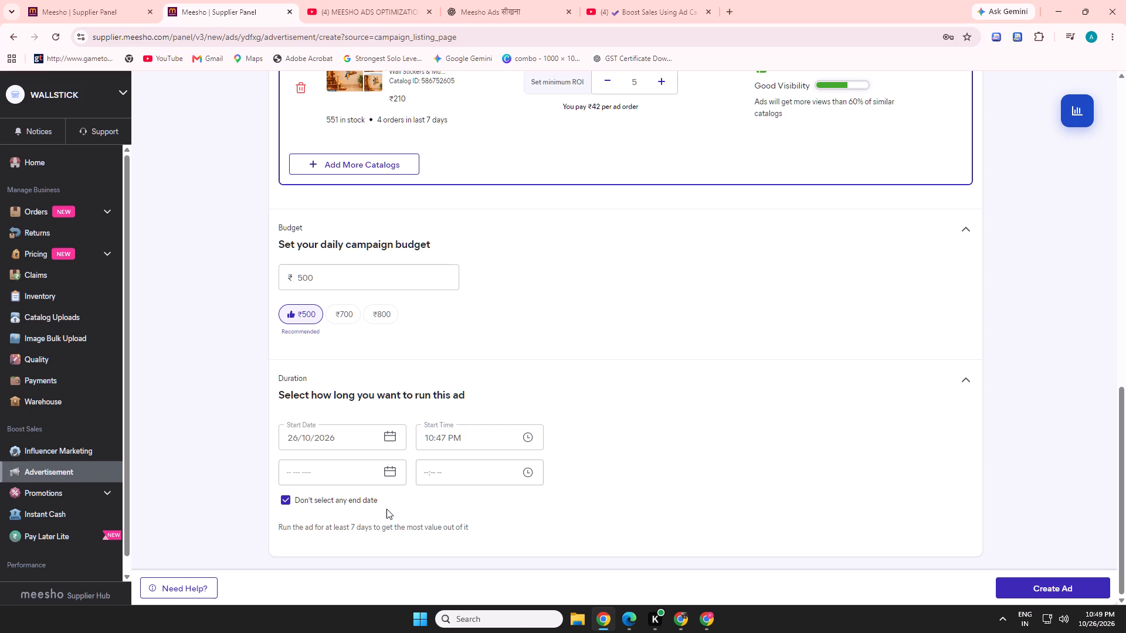
pyautogui.scroll(1, 395, 509)
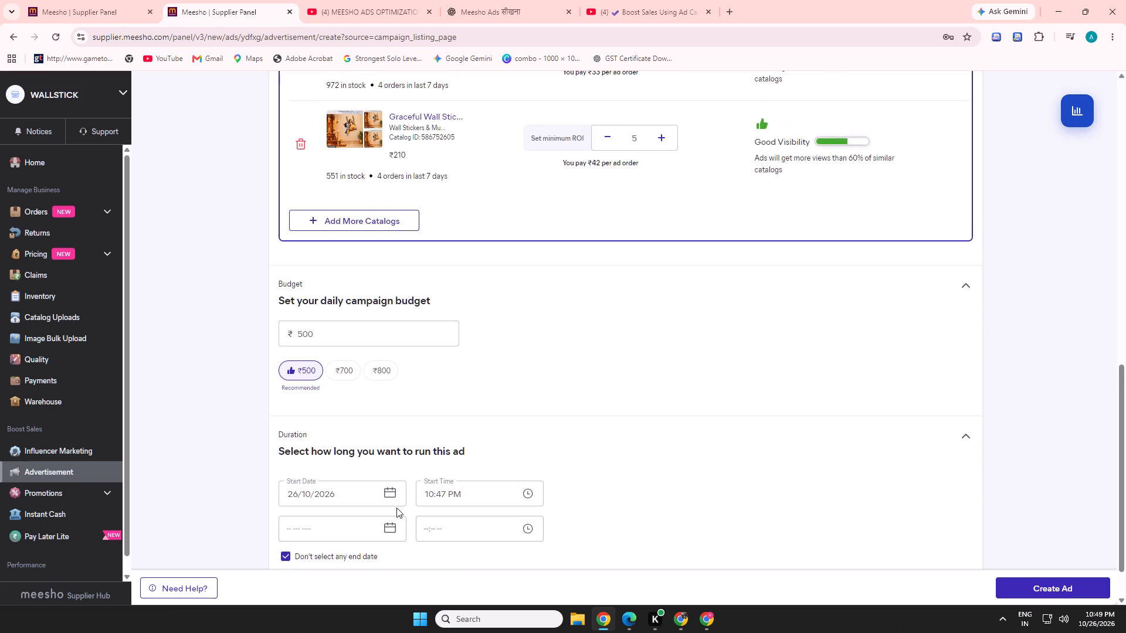
pyautogui.scroll(4, 396, 508)
pyautogui.scroll(-4, 396, 508)
pyautogui.scroll(6, 396, 509)
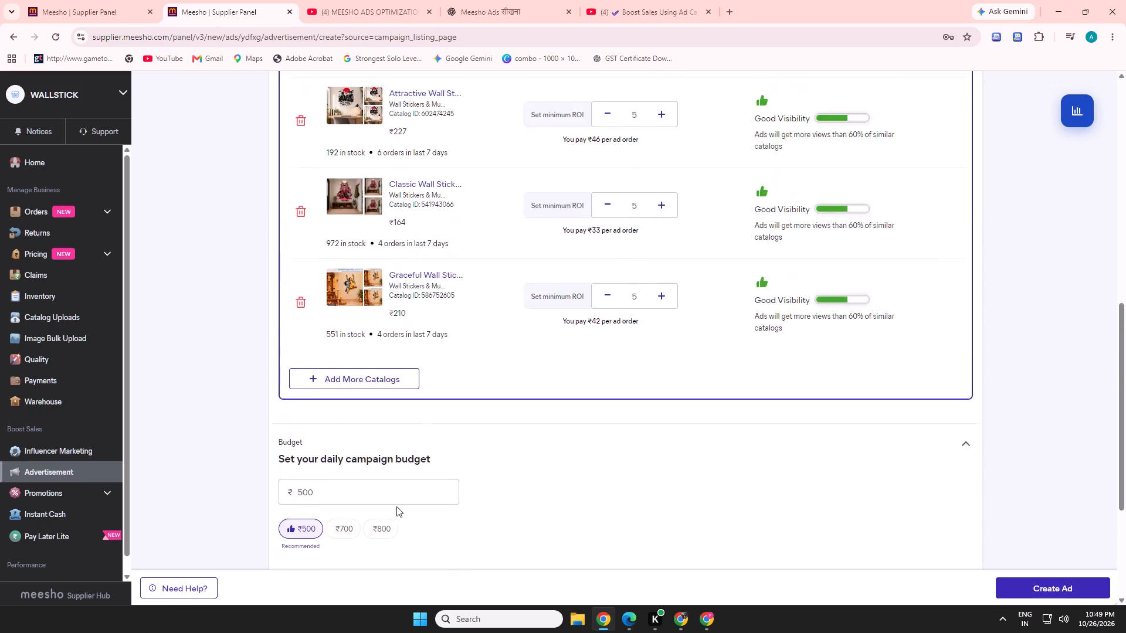
pyautogui.scroll(1, 397, 504)
pyautogui.scroll(-1, 397, 504)
pyautogui.scroll(8, 397, 504)
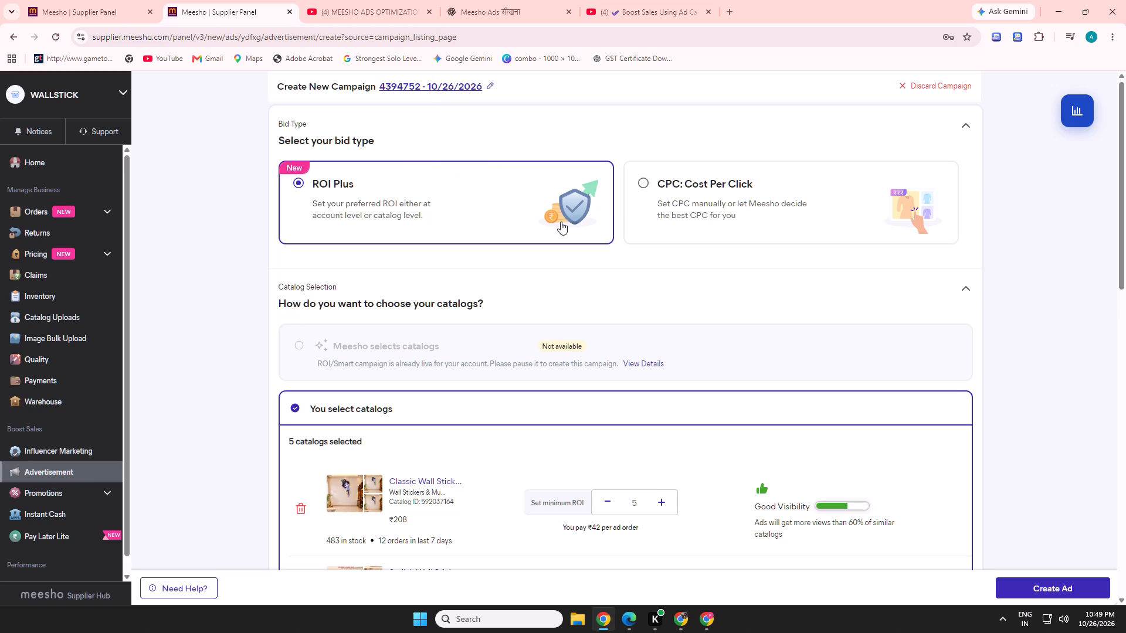
pyautogui.scroll(-4, 452, 331)
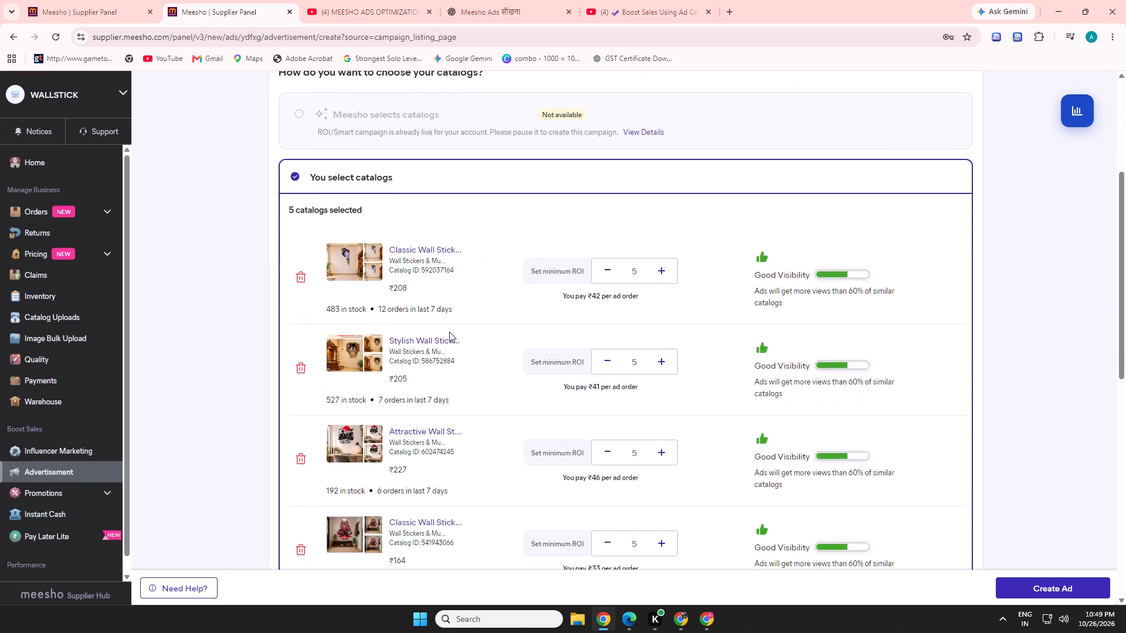
pyautogui.scroll(-3, 444, 327)
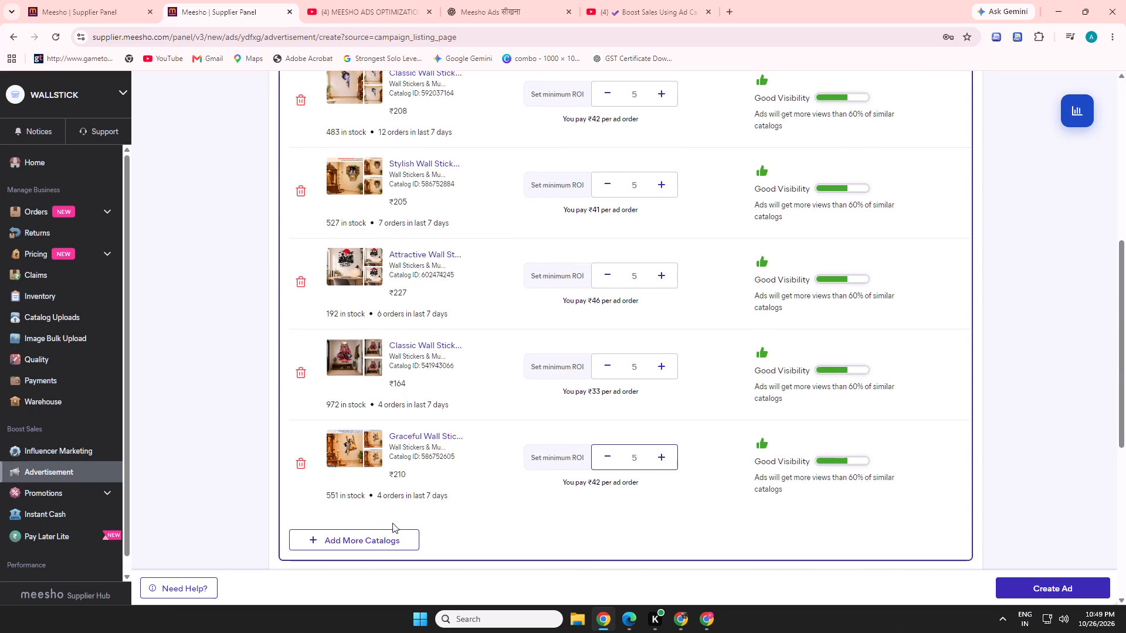
pyautogui.scroll(7, 506, 427)
pyautogui.scroll(-7, 506, 426)
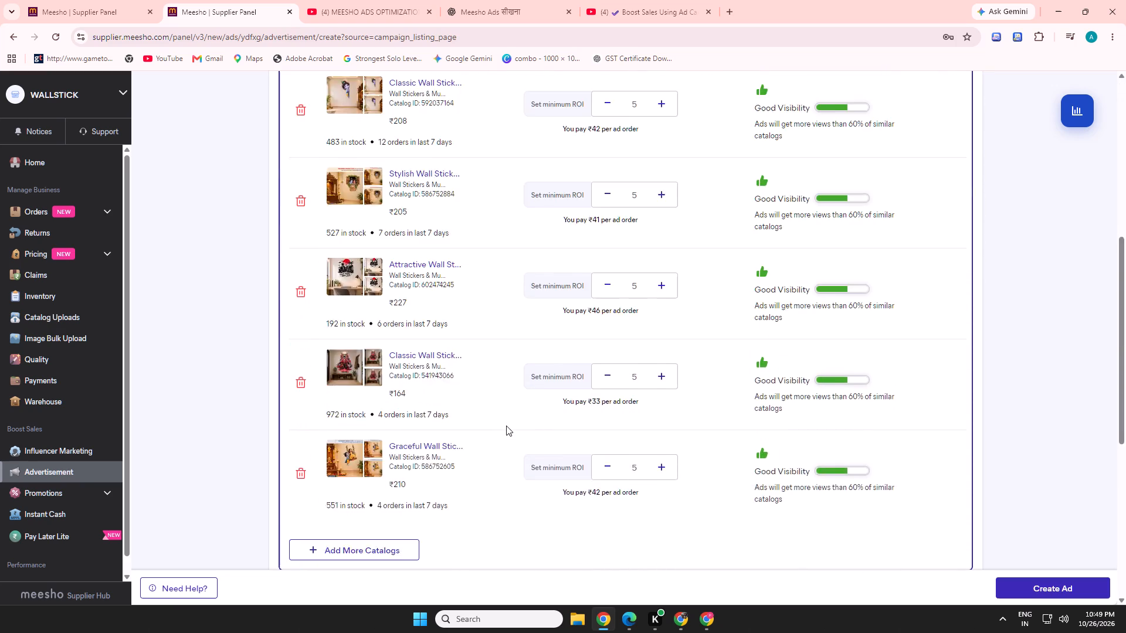
pyautogui.scroll(-7, 506, 426)
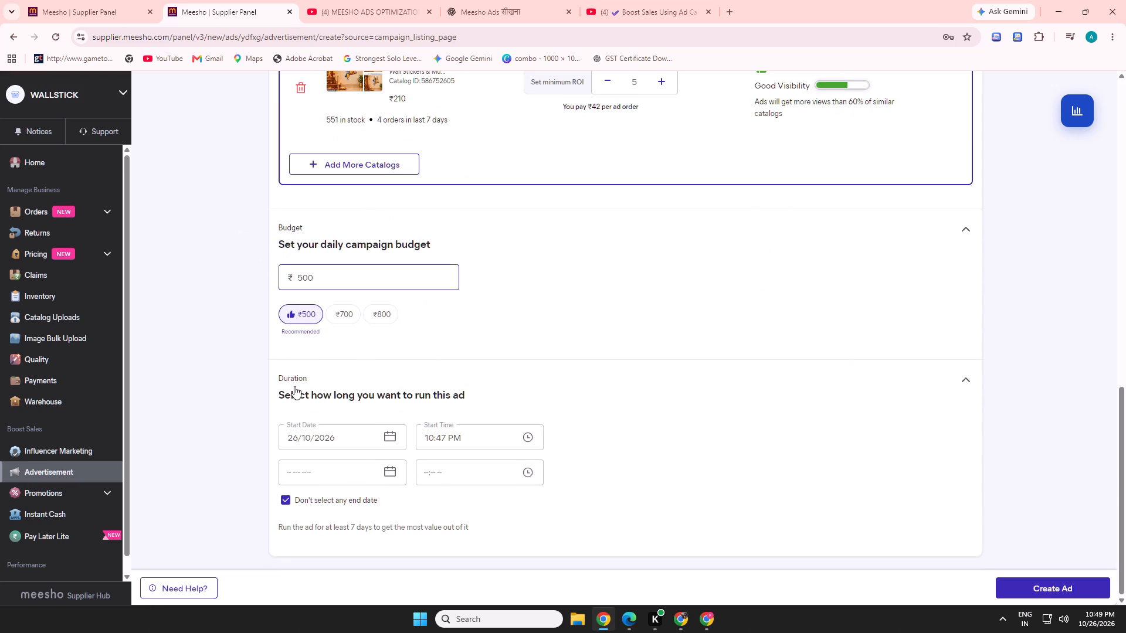
pyautogui.scroll(-4, 447, 454)
# Leave the new campaign without creating it and open the details of the live auto-catalog campaign 4394752 - 10/3/2026 from the advertisement list.
pyautogui.click(107, 477)
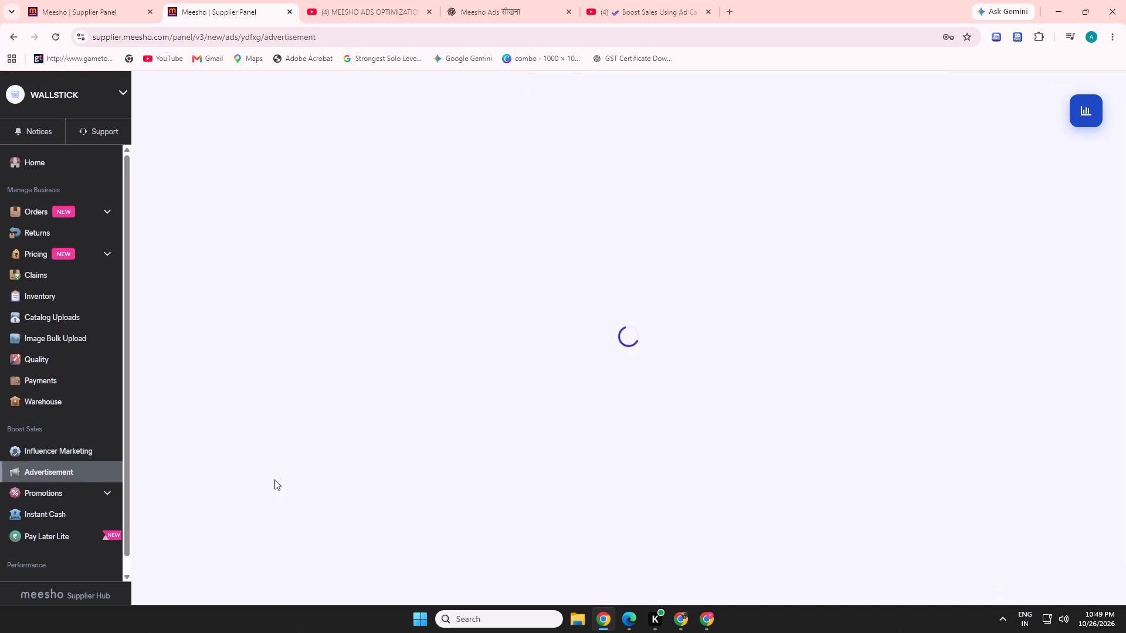
pyautogui.scroll(-6, 599, 453)
pyautogui.scroll(1, 583, 477)
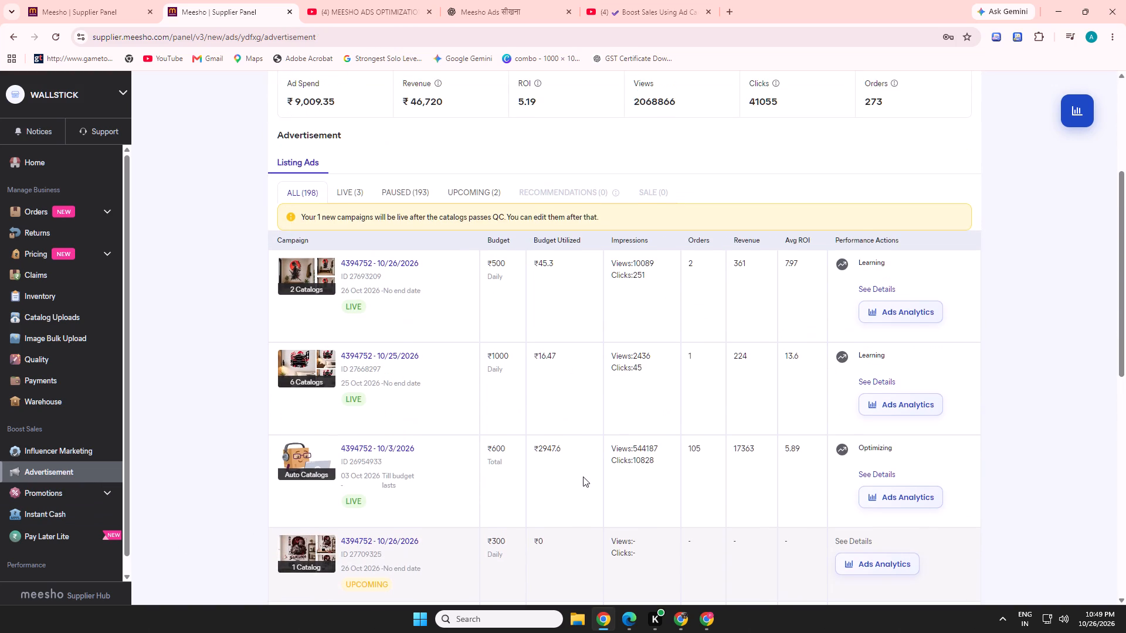
pyautogui.click(878, 472)
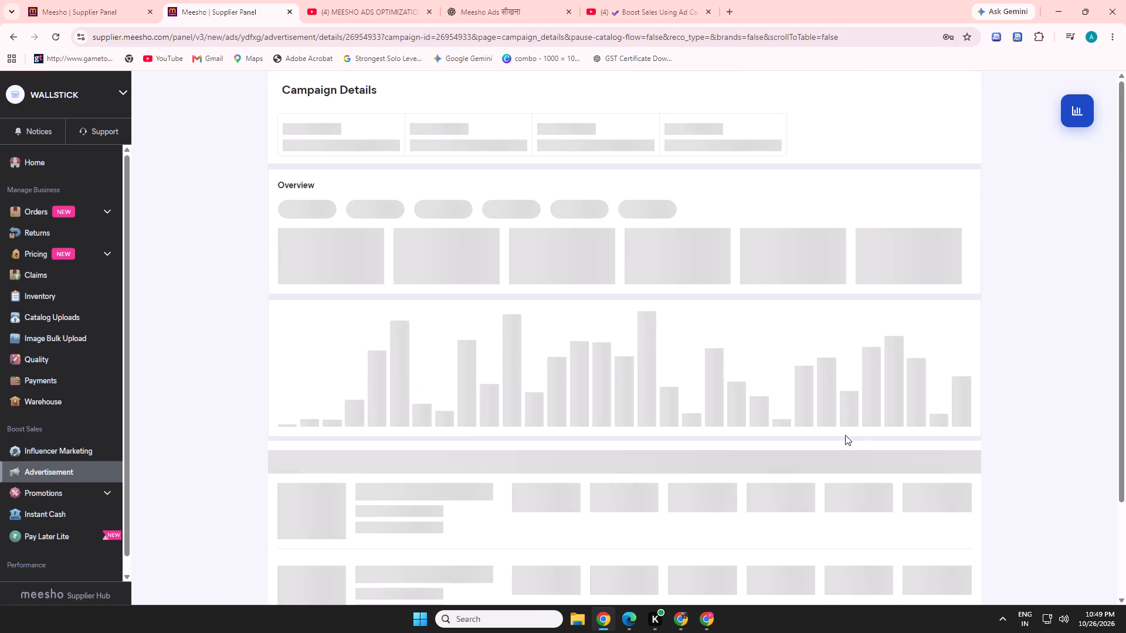
# Examine the campaign's till-date overview, daily orders graph and the ad spend, orders and delivered ROI of its catalogs.
pyautogui.scroll(1, 708, 389)
pyautogui.click(308, 219)
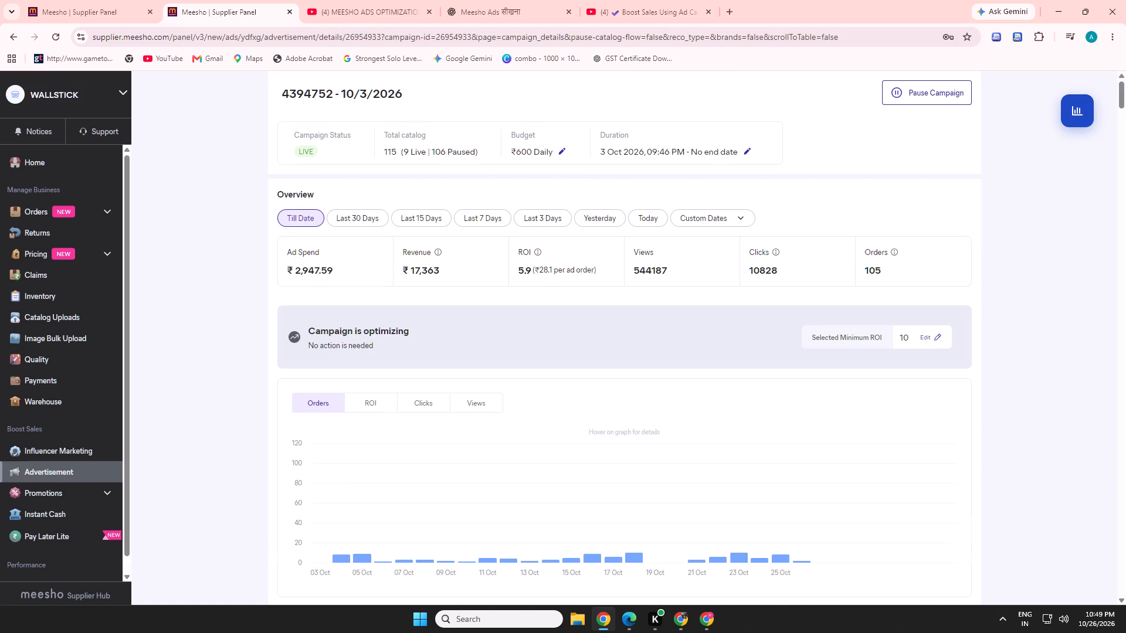
pyautogui.moveTo(598, 147); pyautogui.dragTo(795, 175)
pyautogui.click(795, 175)
pyautogui.scroll(-2, 713, 251)
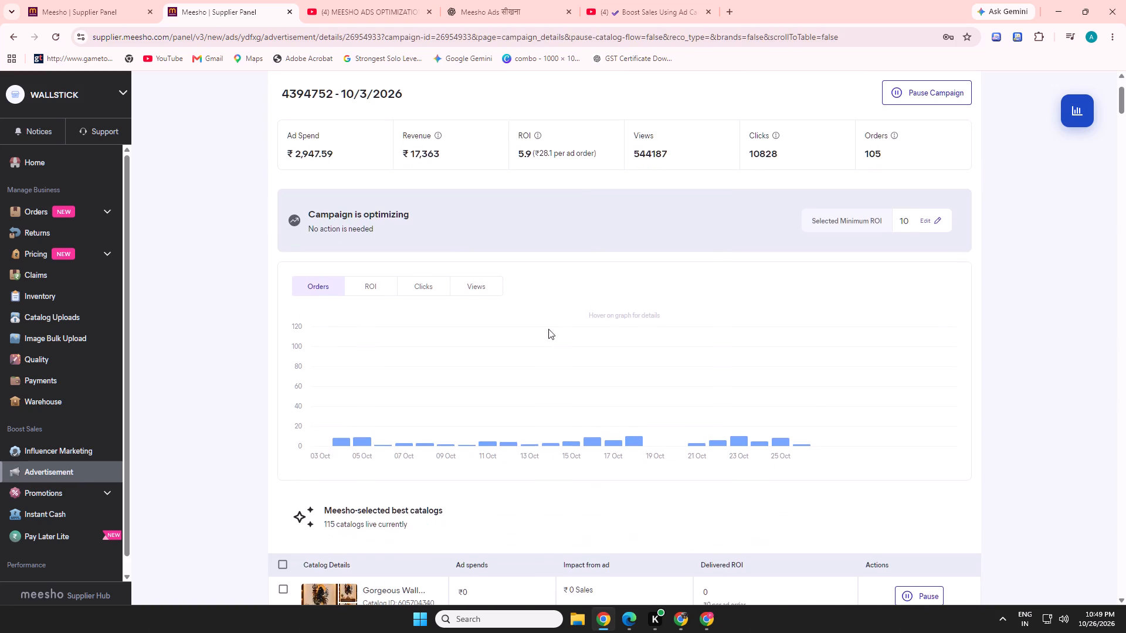
pyautogui.scroll(-1, 512, 352)
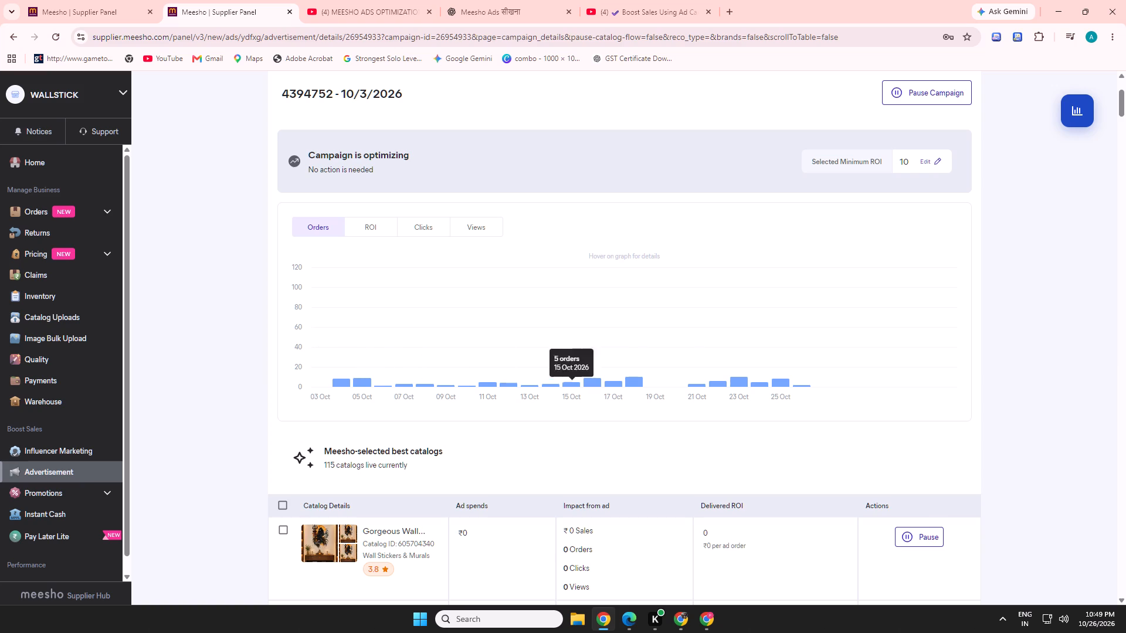
pyautogui.scroll(-1, 798, 356)
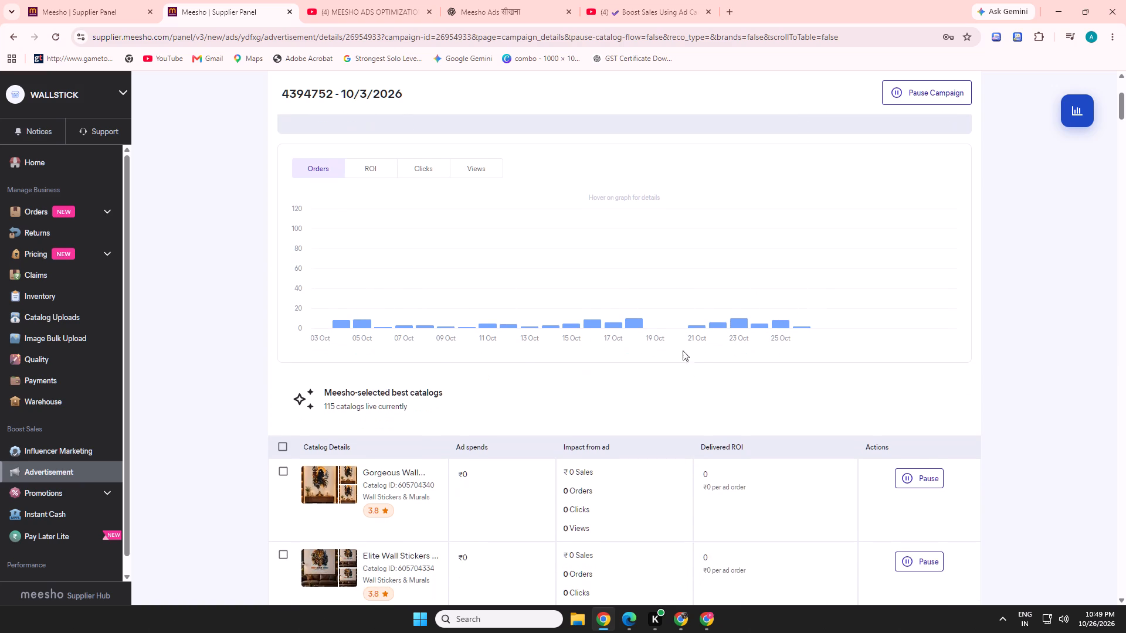
pyautogui.scroll(5, 715, 326)
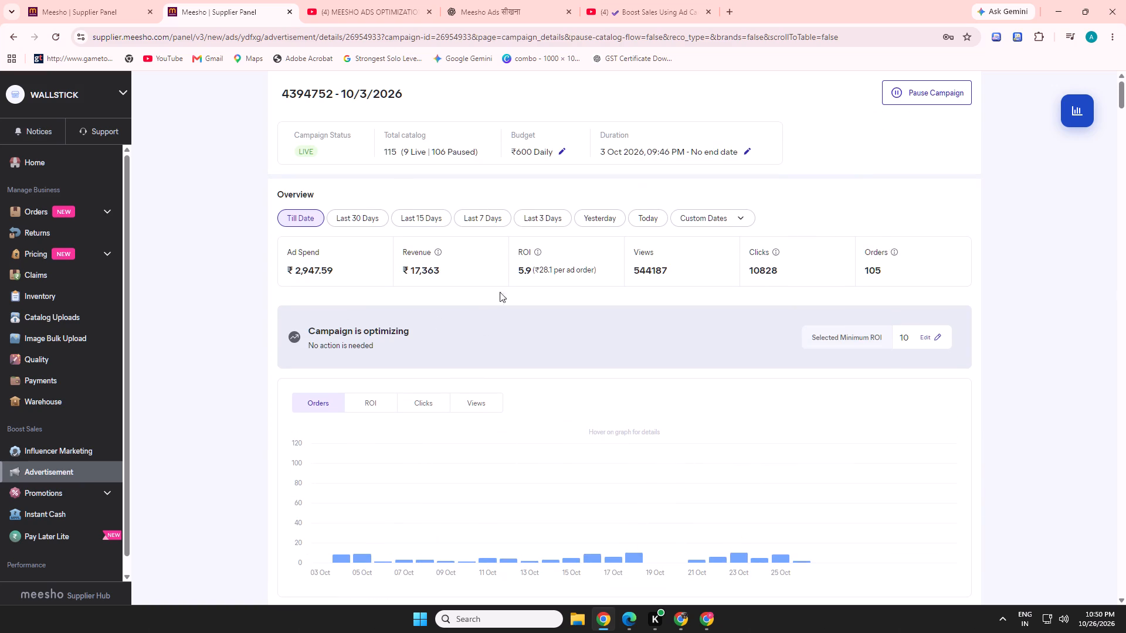
pyautogui.scroll(1, 642, 247)
pyautogui.scroll(2, 469, 223)
pyautogui.scroll(-9, 469, 223)
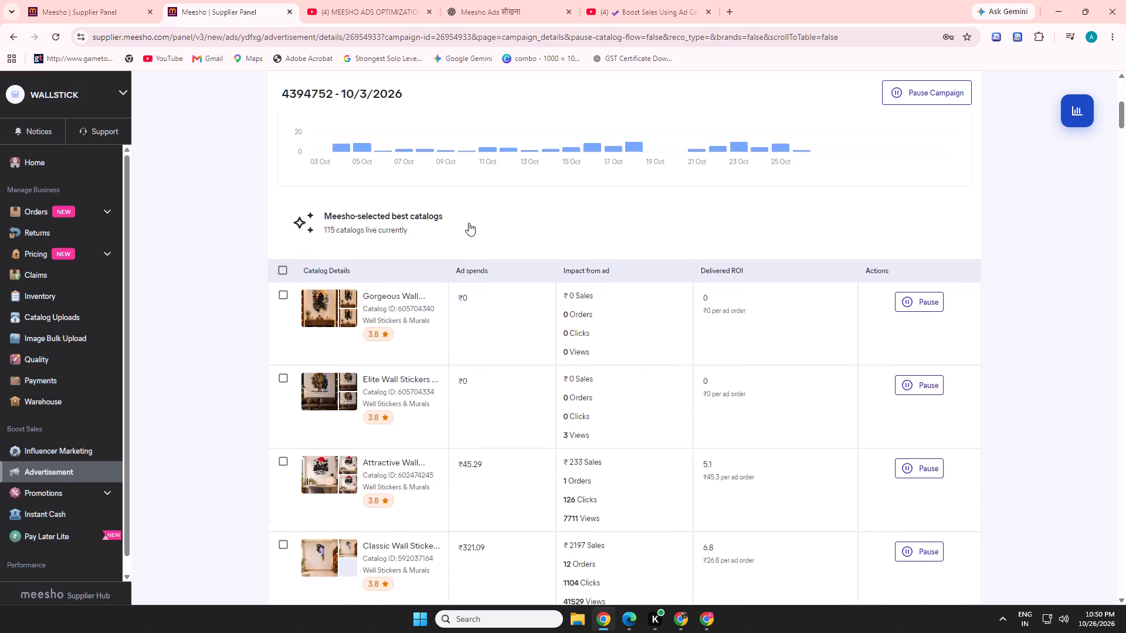
pyautogui.scroll(-10, 469, 223)
pyautogui.scroll(-4, 940, 366)
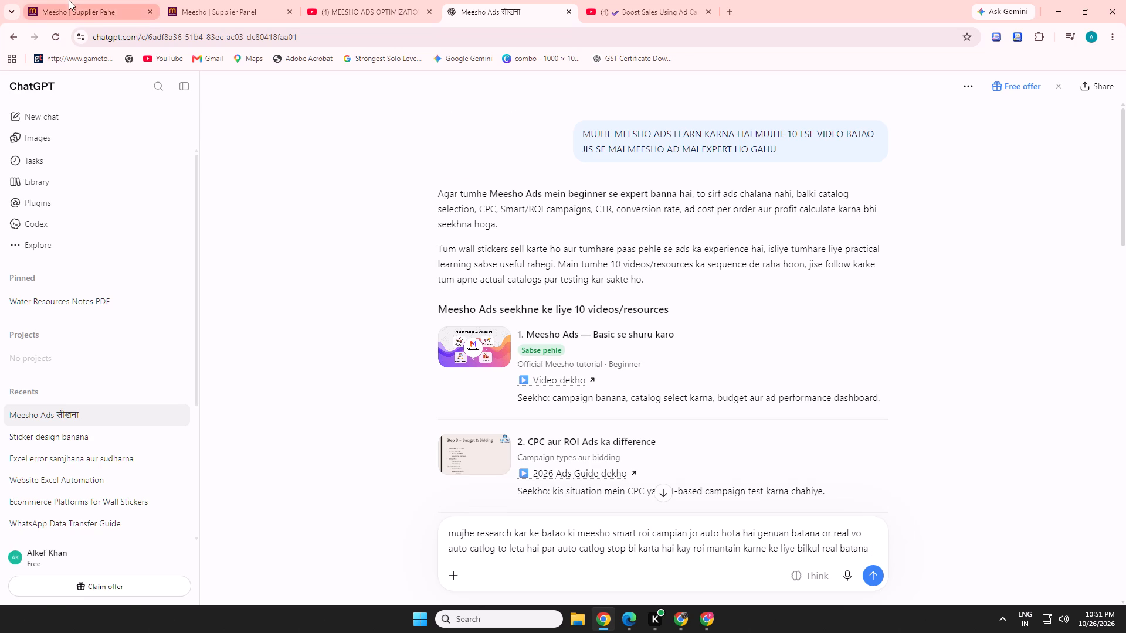
# Switch to the Meesho Supplier Panel and view the details of the two-catalog campaign with ID 27693209.
pyautogui.click(69, 0)
pyautogui.scroll(-4, 491, 403)
pyautogui.click(36, 474)
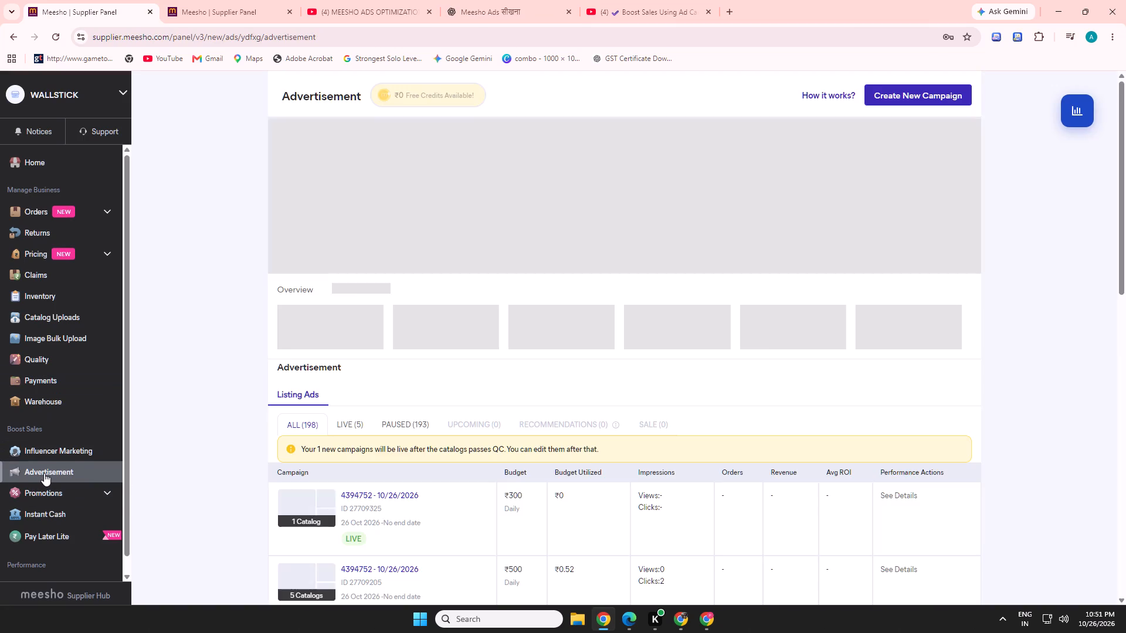
pyautogui.scroll(-13, 36, 487)
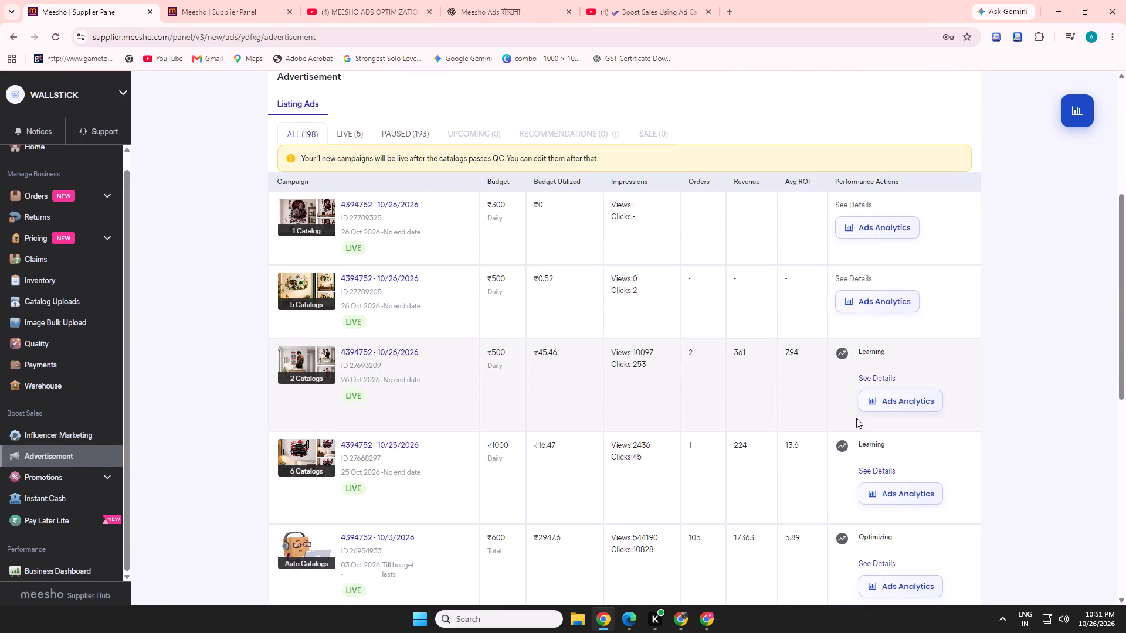
pyautogui.click(863, 372)
pyautogui.click(887, 379)
pyautogui.scroll(-1, 675, 311)
# Return to the advertisement list, open the Auto Catalogs campaign 4394752 - 10/3/2026 and view its till-date overview.
pyautogui.click(80, 452)
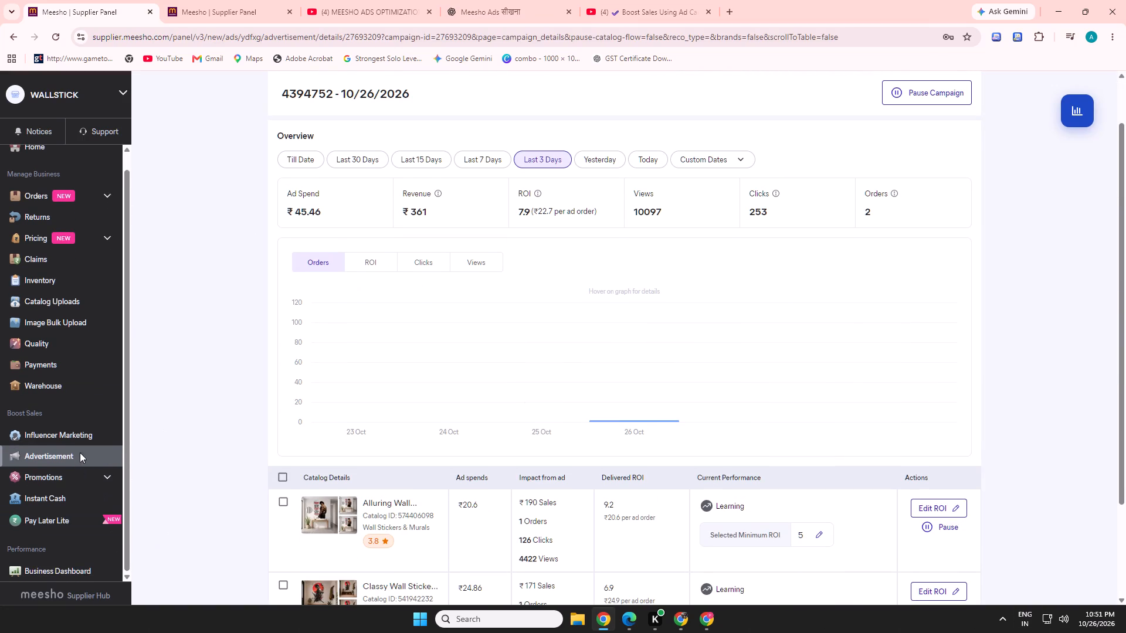
pyautogui.scroll(-8, 758, 338)
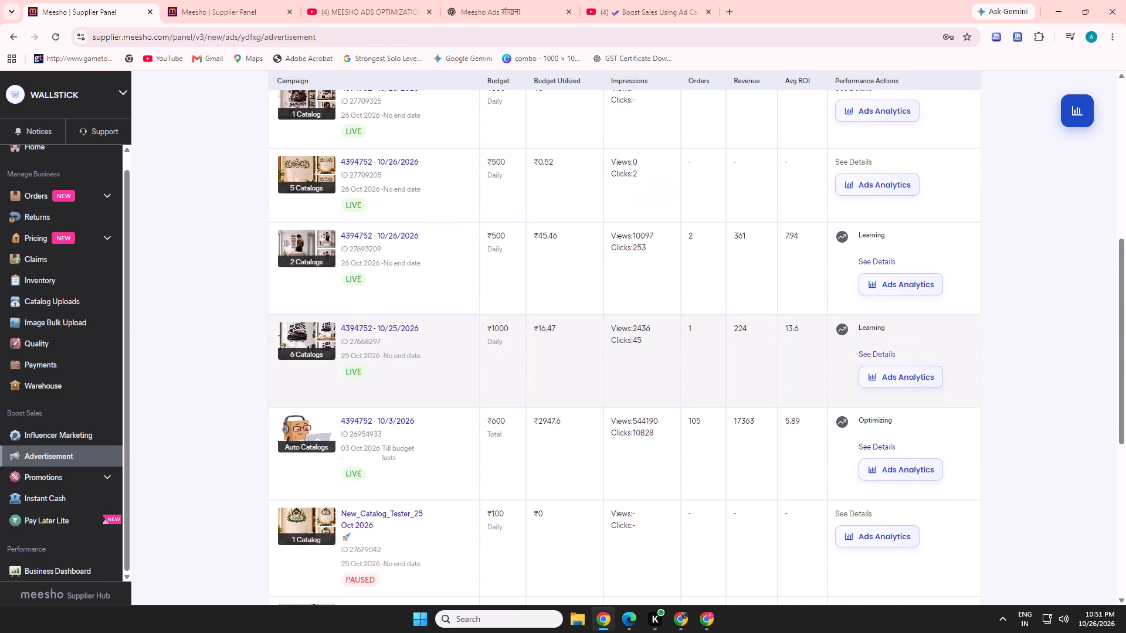
pyautogui.click(888, 446)
pyautogui.scroll(-1, 733, 450)
pyautogui.scroll(-1, 490, 360)
pyautogui.scroll(4, 598, 530)
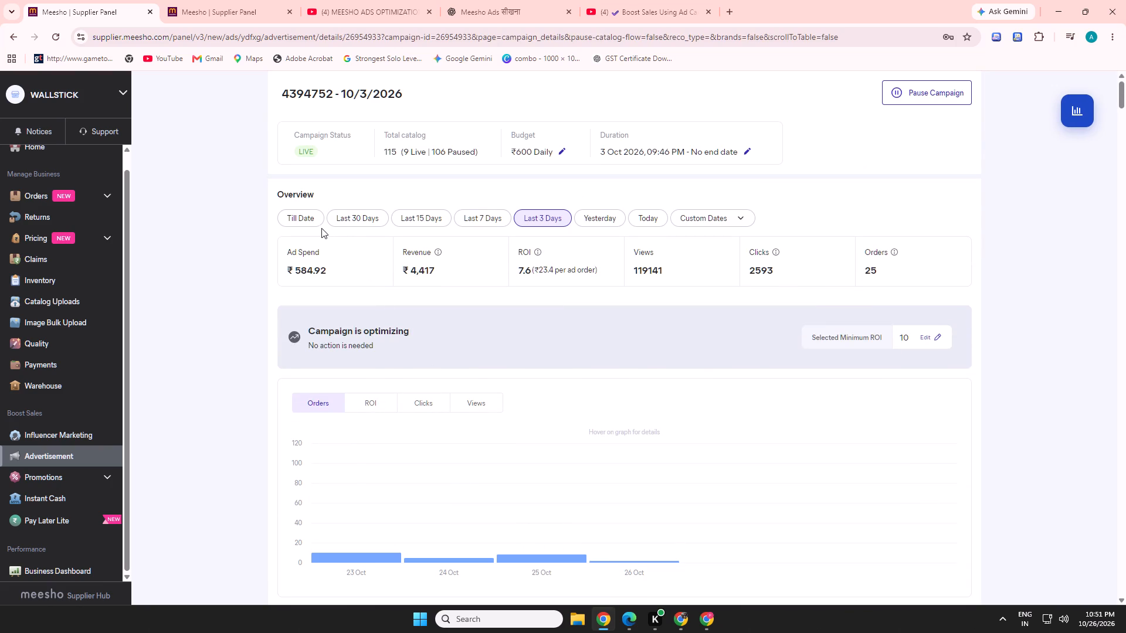
pyautogui.click(306, 220)
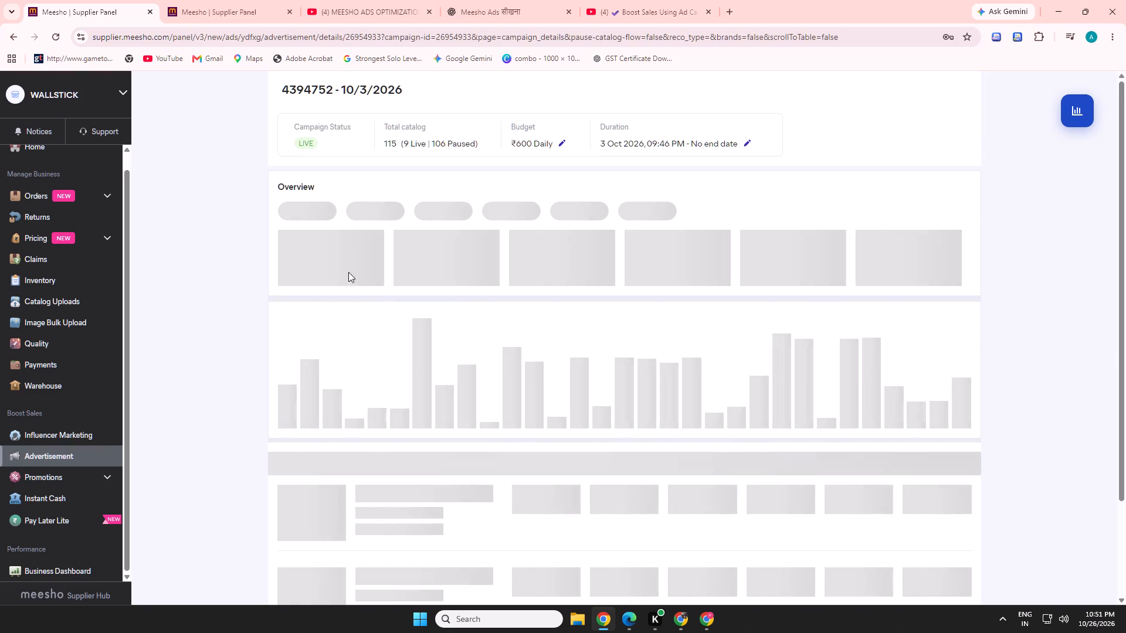
pyautogui.moveTo(272, 250); pyautogui.dragTo(425, 304)
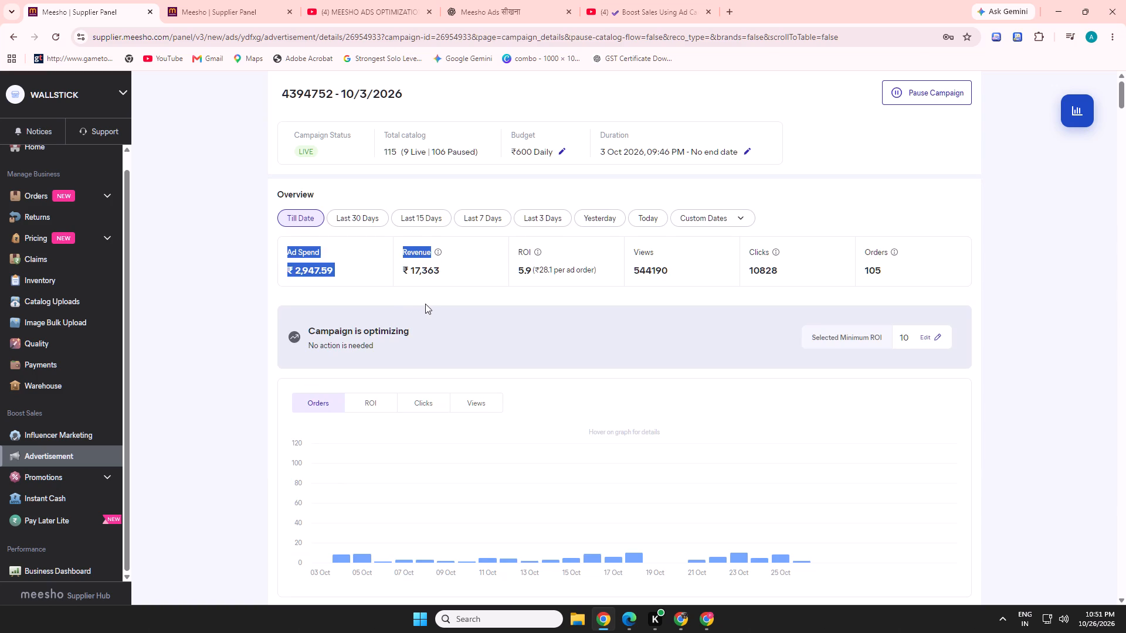
pyautogui.moveTo(425, 304); pyautogui.dragTo(426, 304)
pyautogui.click(326, 279)
# Examine the till-date ad spend, orders and delivered ROI of the campaign's live catalogs against the first paused ones.
pyautogui.scroll(-11, 394, 306)
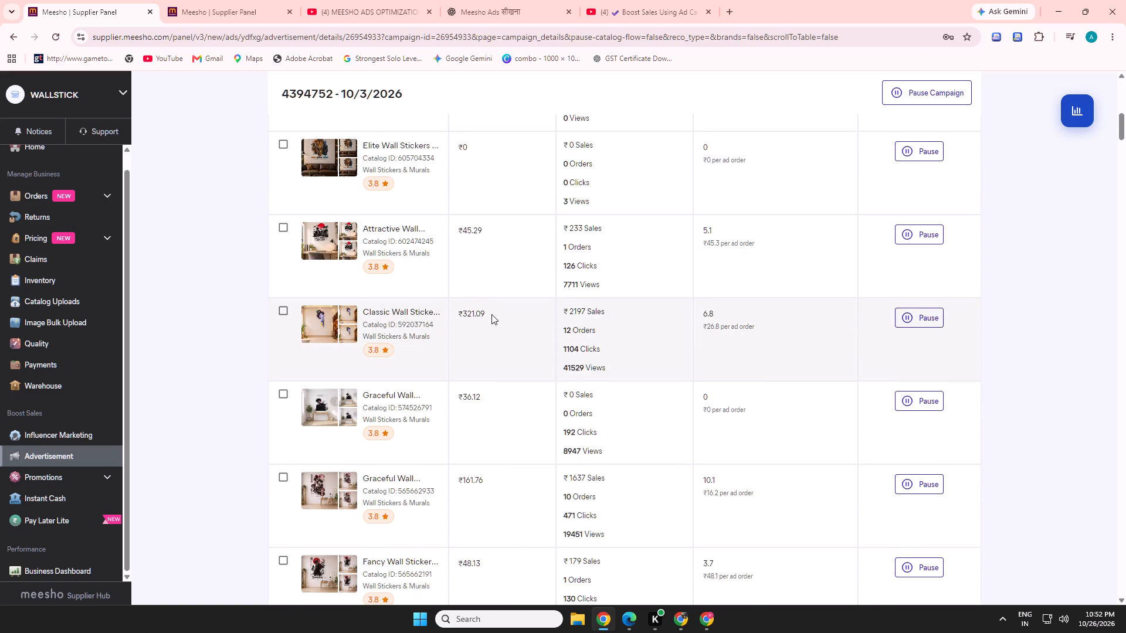
pyautogui.scroll(-2, 493, 320)
pyautogui.scroll(-3, 474, 365)
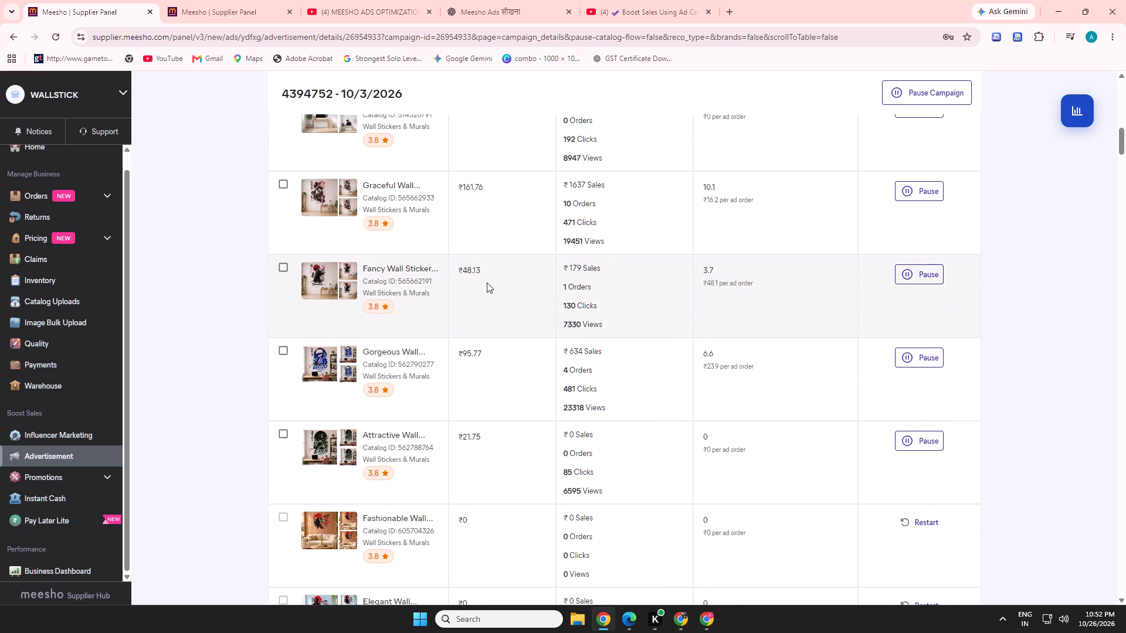
pyautogui.scroll(-3, 496, 295)
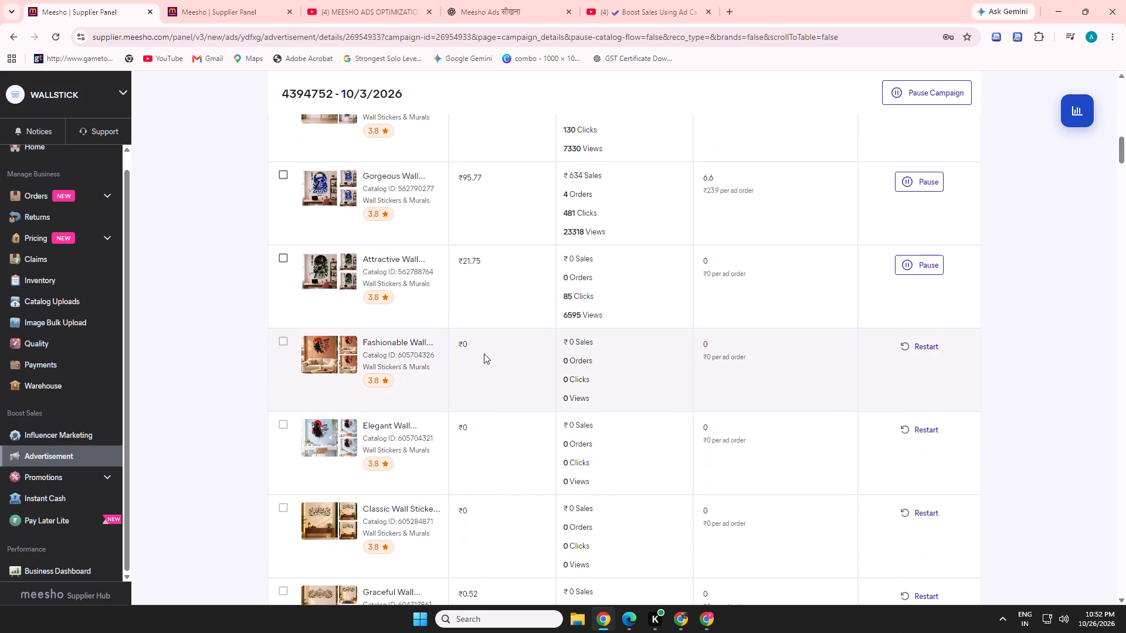
pyautogui.scroll(-9, 484, 353)
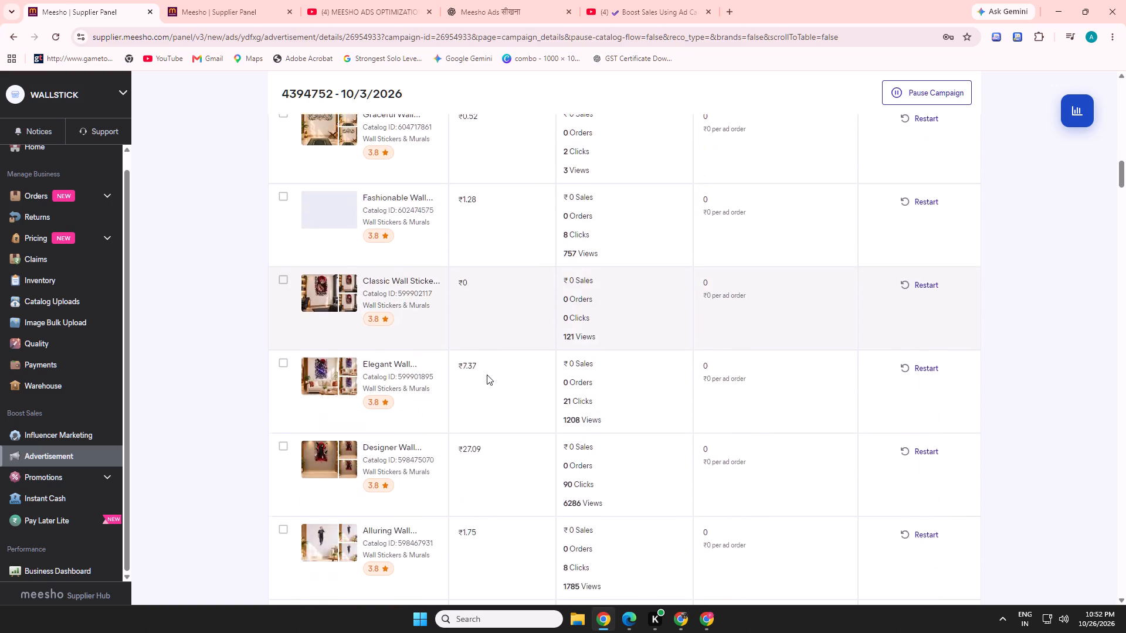
pyautogui.scroll(-10, 487, 375)
pyautogui.scroll(6, 487, 373)
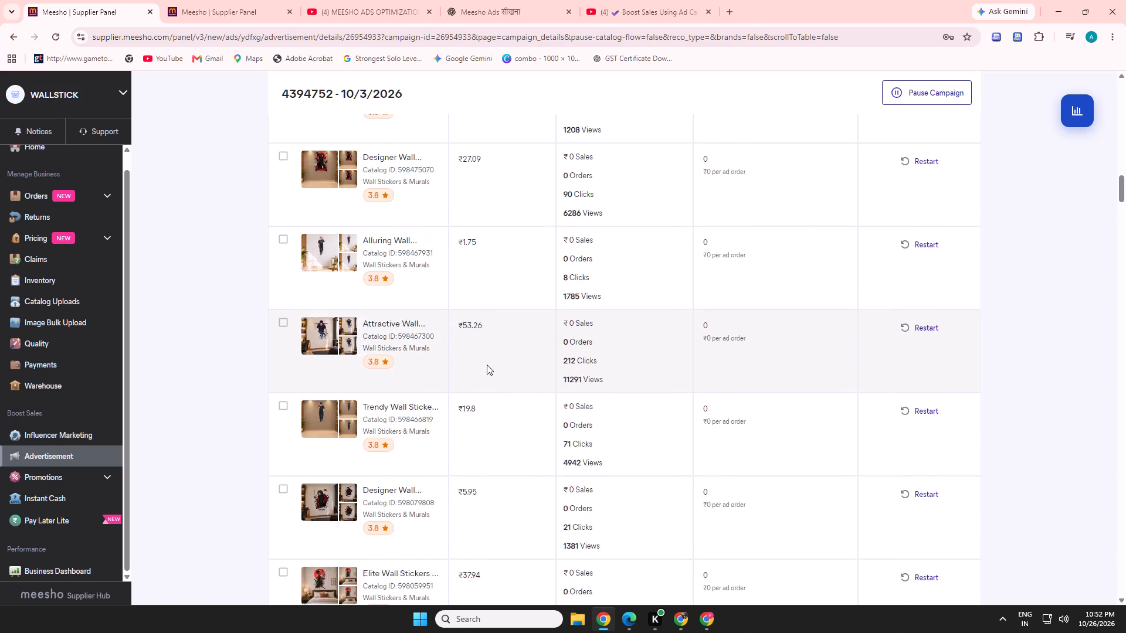
pyautogui.scroll(15, 487, 365)
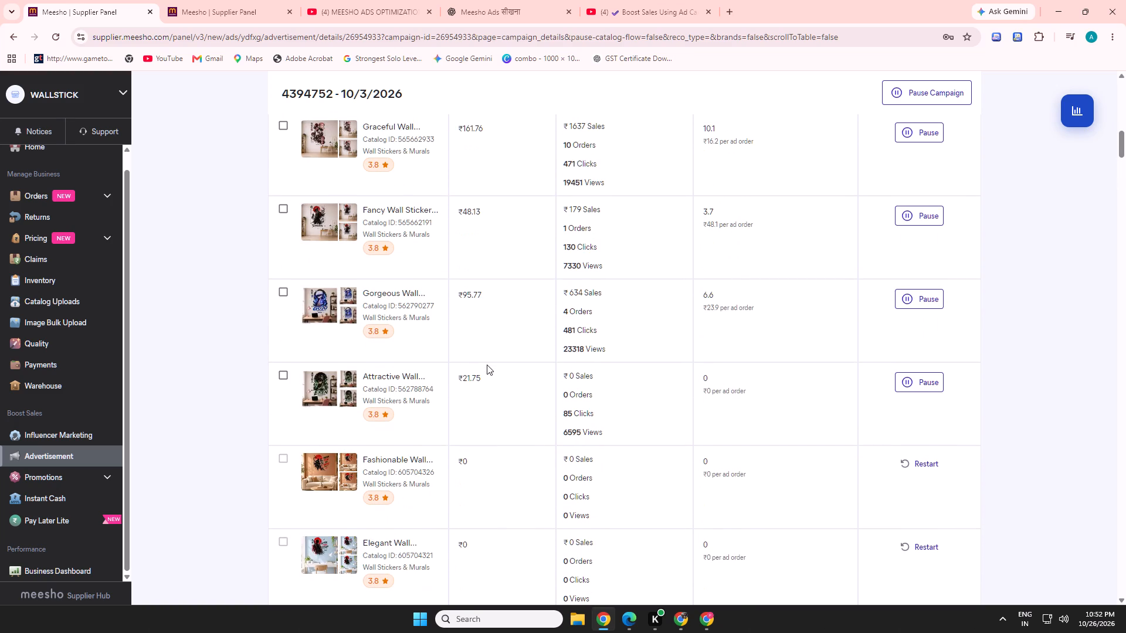
# Examine the ad spend, orders and ROI of the campaign's first paused catalogs, down to the catalog IDs starting with 5874.
pyautogui.scroll(-11, 487, 365)
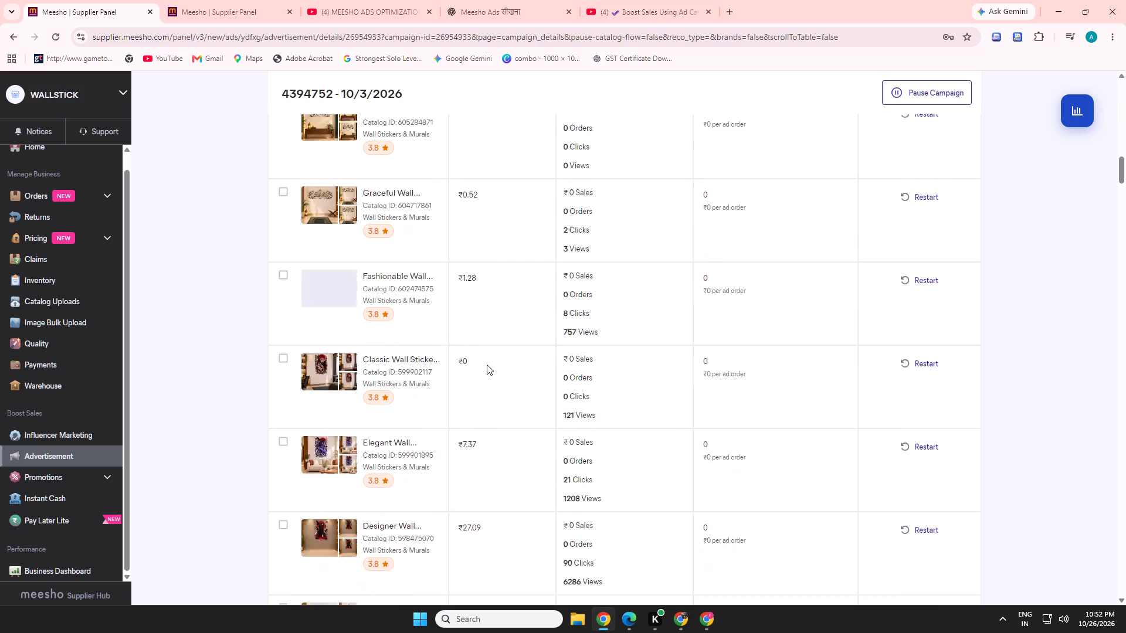
pyautogui.scroll(-17, 487, 365)
pyautogui.scroll(5, 487, 365)
pyautogui.scroll(-2, 487, 365)
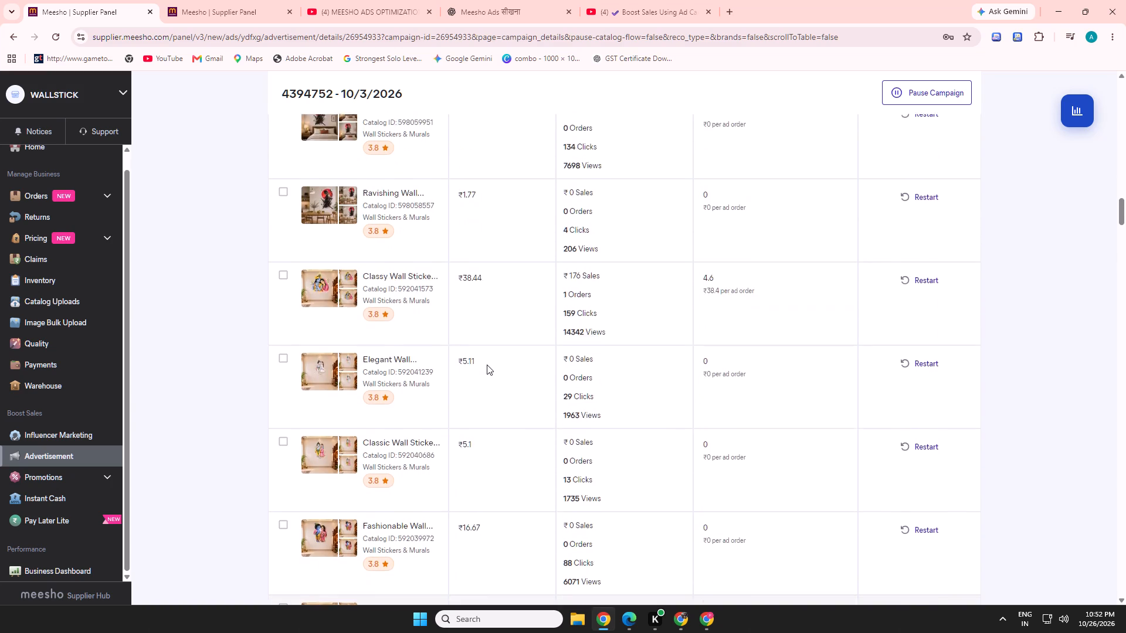
pyautogui.scroll(-4, 487, 365)
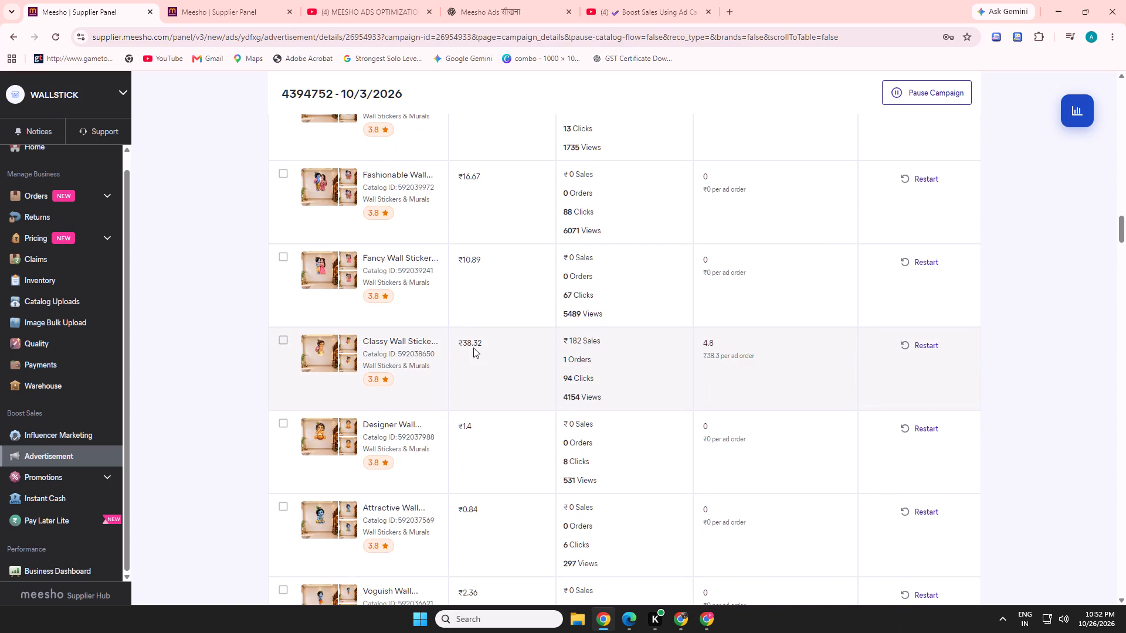
pyautogui.scroll(-3, 419, 187)
pyautogui.scroll(-1, 440, 345)
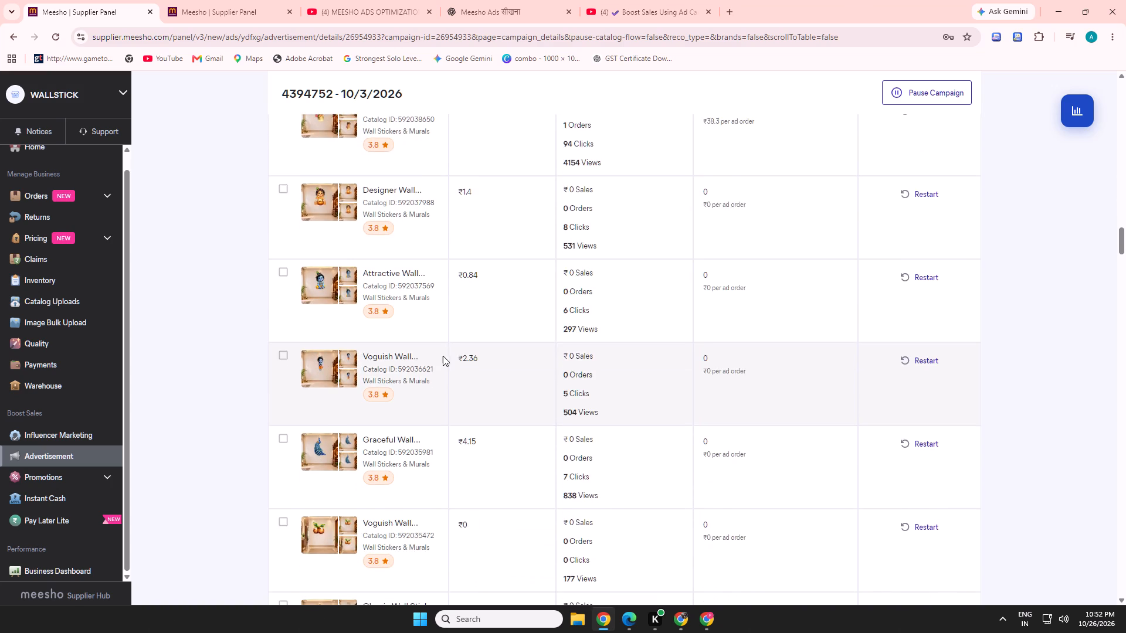
pyautogui.scroll(-6, 451, 353)
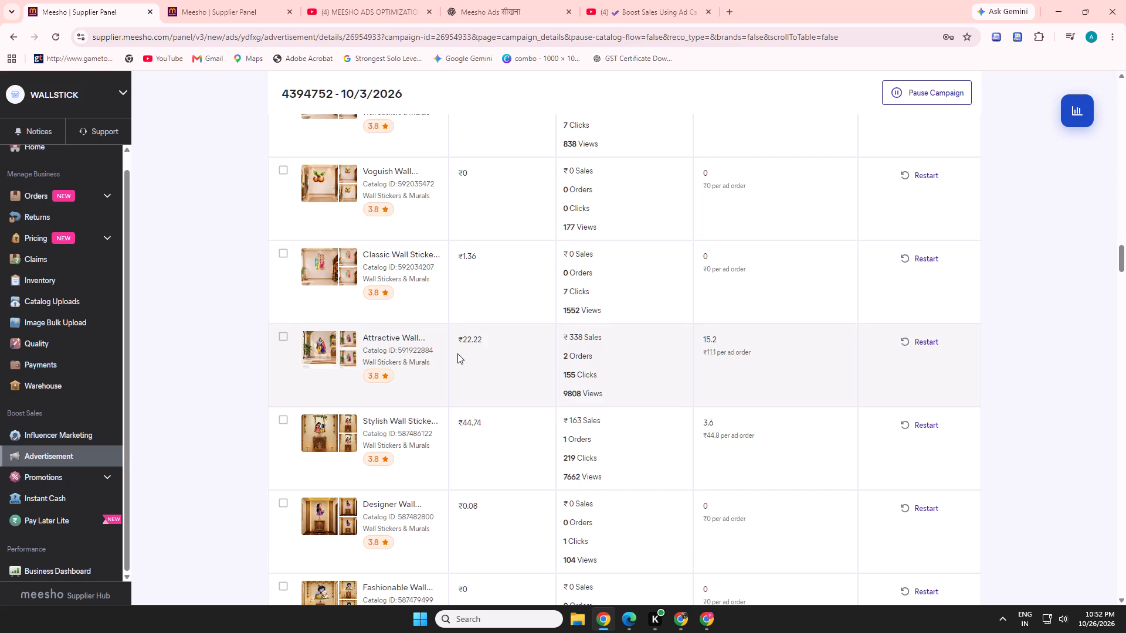
pyautogui.scroll(-3, 457, 353)
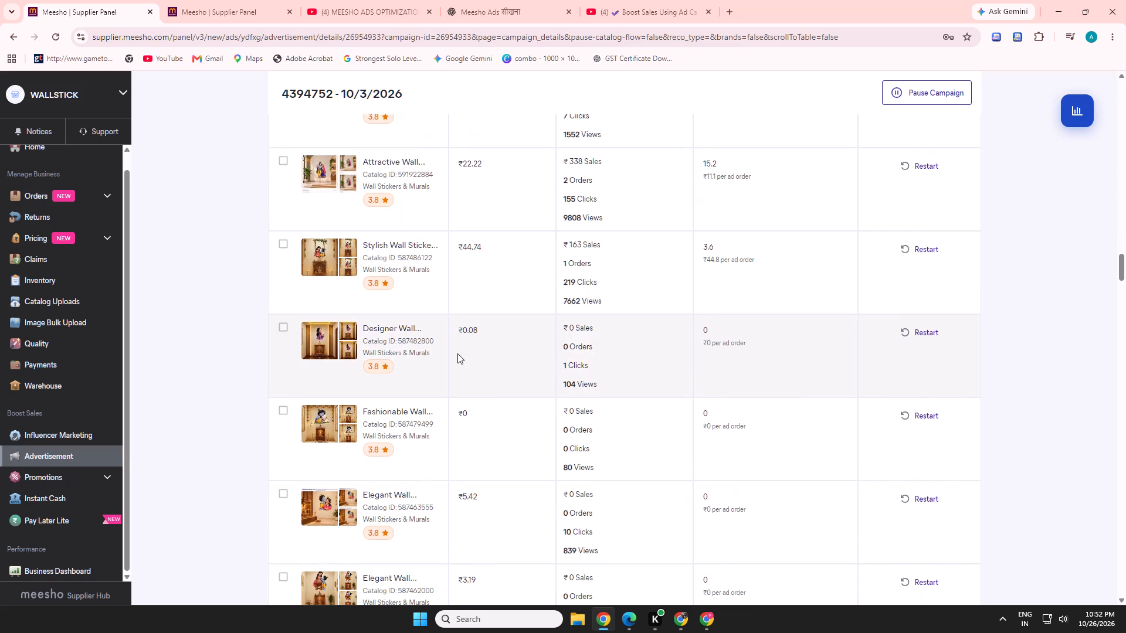
pyautogui.scroll(-3, 457, 353)
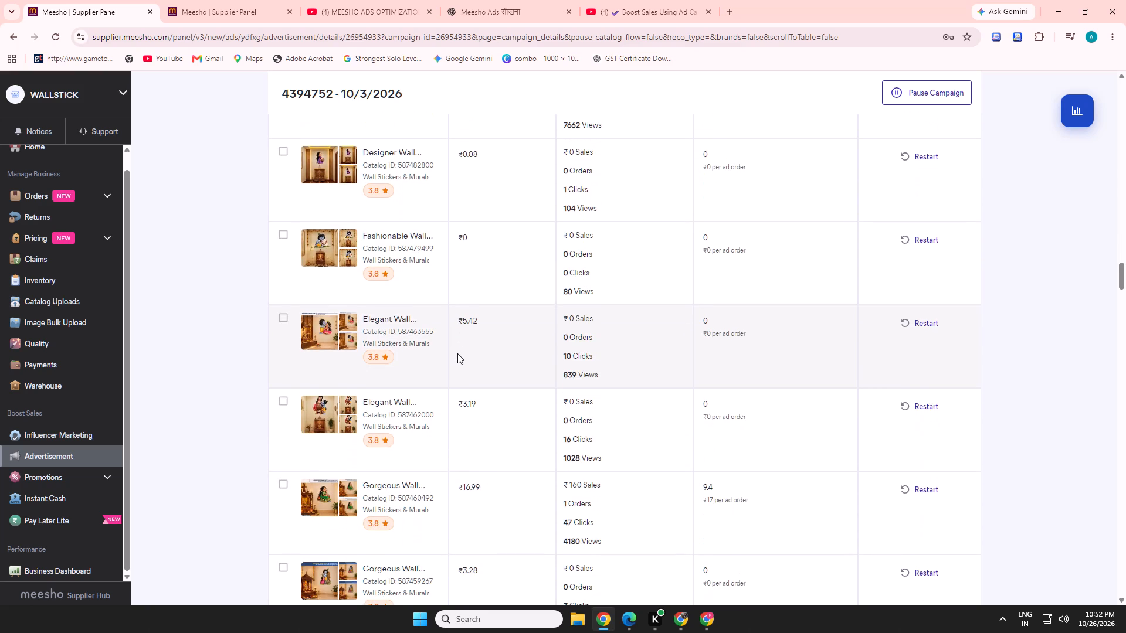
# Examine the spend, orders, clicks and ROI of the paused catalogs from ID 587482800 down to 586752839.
pyautogui.scroll(2, 457, 353)
pyautogui.scroll(-3, 457, 353)
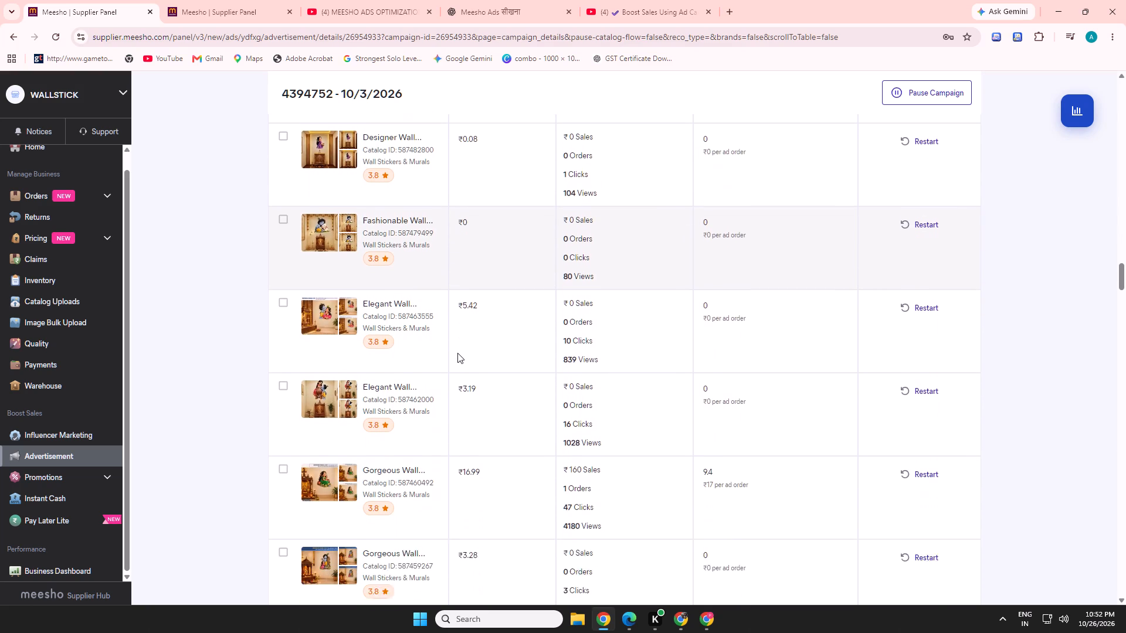
pyautogui.scroll(-4, 457, 353)
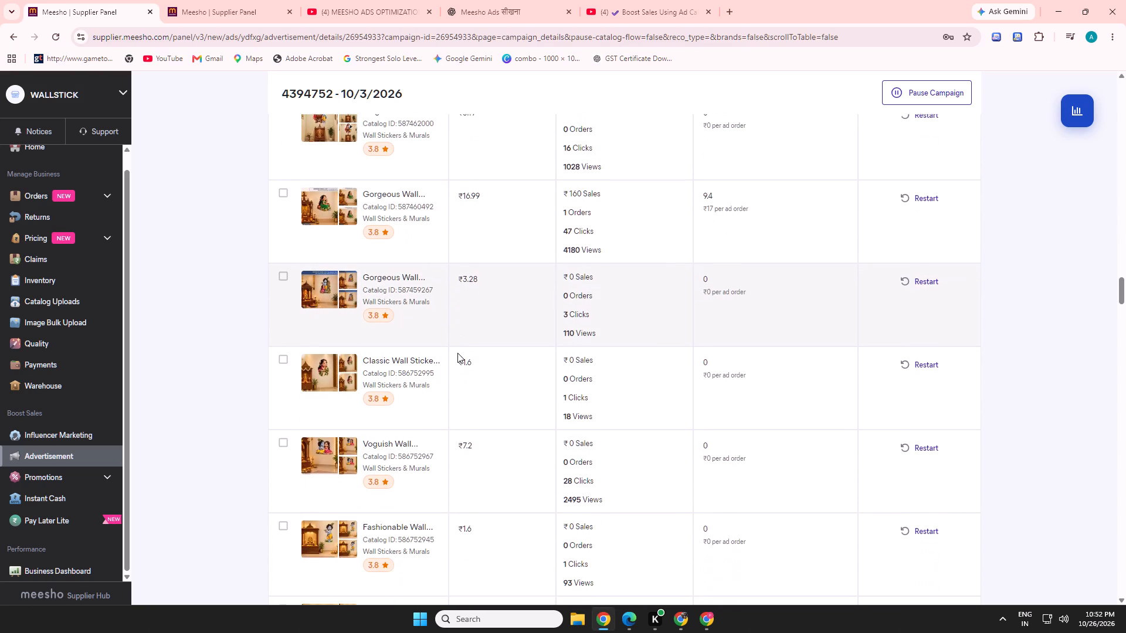
pyautogui.scroll(-5, 457, 353)
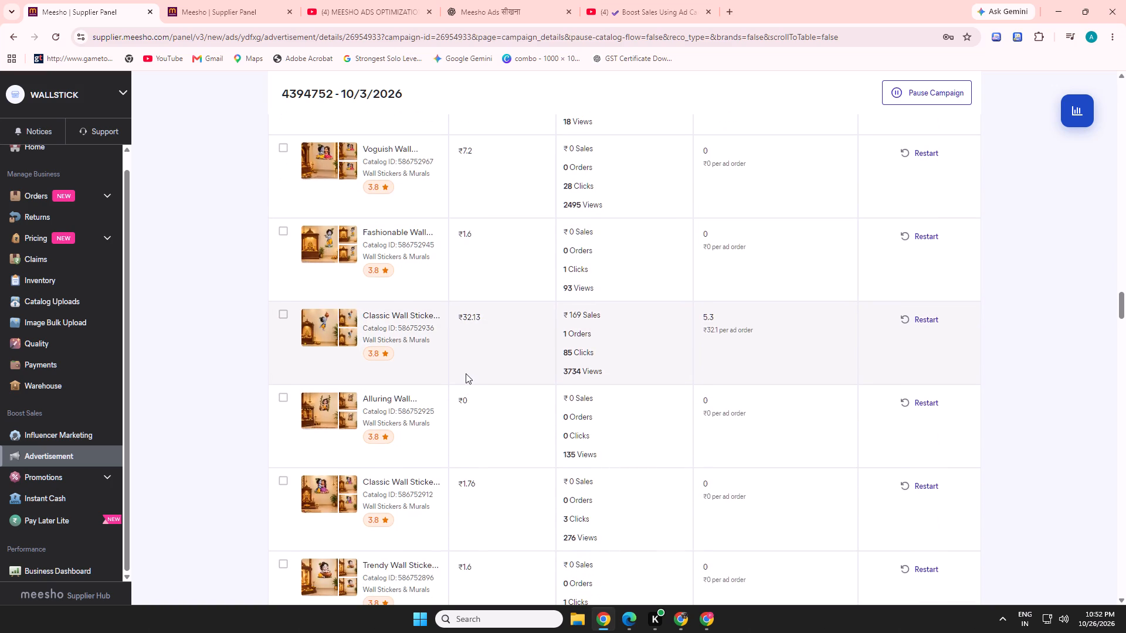
pyautogui.scroll(-7, 466, 373)
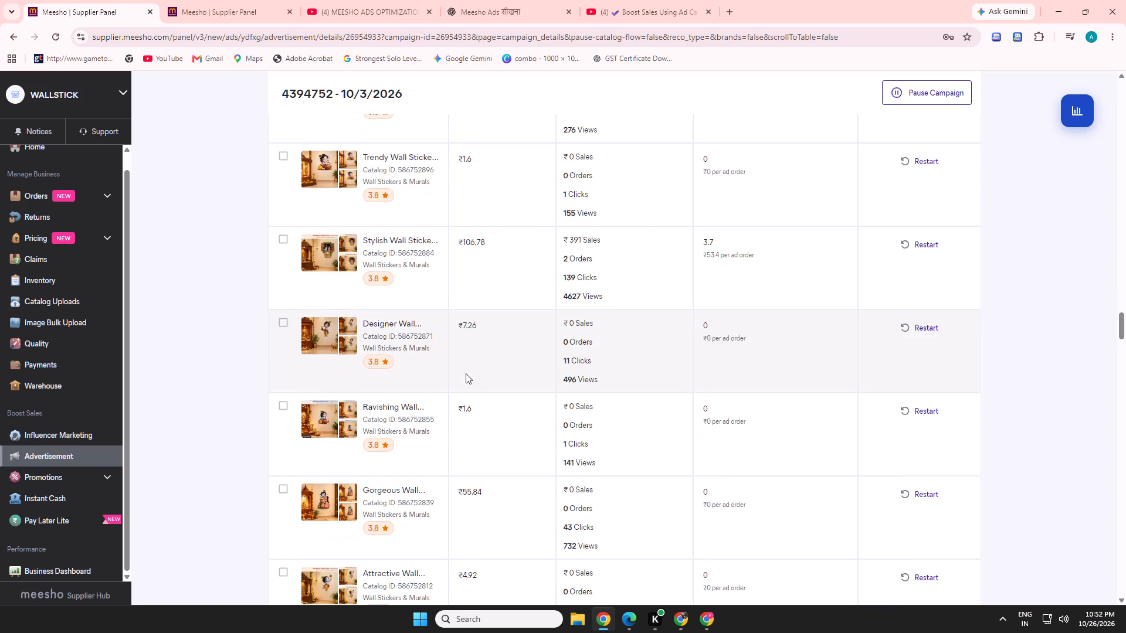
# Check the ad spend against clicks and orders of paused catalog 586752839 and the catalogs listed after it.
pyautogui.scroll(-1, 466, 373)
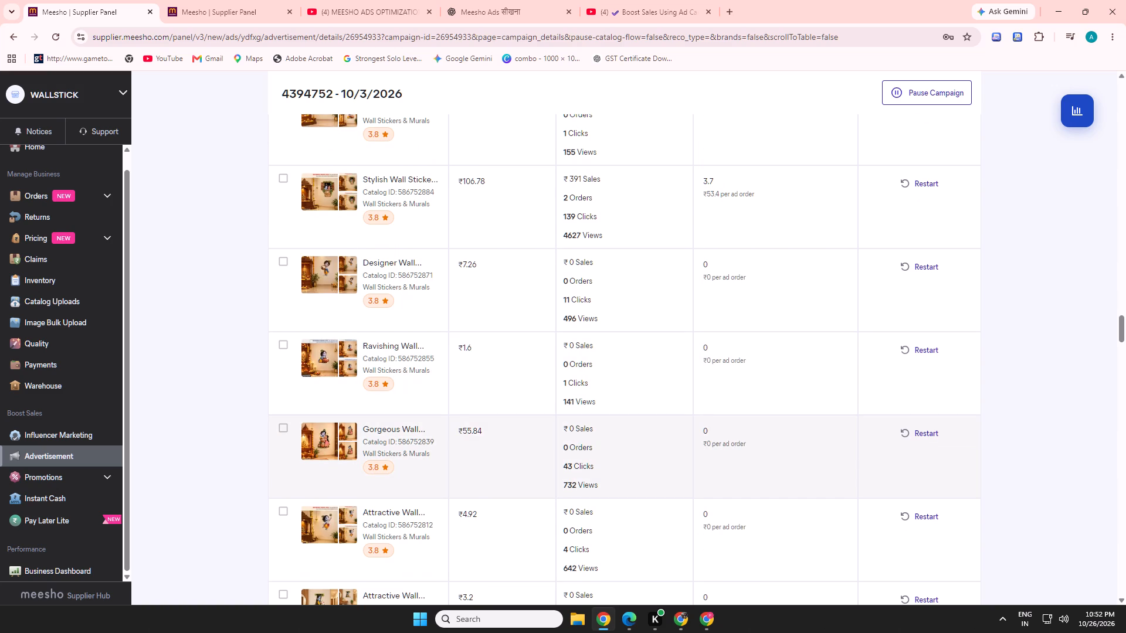
pyautogui.tripleClick(469, 430)
pyautogui.click(482, 457)
pyautogui.scroll(-1, 582, 472)
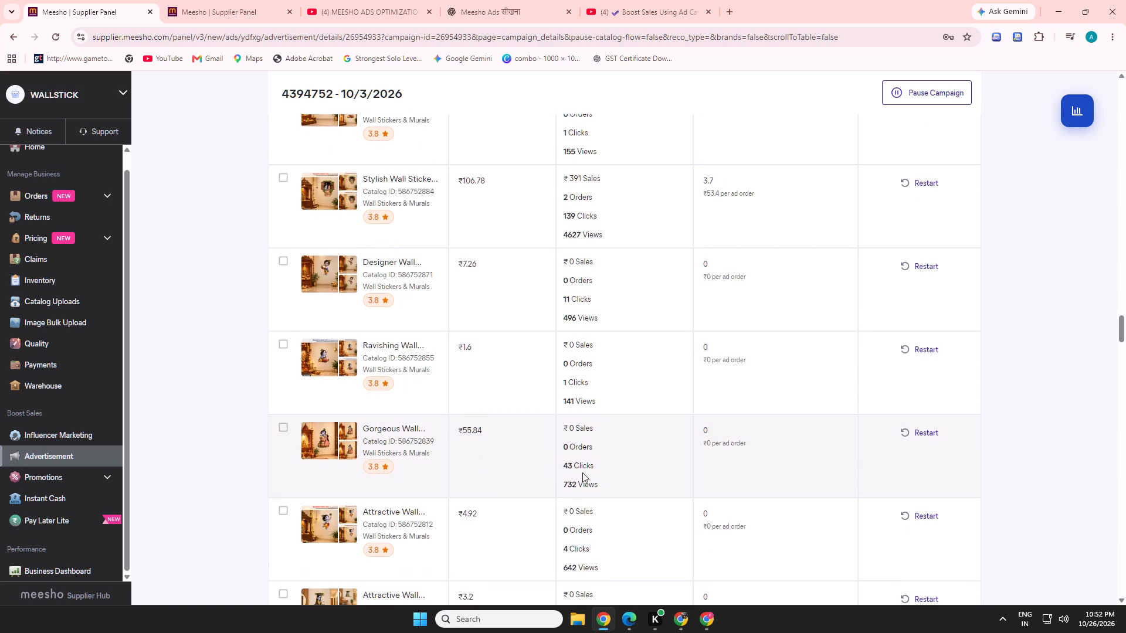
pyautogui.scroll(-1, 582, 472)
pyautogui.scroll(-3, 462, 405)
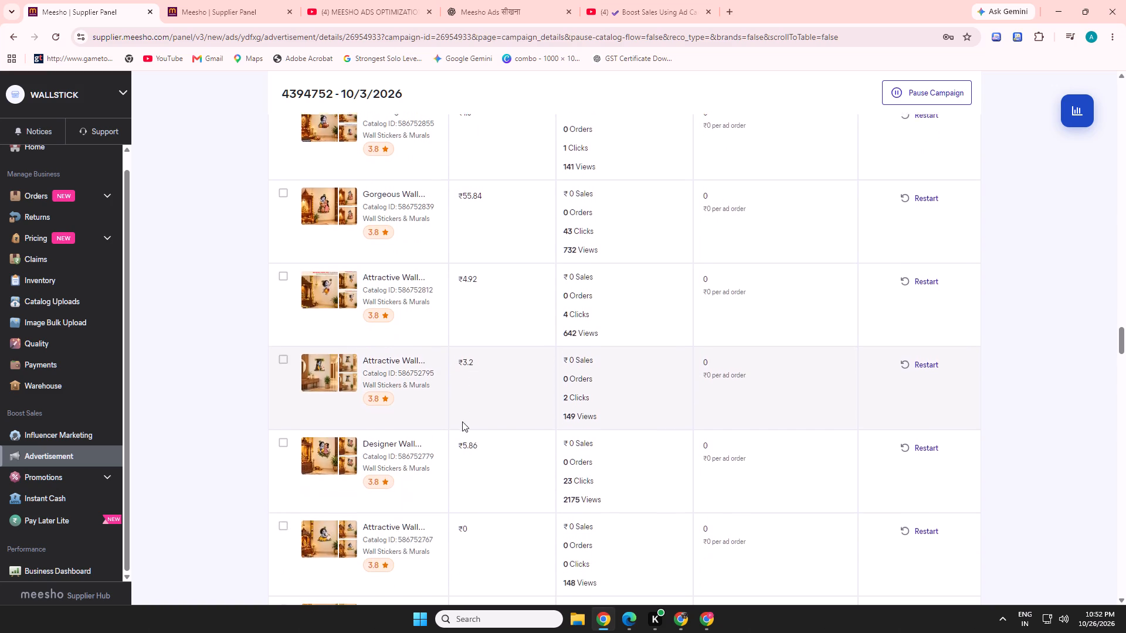
pyautogui.scroll(-7, 462, 421)
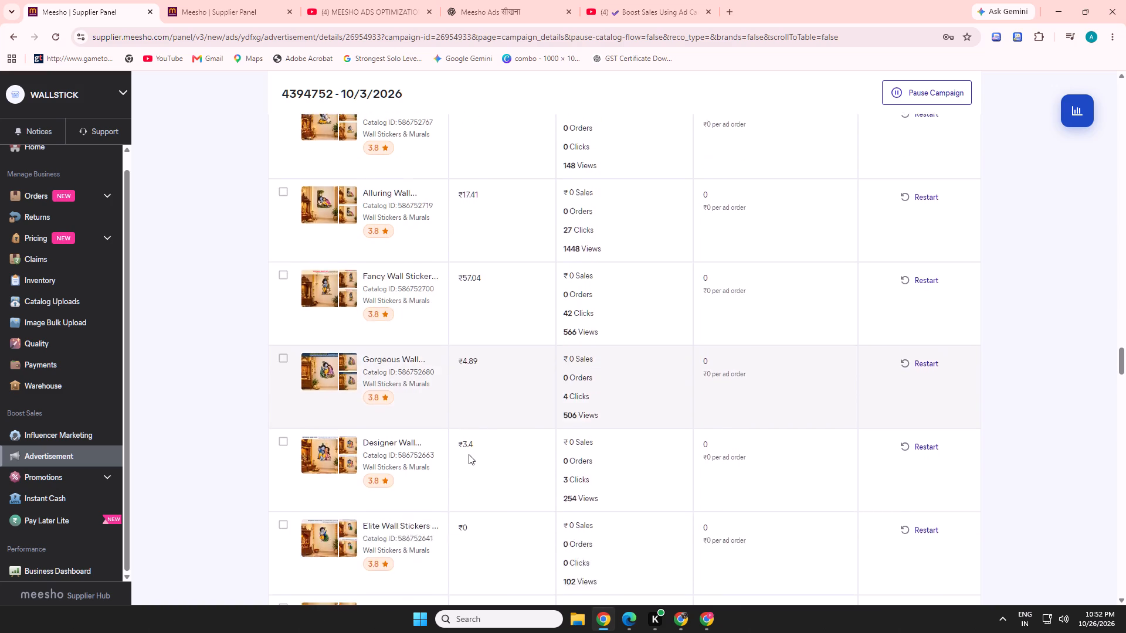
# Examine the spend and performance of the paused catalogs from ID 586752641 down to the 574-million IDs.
pyautogui.scroll(-10, 469, 454)
pyautogui.scroll(1, 469, 454)
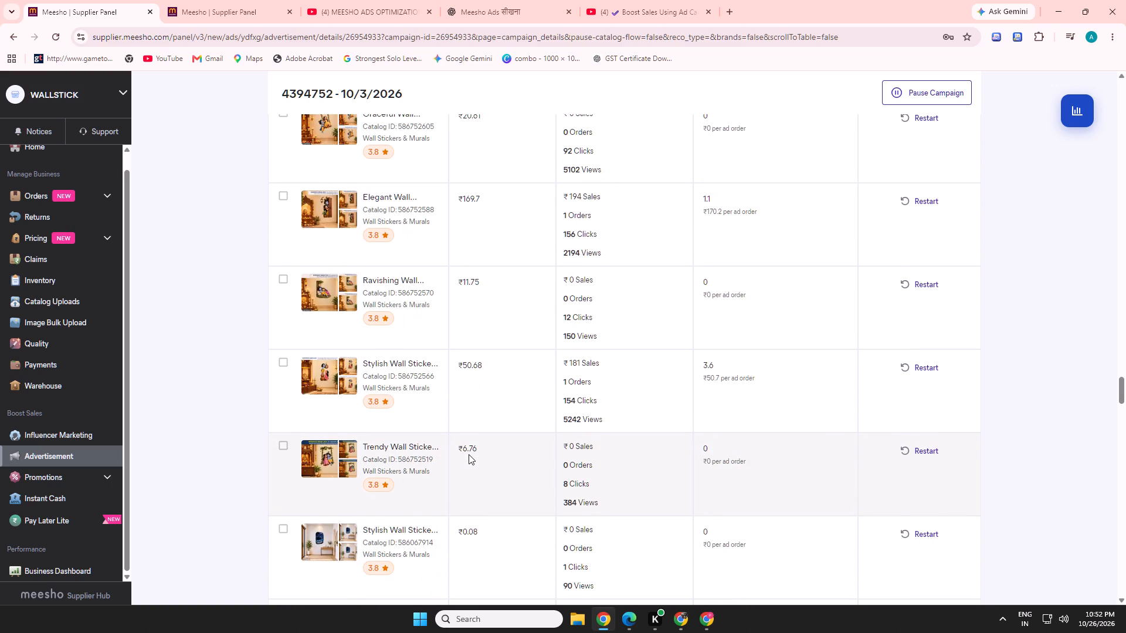
pyautogui.scroll(-15, 469, 454)
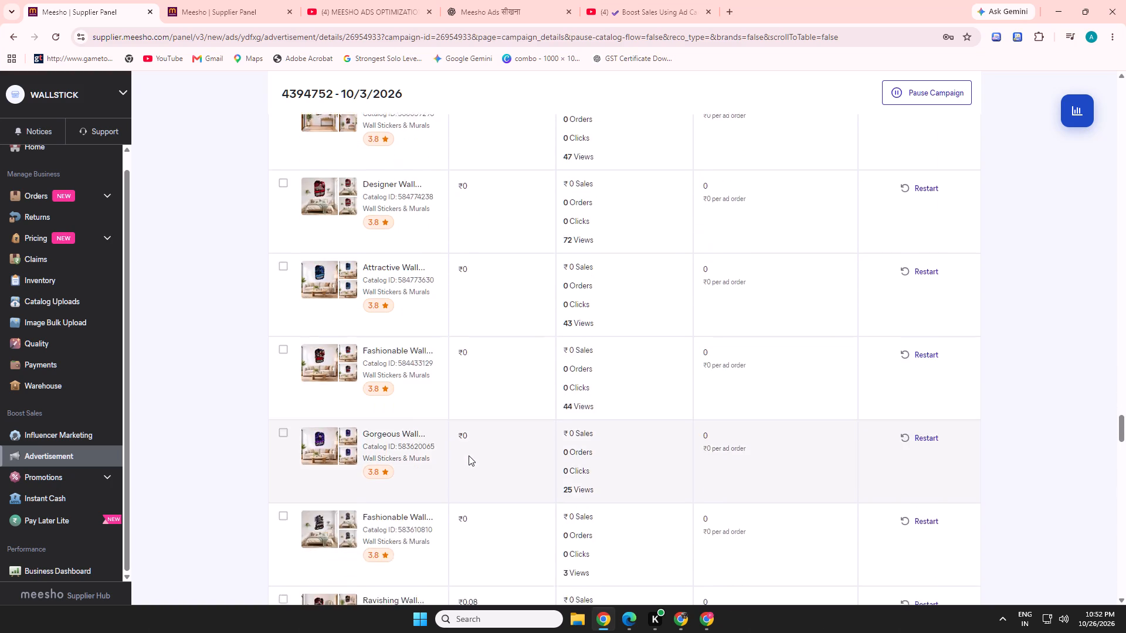
pyautogui.scroll(-12, 469, 455)
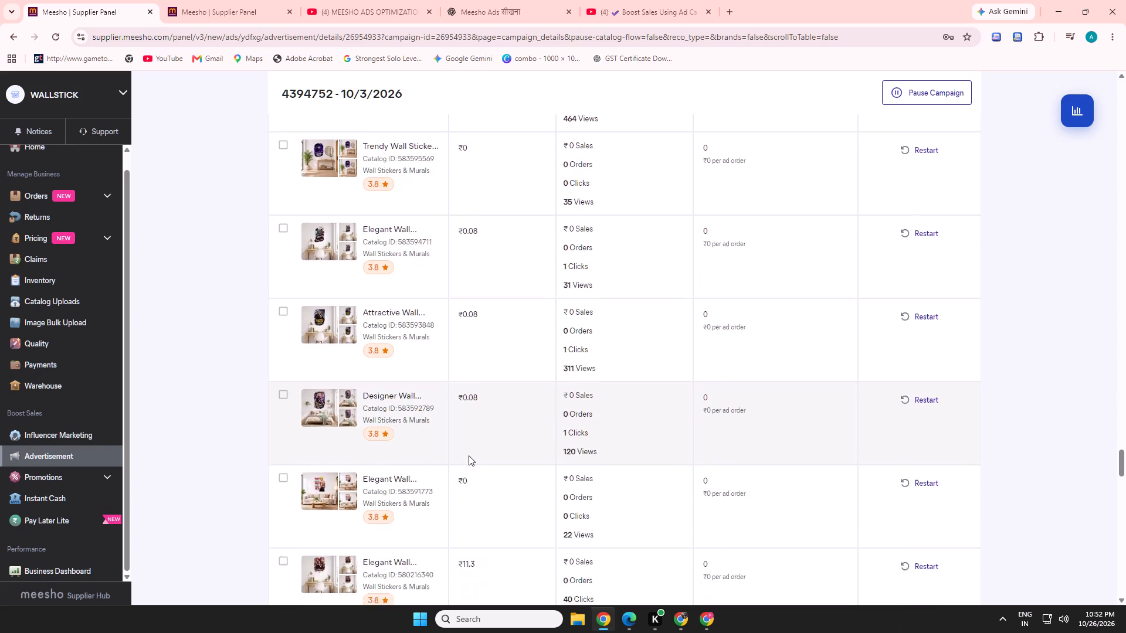
pyautogui.scroll(-5, 469, 455)
pyautogui.scroll(1, 469, 455)
pyautogui.scroll(-3, 469, 455)
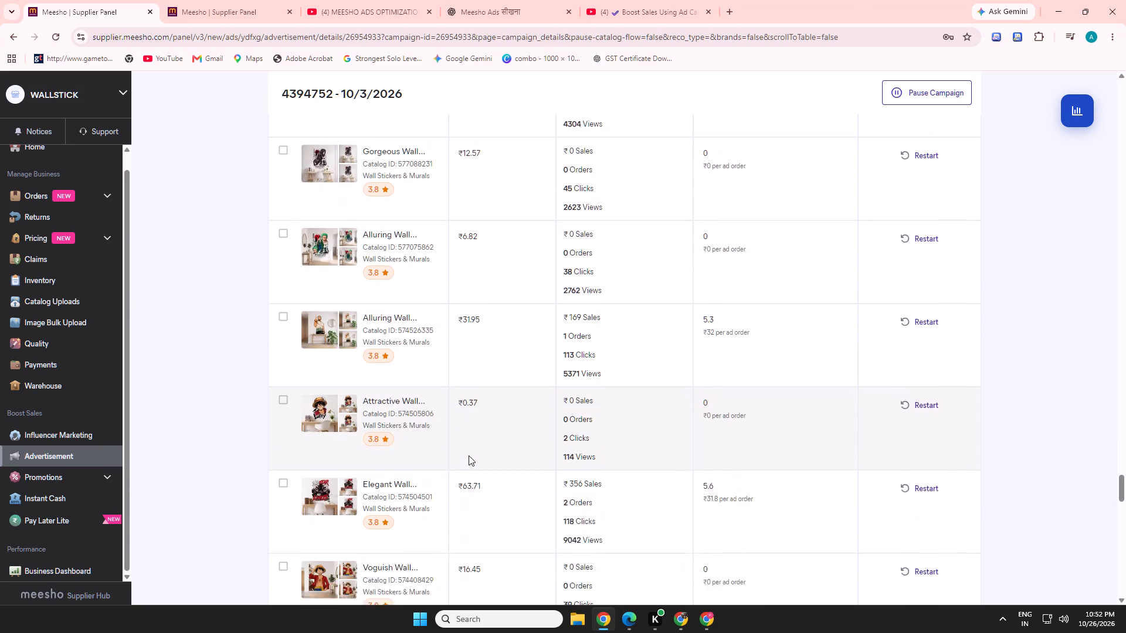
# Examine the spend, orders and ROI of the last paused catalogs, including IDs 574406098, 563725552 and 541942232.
pyautogui.scroll(-1, 469, 455)
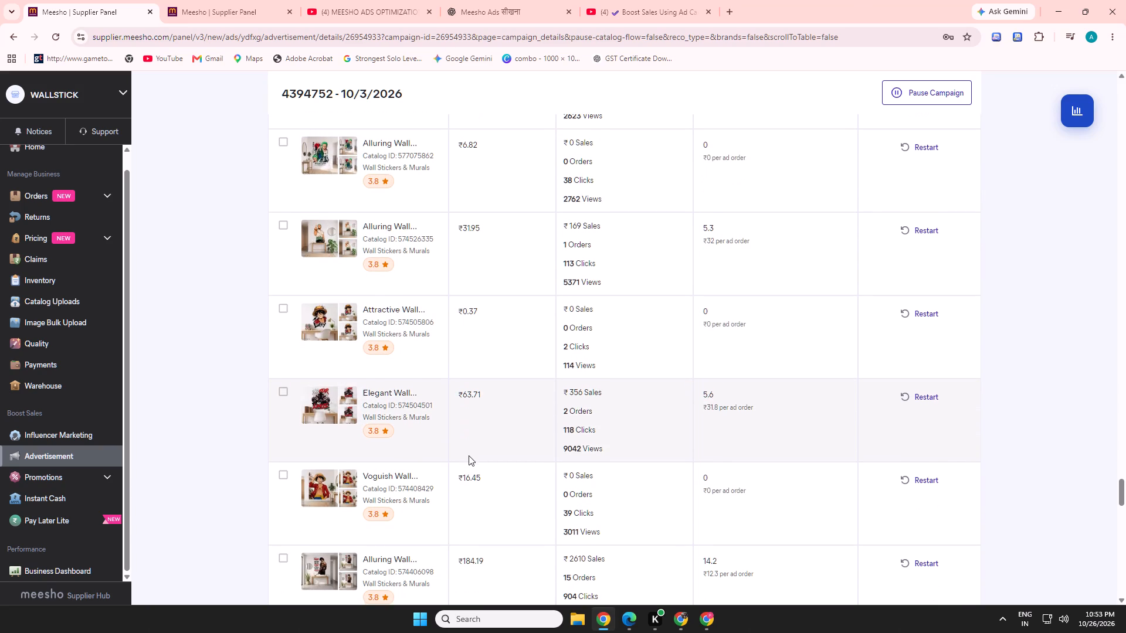
pyautogui.scroll(-2, 469, 455)
pyautogui.scroll(-2, 478, 409)
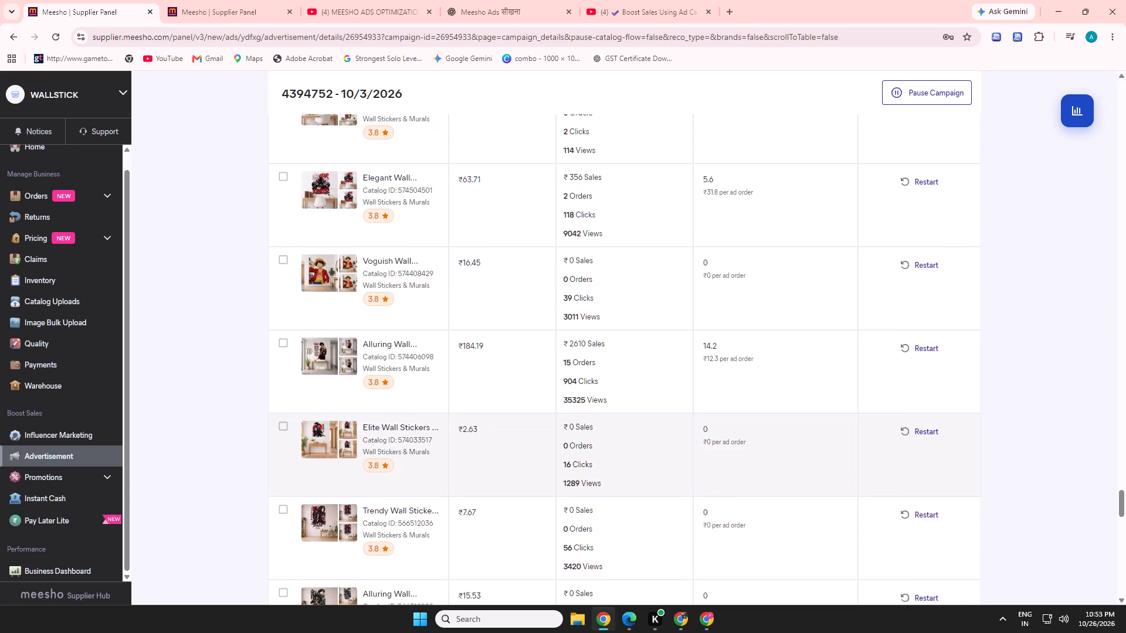
pyautogui.scroll(-1, 469, 424)
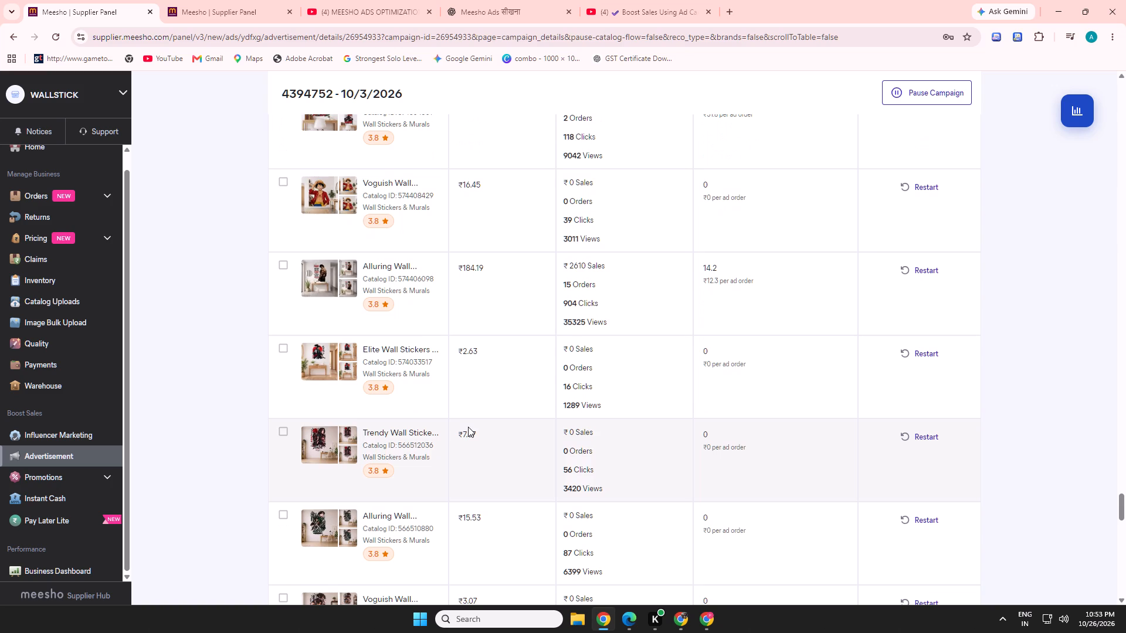
pyautogui.scroll(-2, 468, 427)
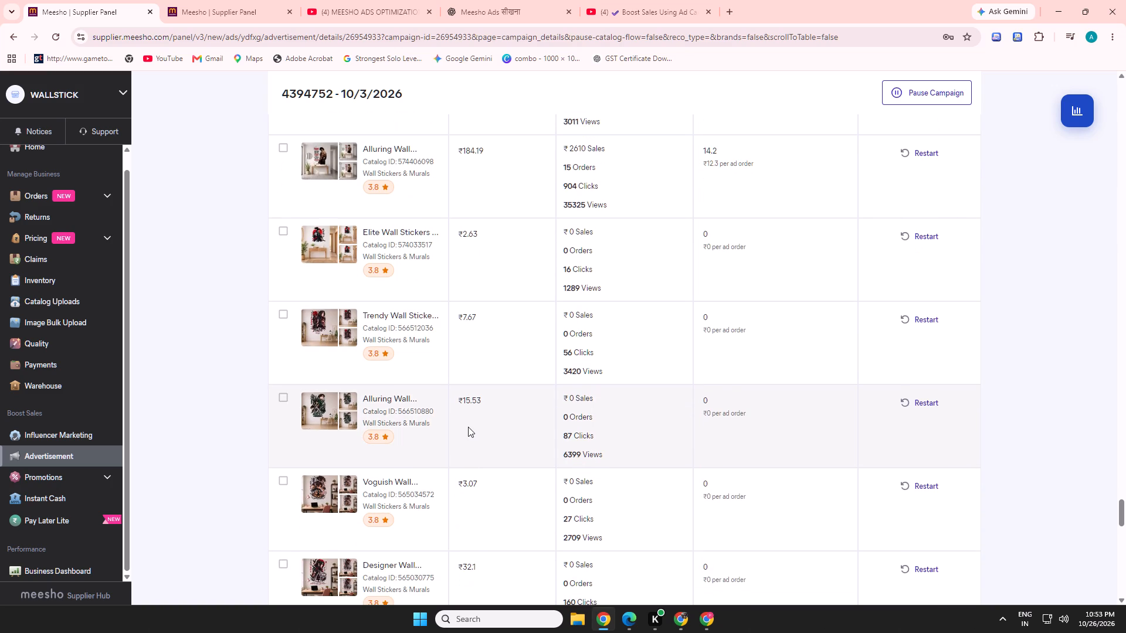
pyautogui.scroll(-3, 468, 427)
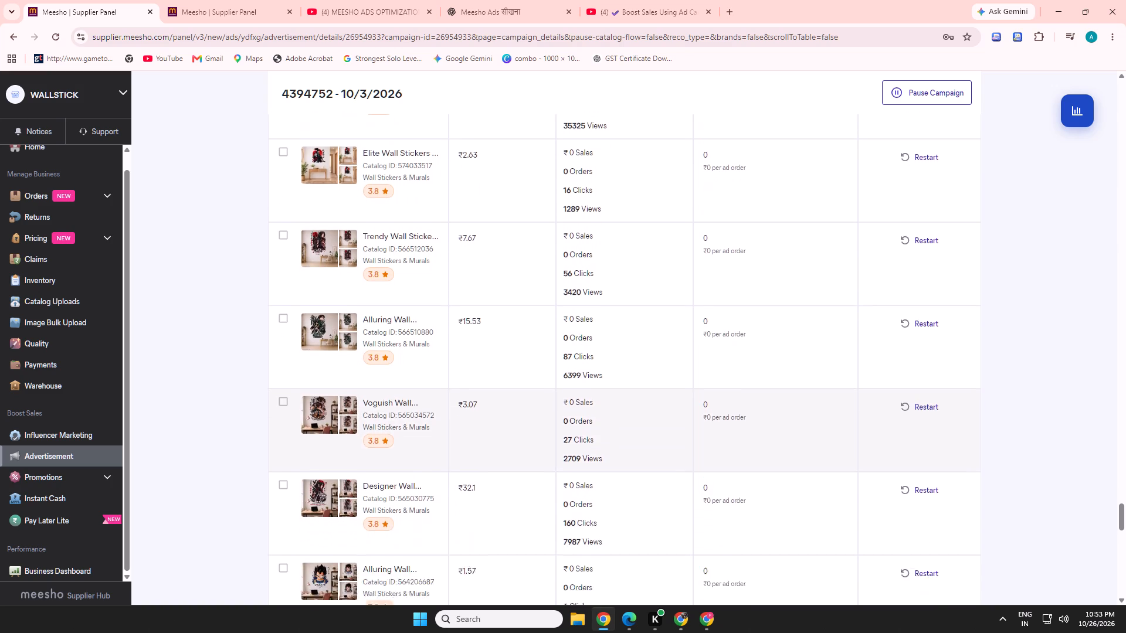
pyautogui.scroll(-3, 468, 427)
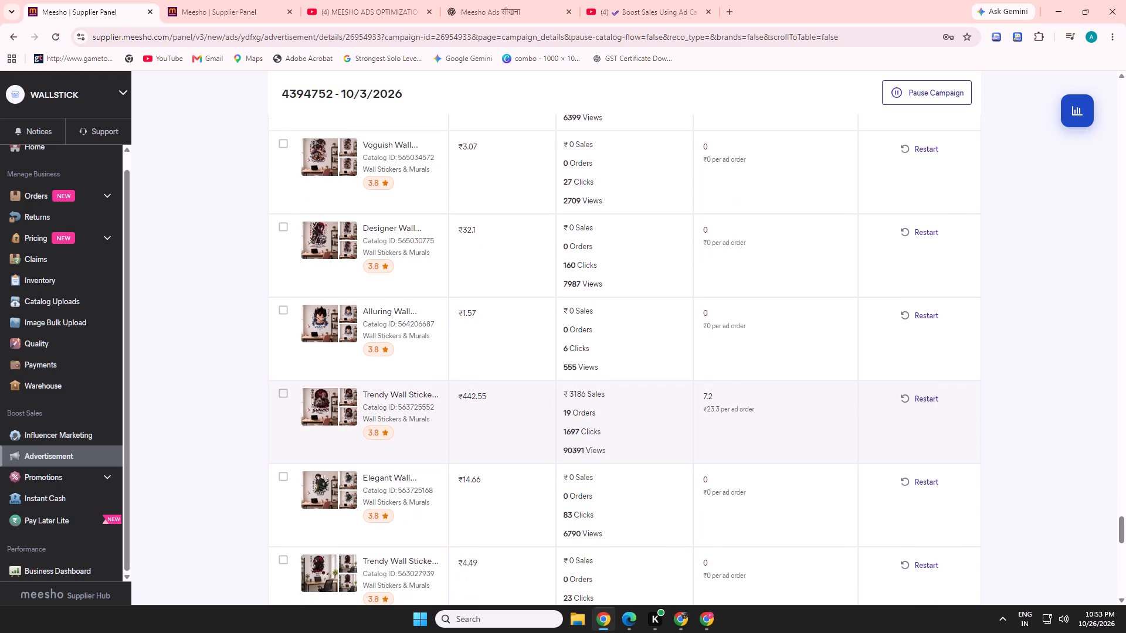
pyautogui.scroll(-4, 468, 427)
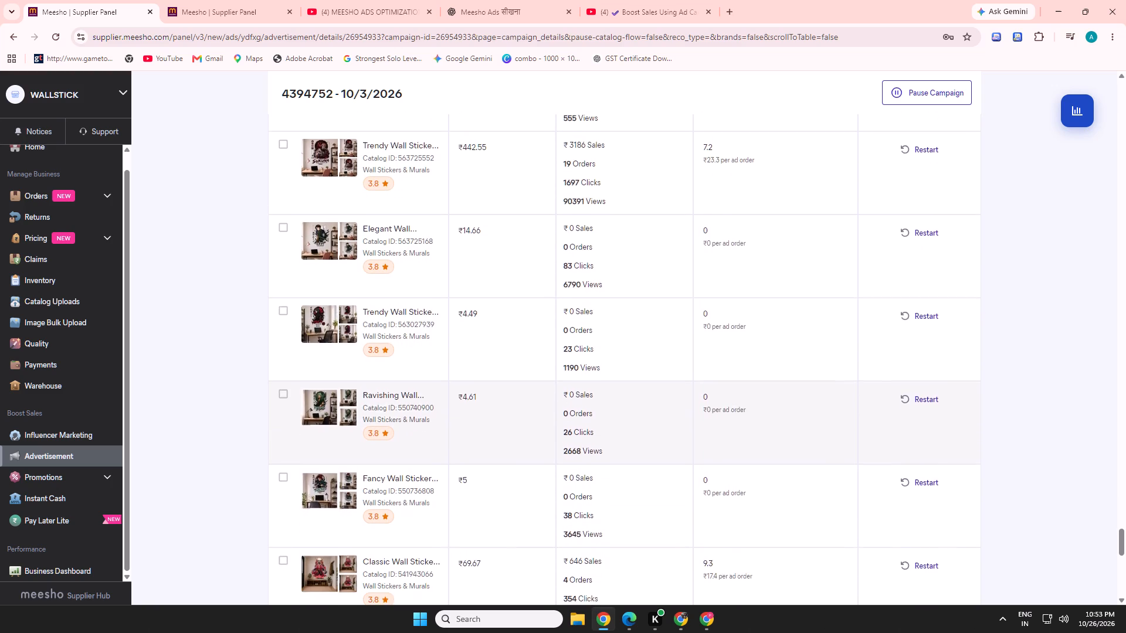
pyautogui.scroll(-19, 468, 427)
pyautogui.scroll(11, 468, 427)
pyautogui.click(196, 0)
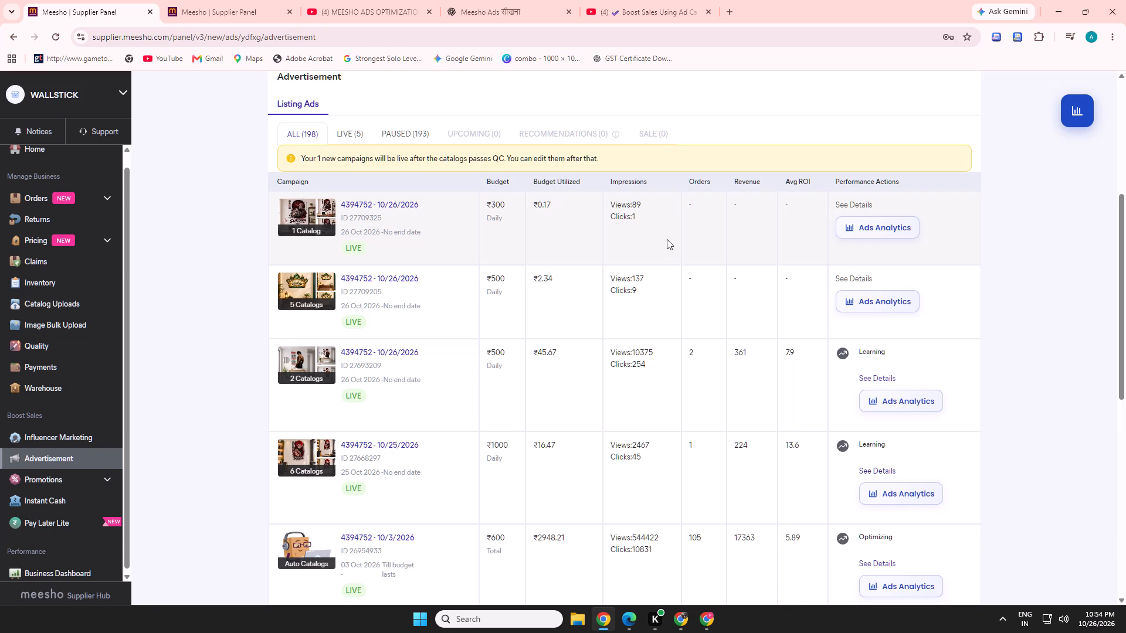
pyautogui.click(547, 625)
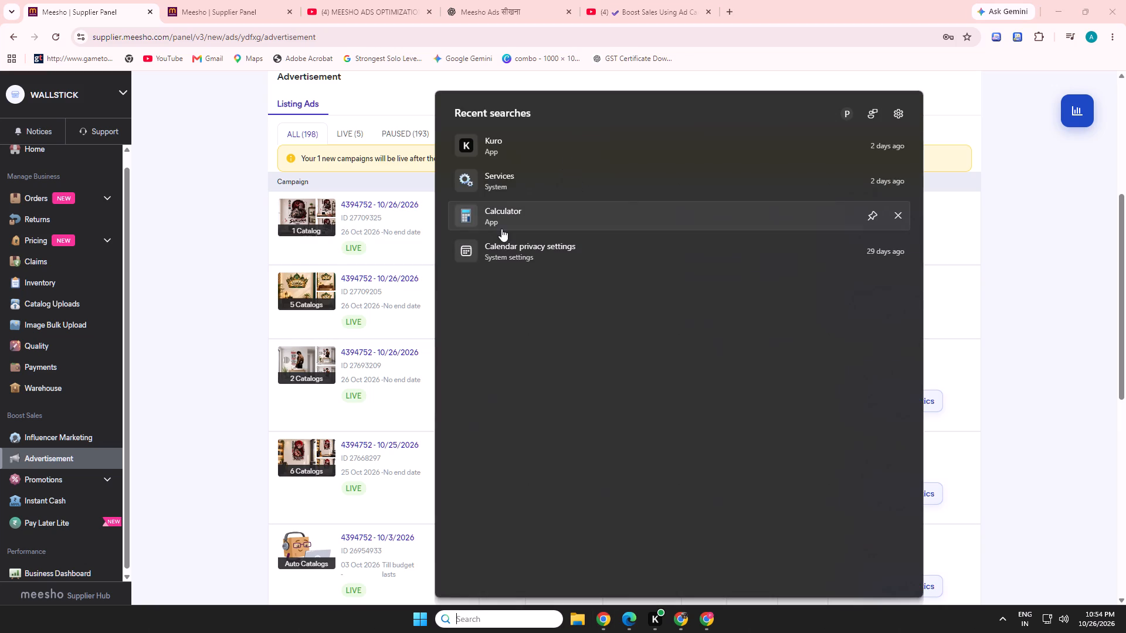
pyautogui.click(1045, 220)
pyautogui.tripleClick(548, 275)
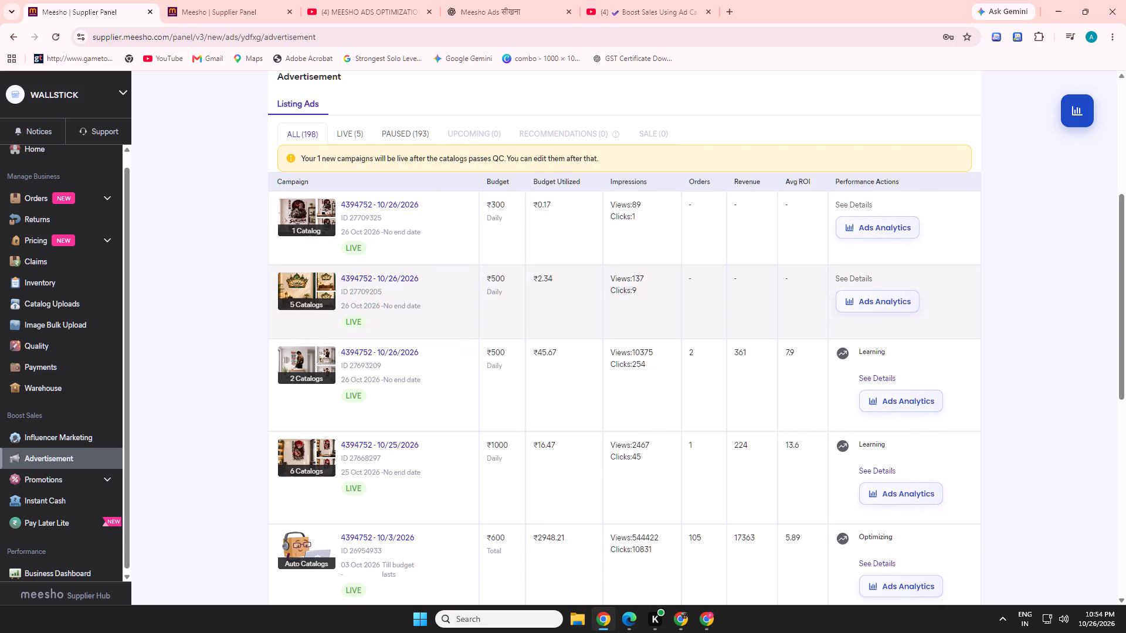
pyautogui.scroll(-1, 618, 318)
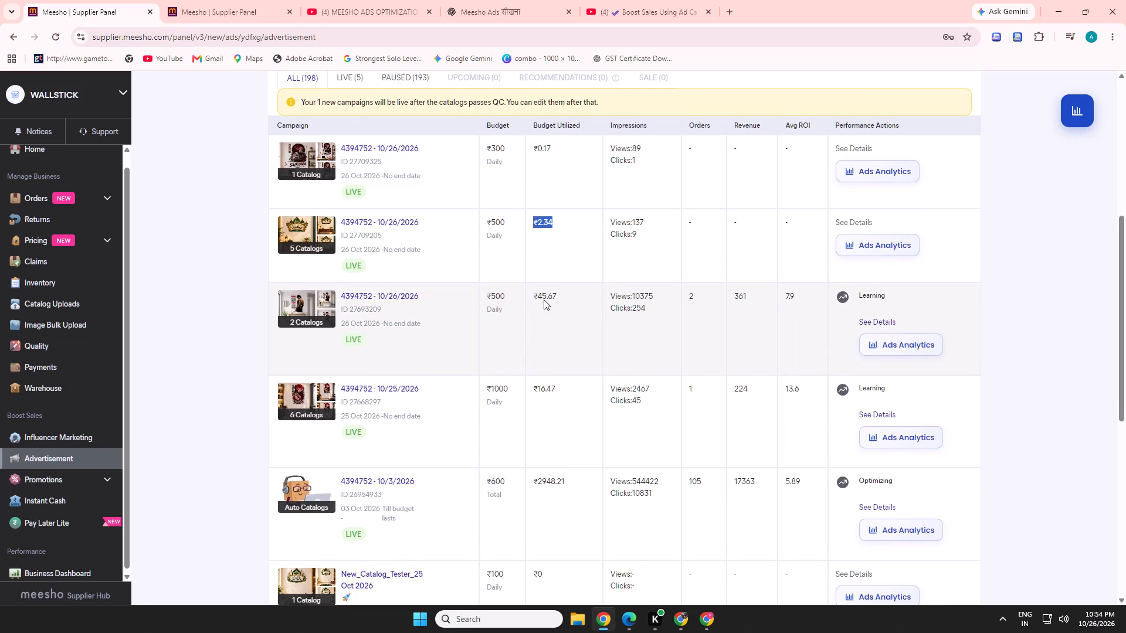
pyautogui.tripleClick(544, 300)
pyautogui.click(544, 300)
pyautogui.click(874, 318)
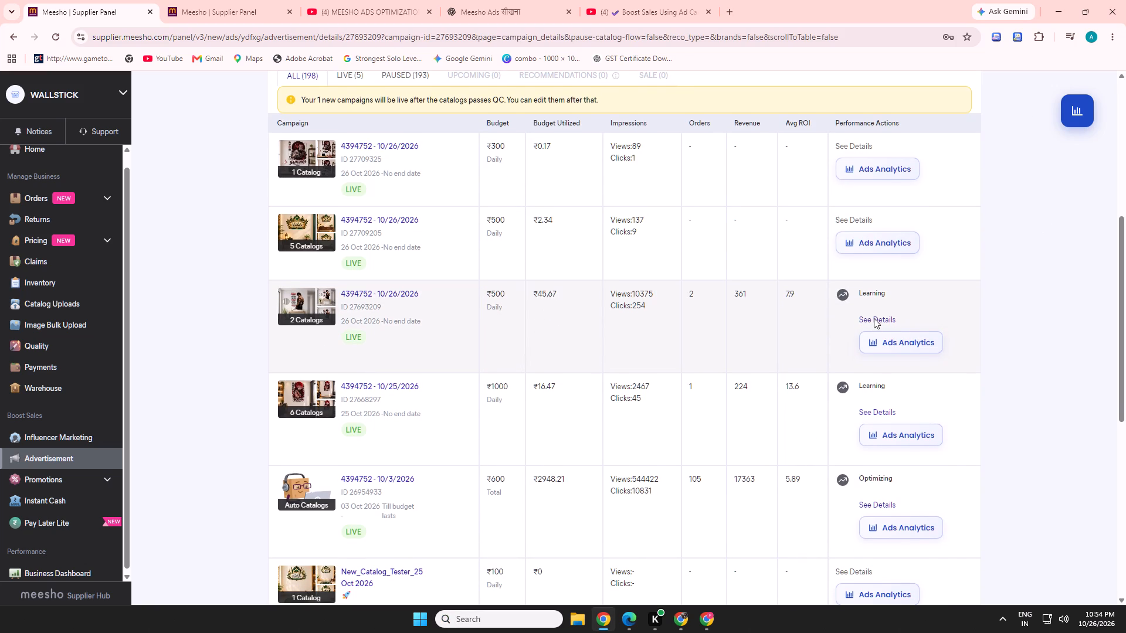
pyautogui.scroll(-3, 700, 372)
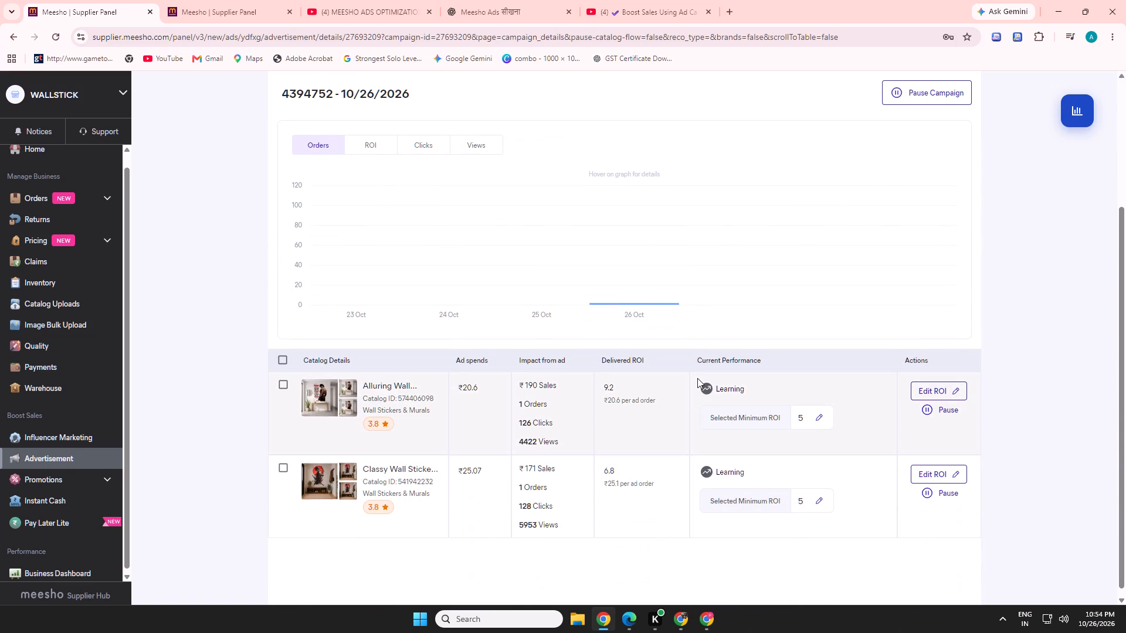
# Open the details of the five-catalog campaign 27709205 and examine each catalog's ad spend, clicks and ROI.
pyautogui.click(93, 463)
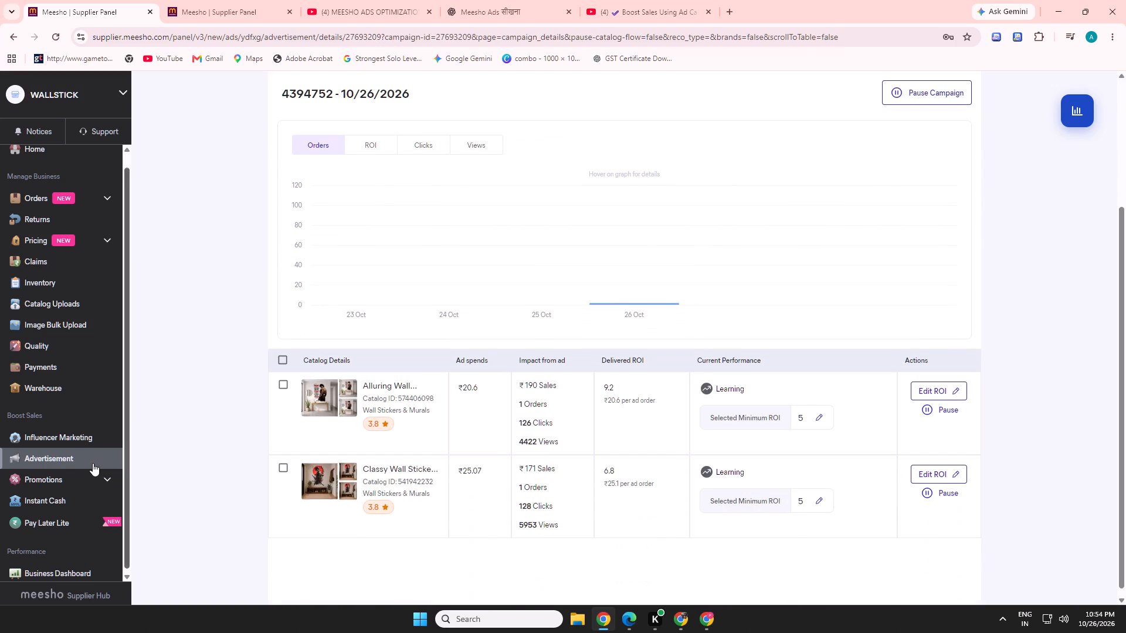
pyautogui.scroll(-4, 687, 383)
pyautogui.scroll(-2, 865, 454)
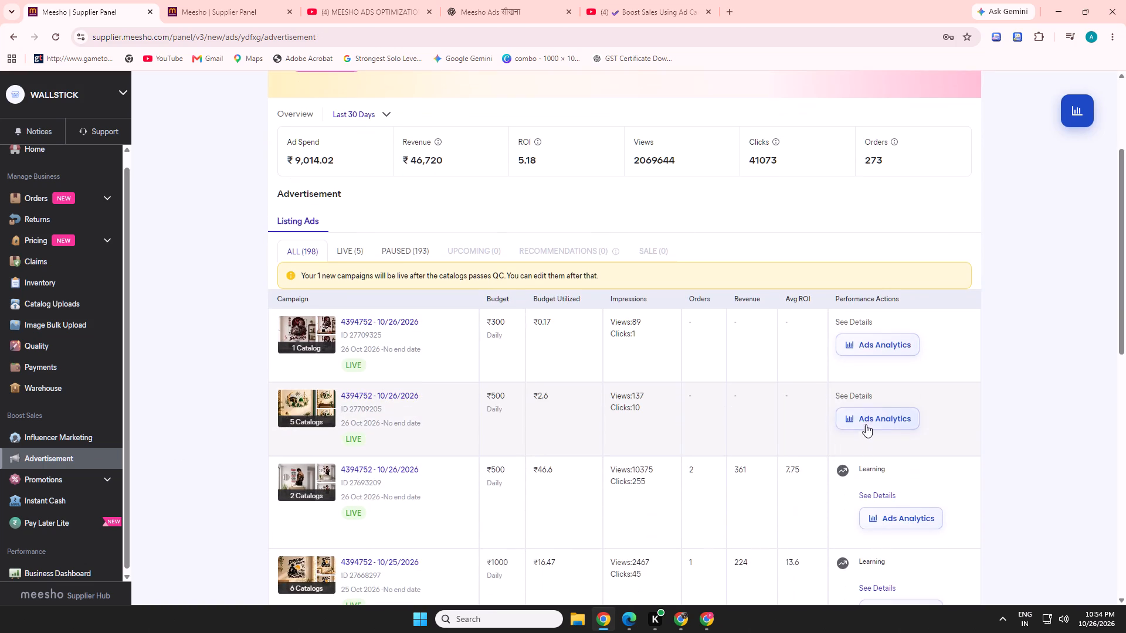
pyautogui.click(854, 392)
pyautogui.scroll(-5, 466, 345)
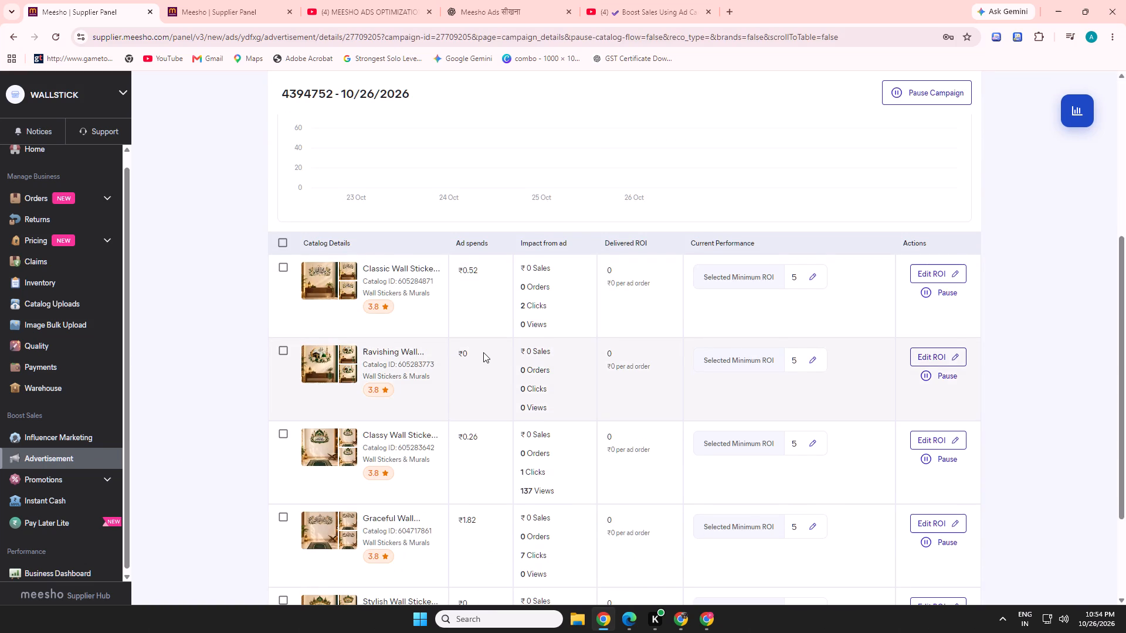
pyautogui.scroll(-2, 483, 352)
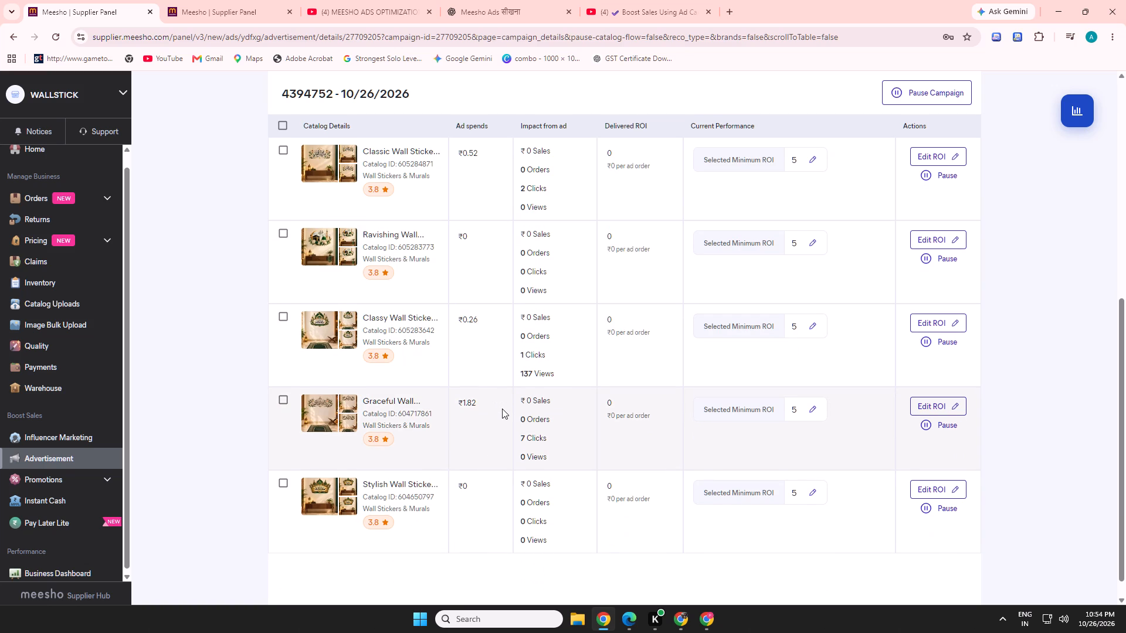
pyautogui.scroll(6, 502, 409)
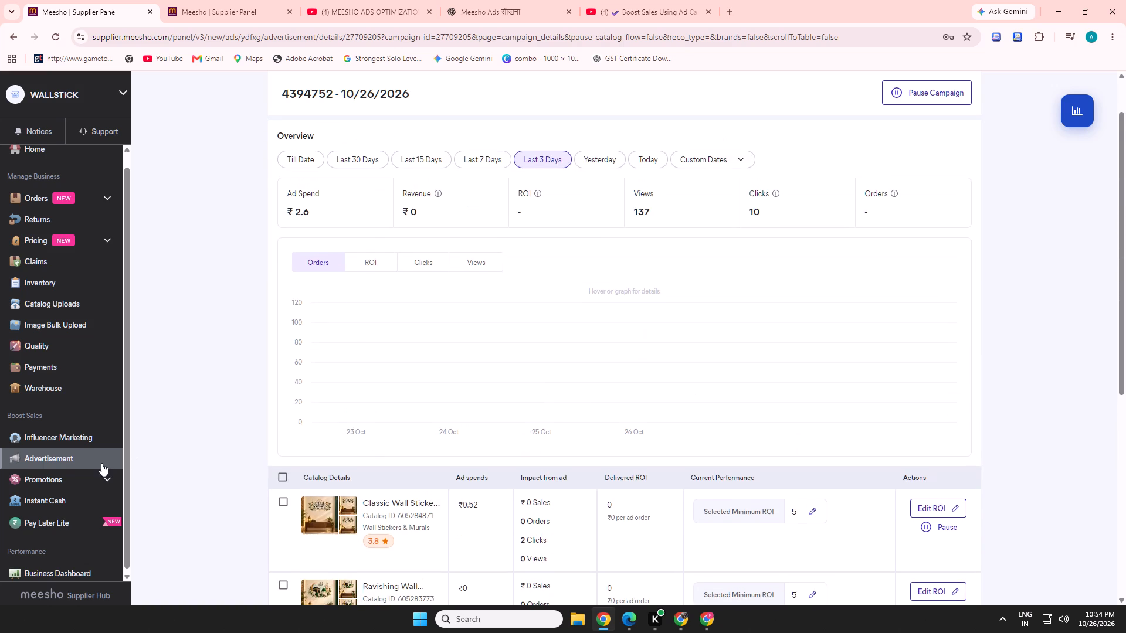
# Return to the Advertisement page and compare the live and paused campaigns' budget use, orders, revenue and average ROI.
pyautogui.click(101, 463)
pyautogui.scroll(-8, 645, 278)
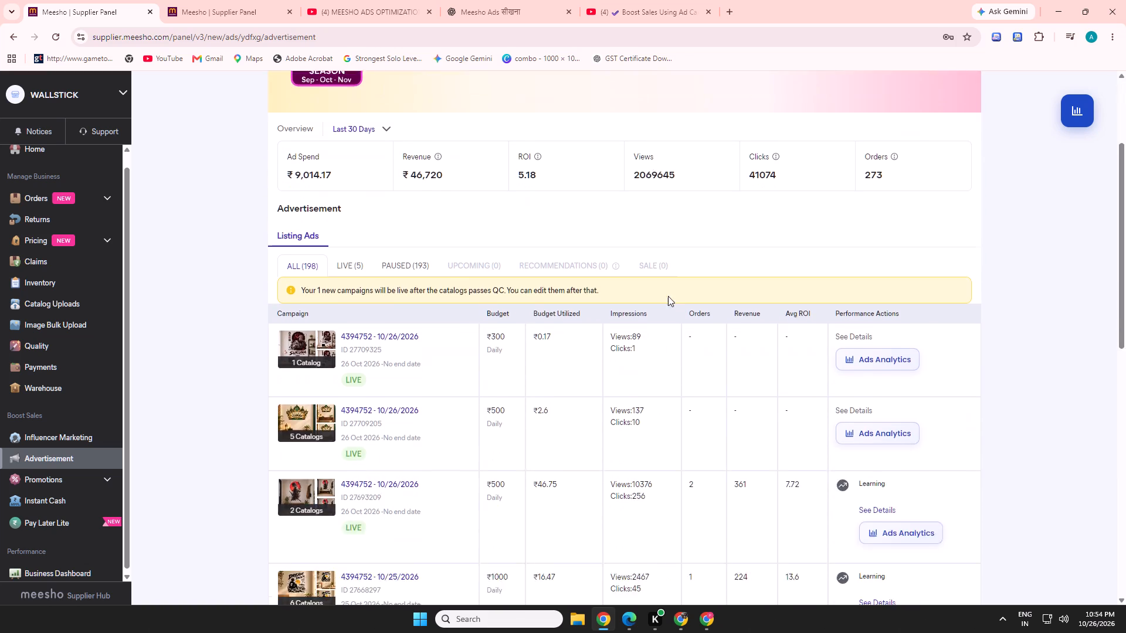
pyautogui.scroll(-6, 674, 297)
pyautogui.scroll(1, 677, 315)
pyautogui.scroll(-8, 677, 321)
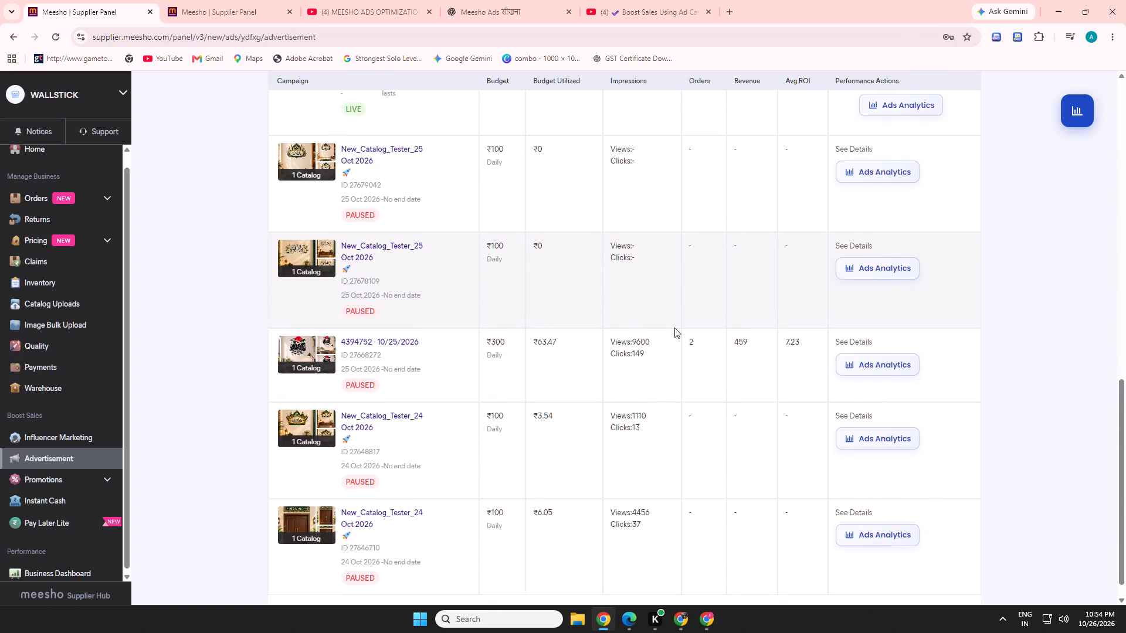
pyautogui.scroll(-3, 674, 328)
pyautogui.scroll(13, 674, 331)
pyautogui.scroll(-10, 674, 331)
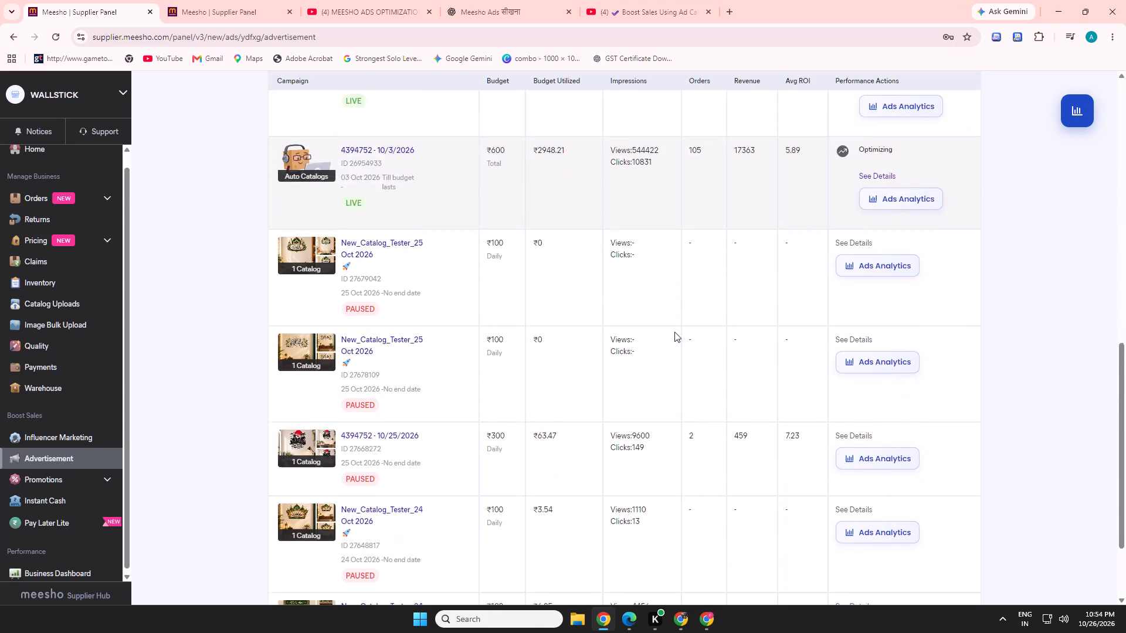
pyautogui.scroll(-9, 674, 332)
pyautogui.scroll(5, 674, 332)
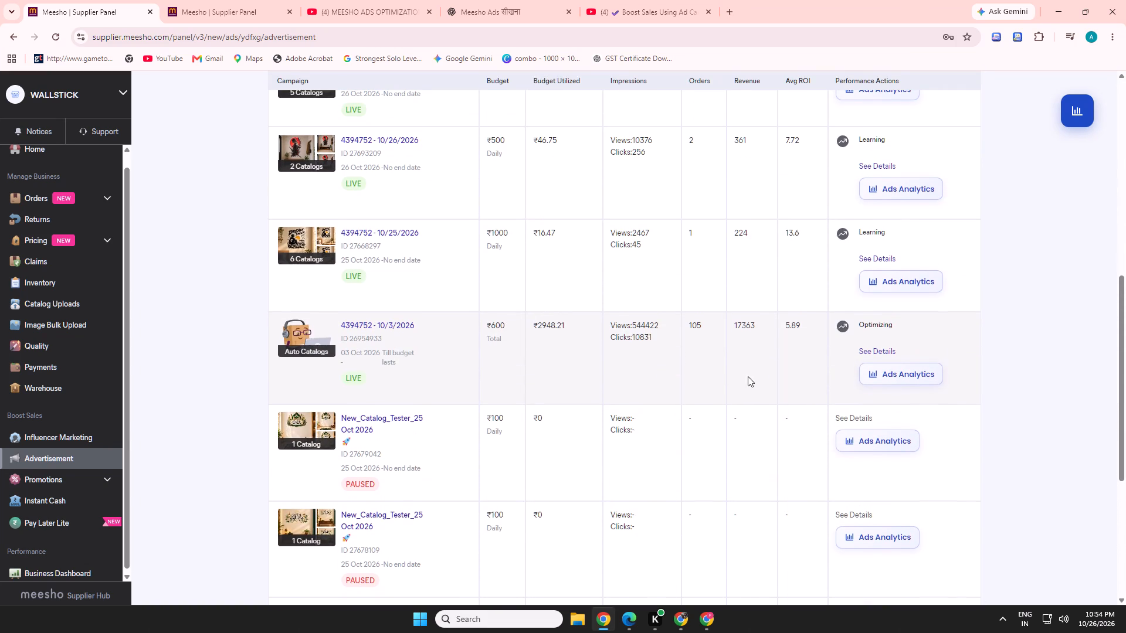
pyautogui.scroll(2, 827, 262)
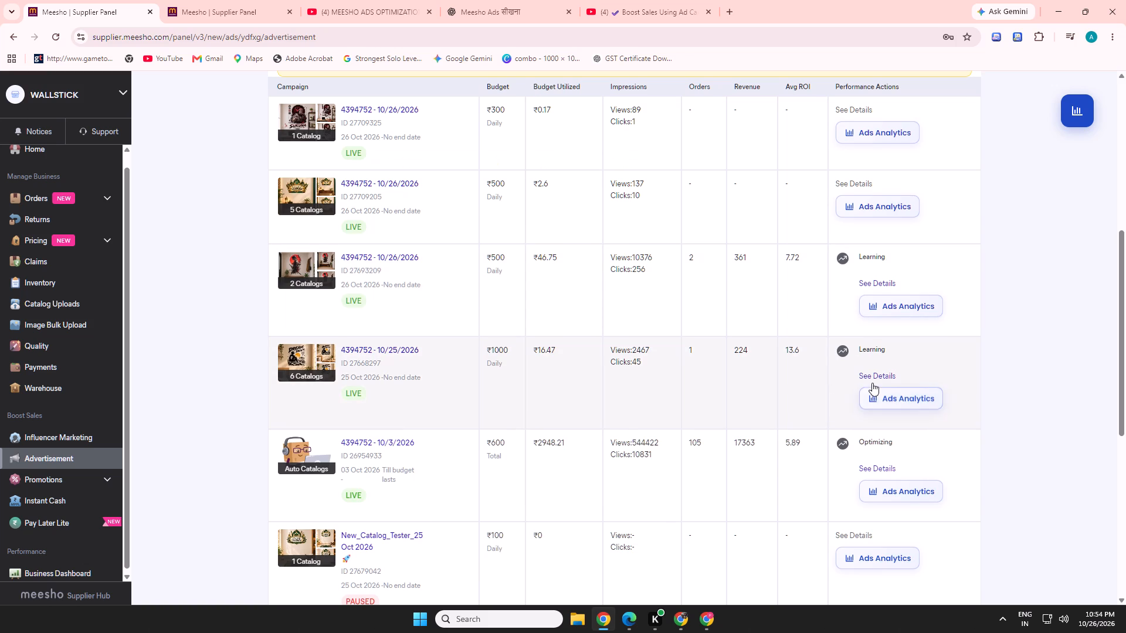
# Open the details of the six-catalog campaign 27668297 and examine each catalog's spend, orders and delivered ROI.
pyautogui.click(872, 375)
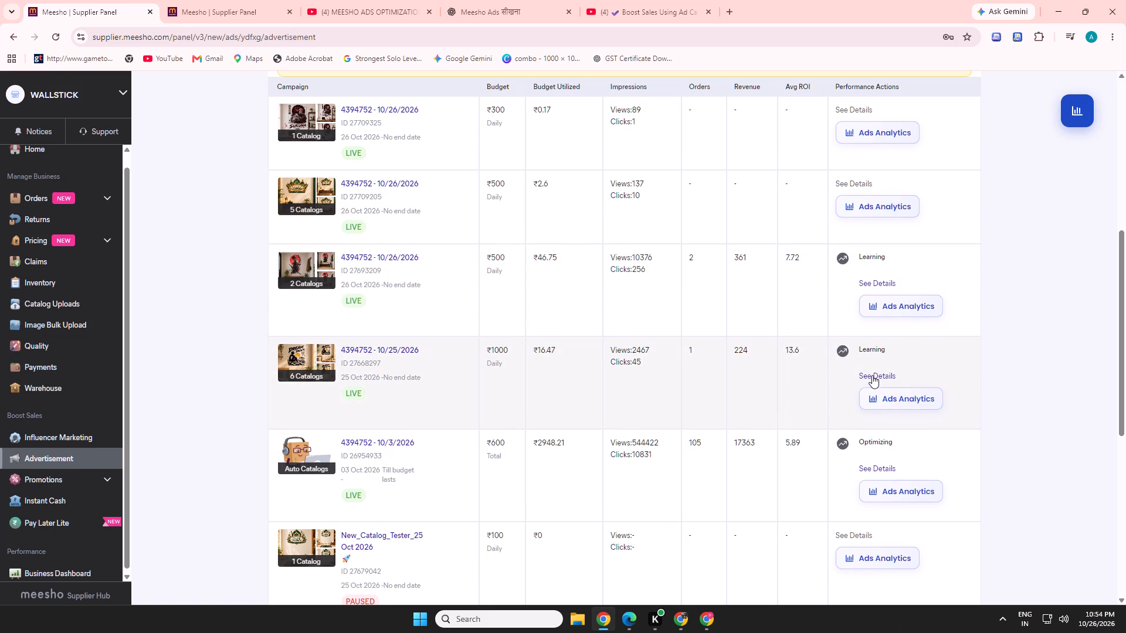
pyautogui.scroll(-5, 584, 335)
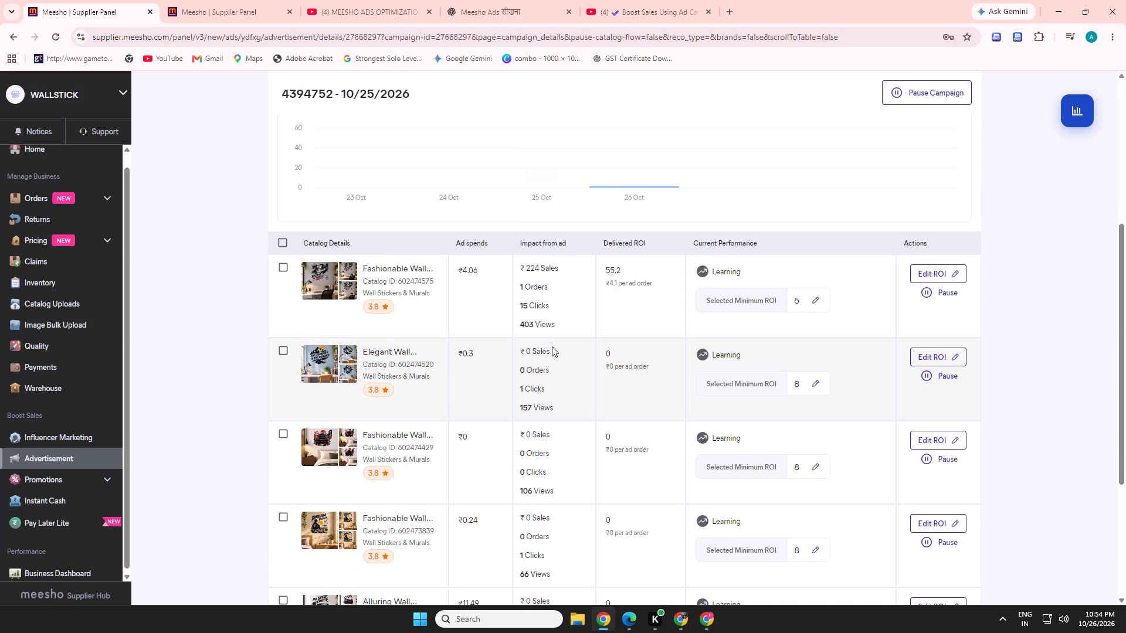
pyautogui.scroll(-2, 552, 346)
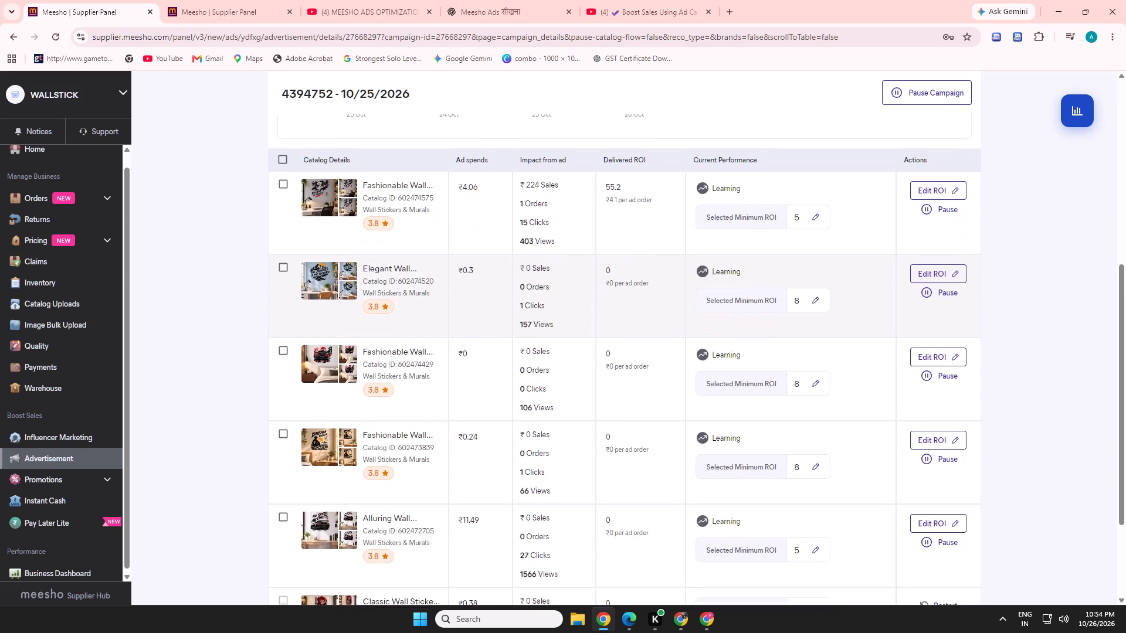
pyautogui.scroll(-1, 548, 362)
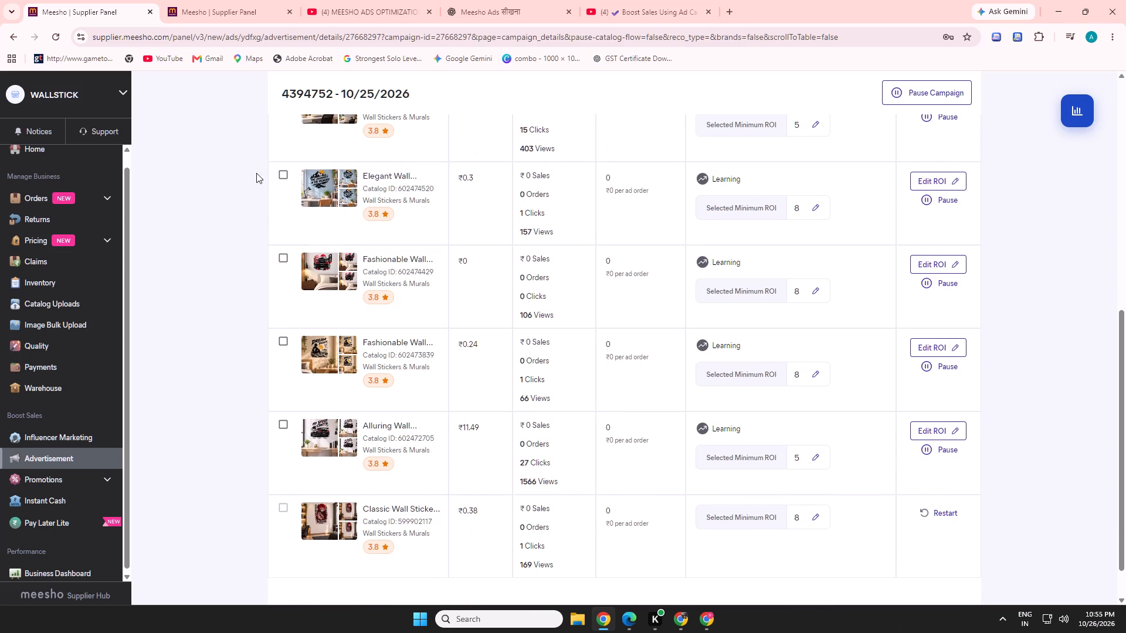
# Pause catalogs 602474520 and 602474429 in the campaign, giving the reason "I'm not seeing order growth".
pyautogui.click(274, 176)
pyautogui.click(280, 258)
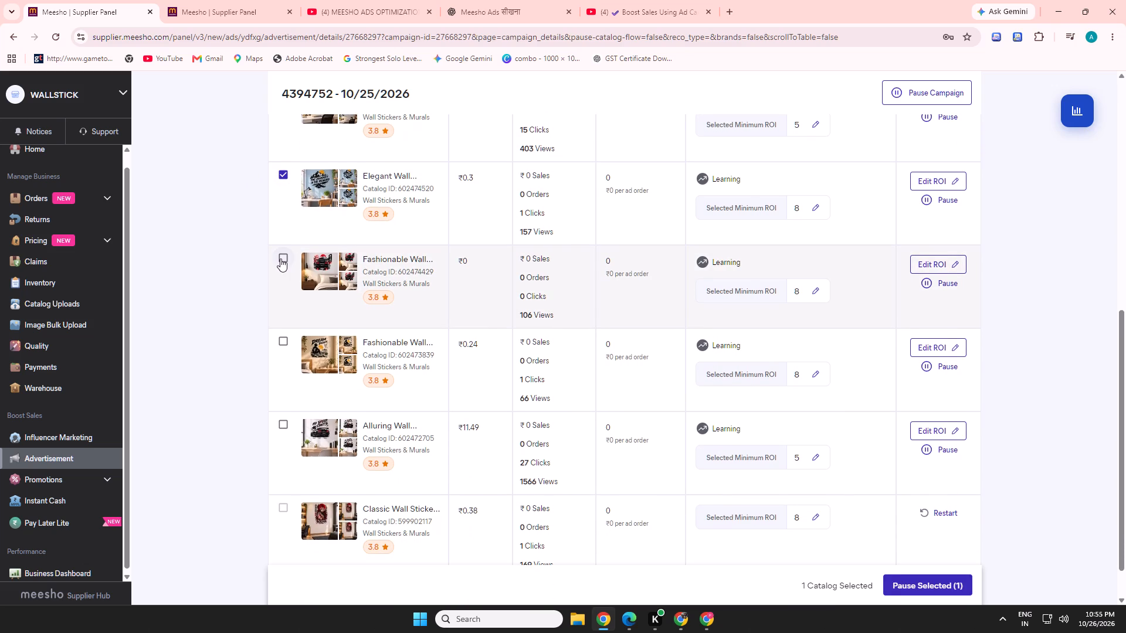
pyautogui.scroll(-1, 431, 316)
pyautogui.scroll(-1, 379, 332)
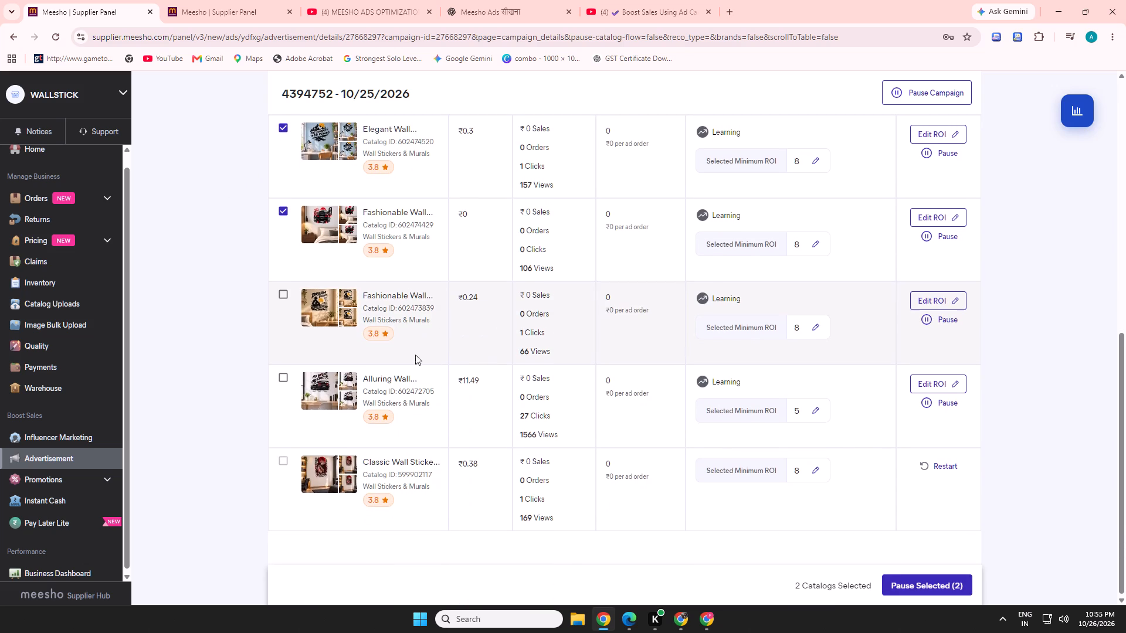
pyautogui.scroll(-1, 549, 437)
pyautogui.click(936, 578)
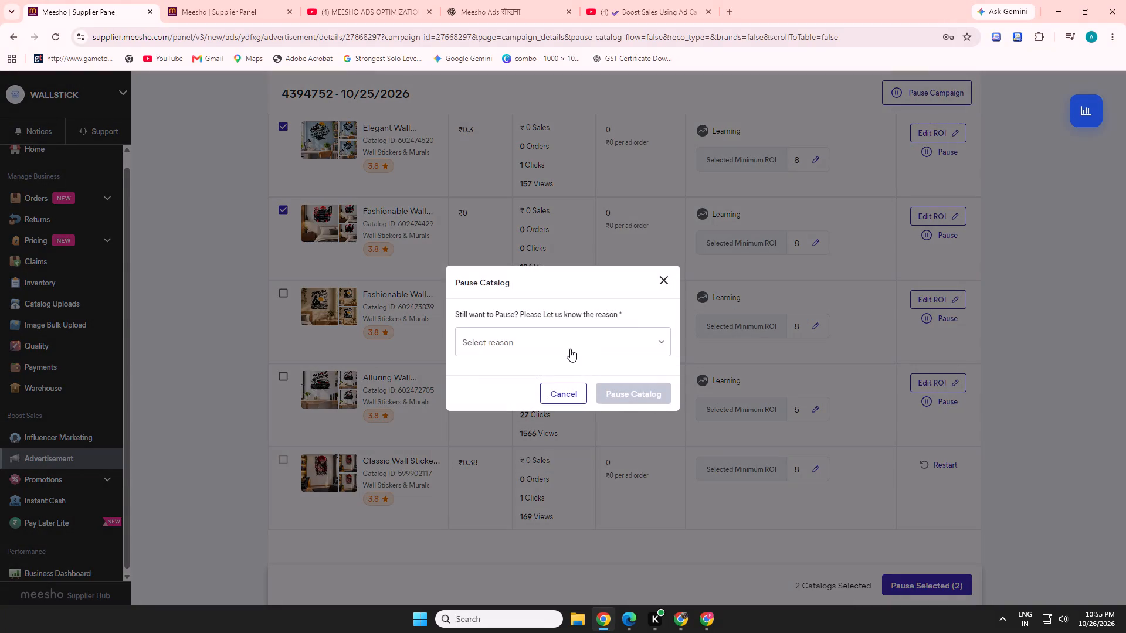
pyautogui.click(570, 349)
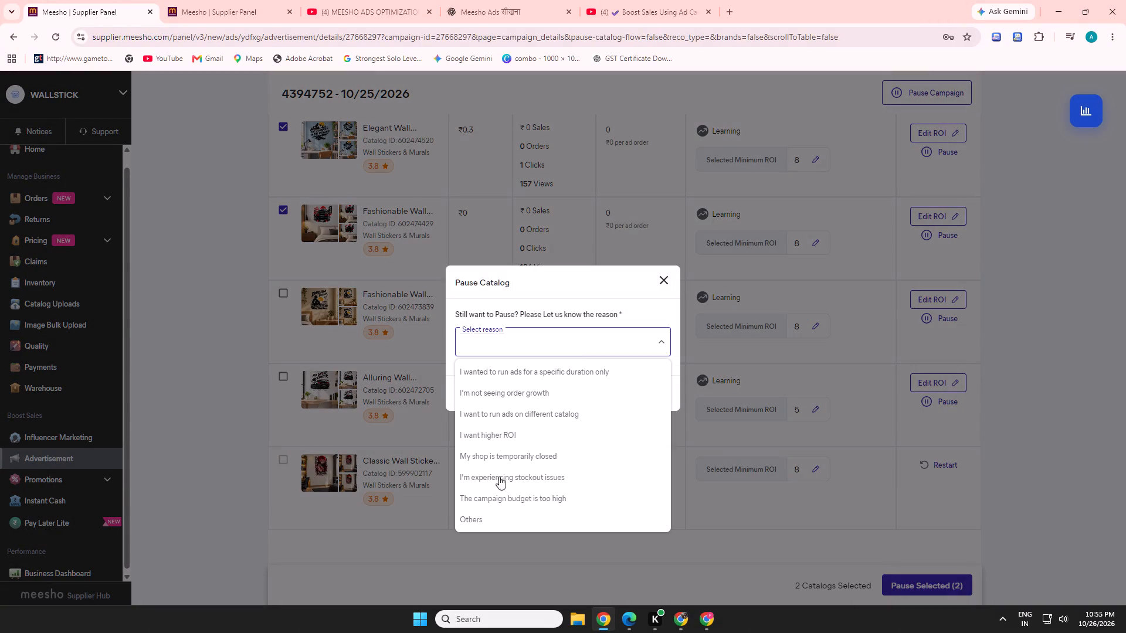
pyautogui.click(534, 395)
pyautogui.click(640, 396)
pyautogui.click(1026, 443)
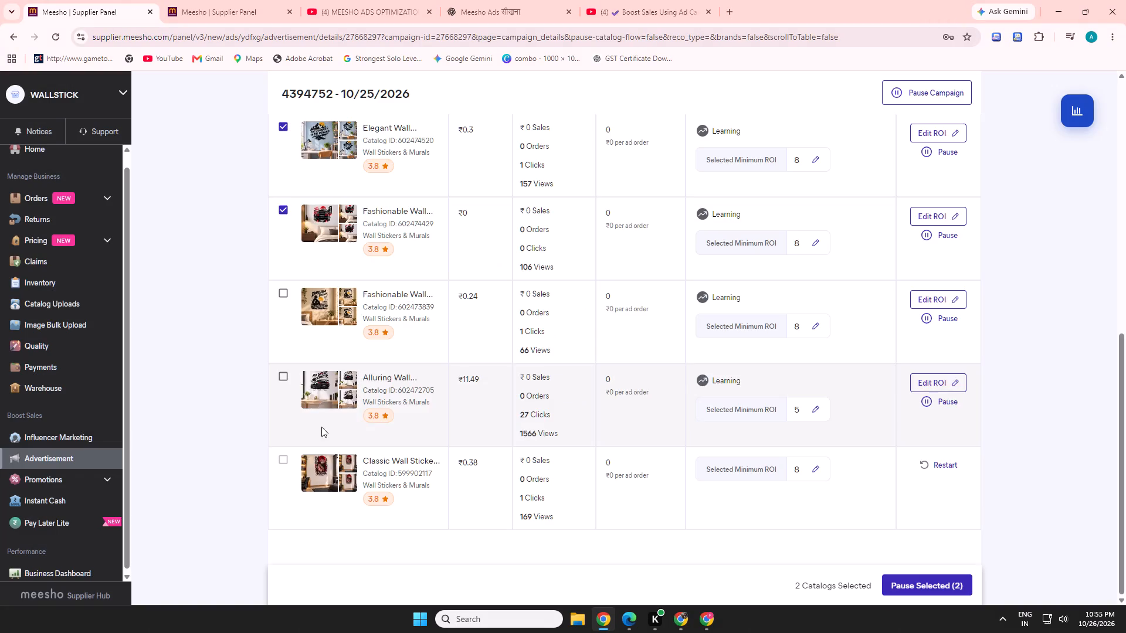
pyautogui.scroll(-3, 396, 428)
pyautogui.scroll(-2, 322, 454)
# Open the next 7 days' upcoming payments and check the net amounts for the 27, 28 and 29 October payouts.
pyautogui.click(60, 365)
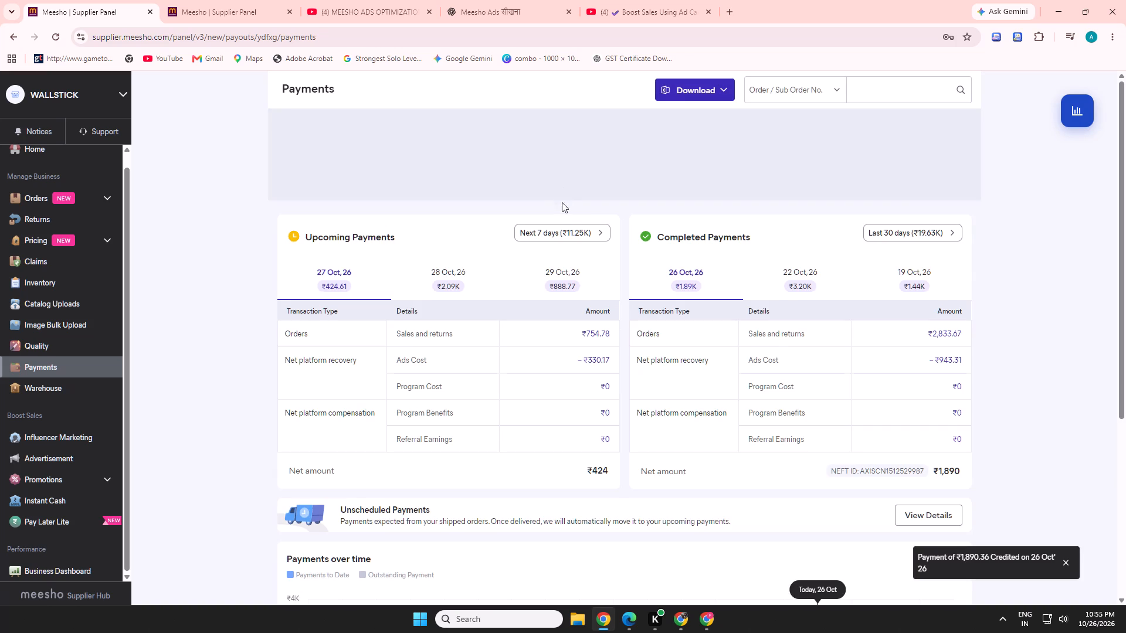
pyautogui.click(565, 143)
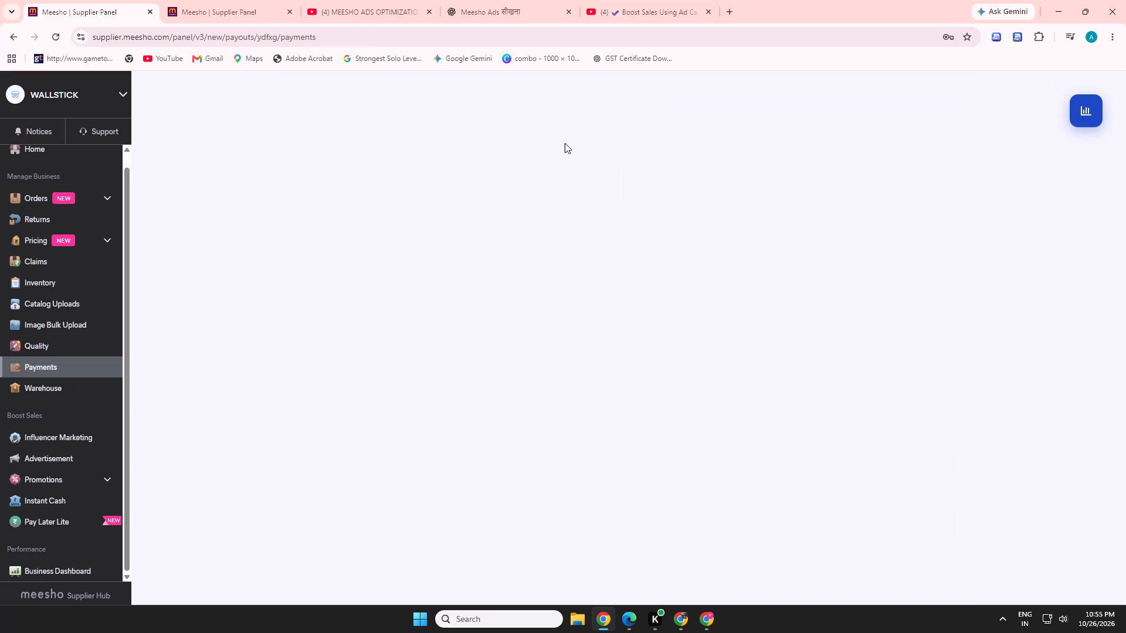
pyautogui.scroll(-2, 623, 281)
pyautogui.scroll(-2, 921, 407)
pyautogui.scroll(-1, 873, 406)
pyautogui.tripleClick(871, 435)
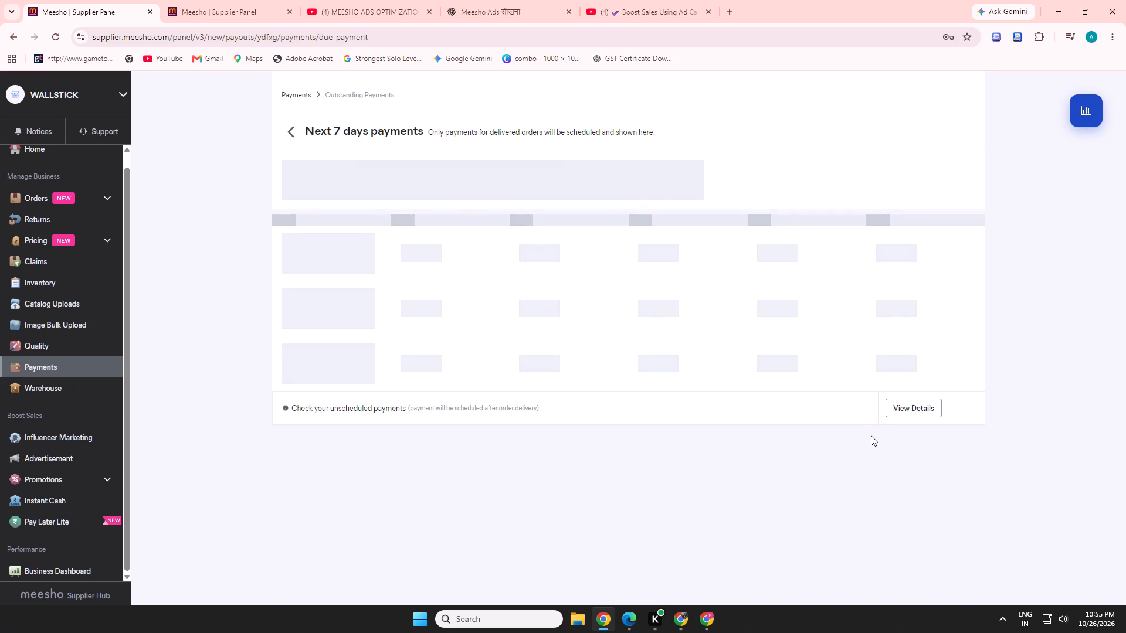
pyautogui.click(871, 435)
pyautogui.click(793, 441)
pyautogui.tripleClick(844, 275)
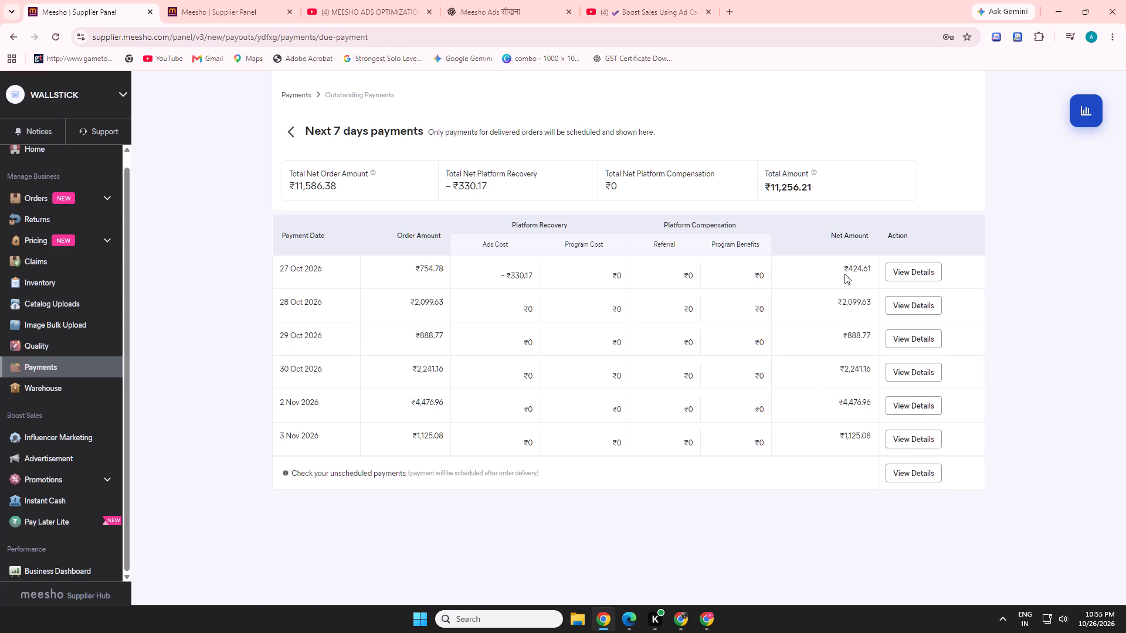
pyautogui.click(844, 274)
pyautogui.tripleClick(842, 298)
pyautogui.tripleClick(847, 339)
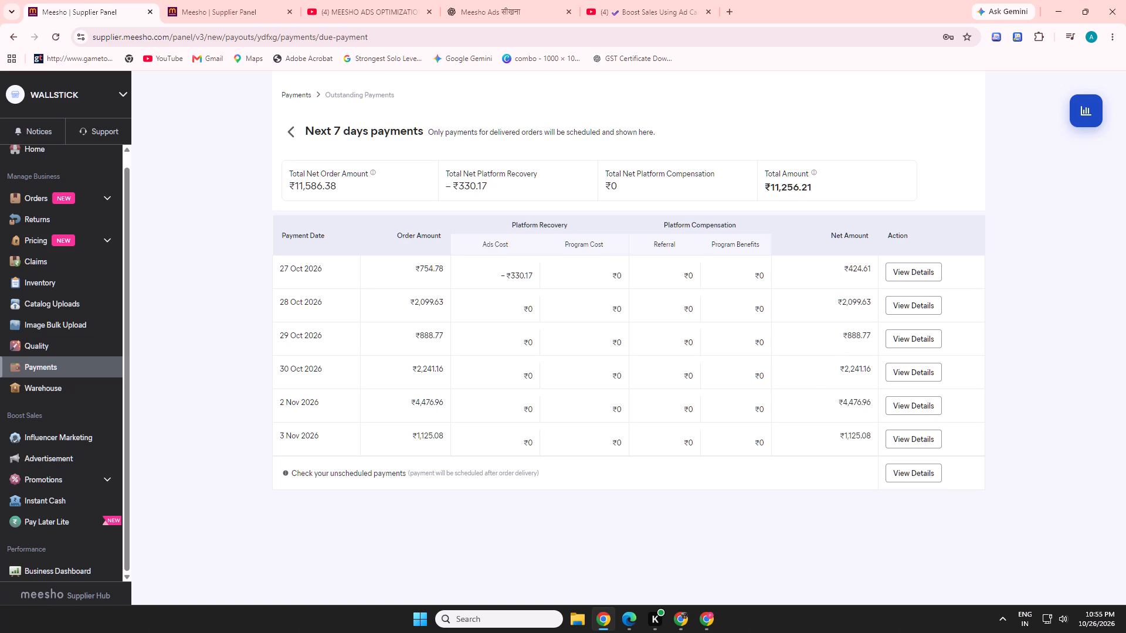
pyautogui.click(847, 339)
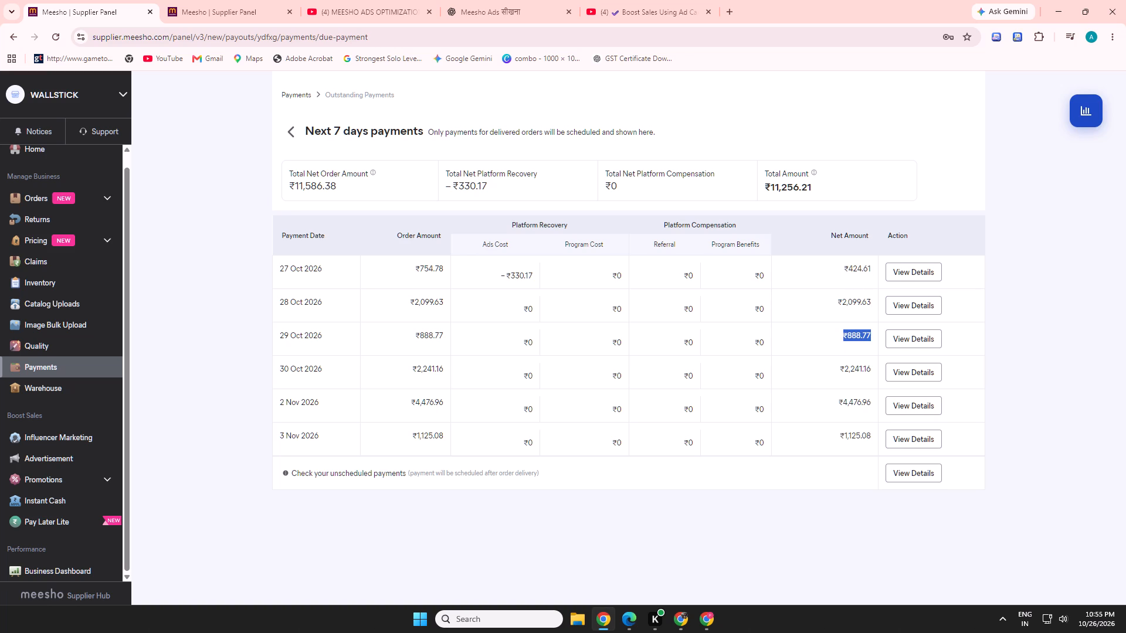
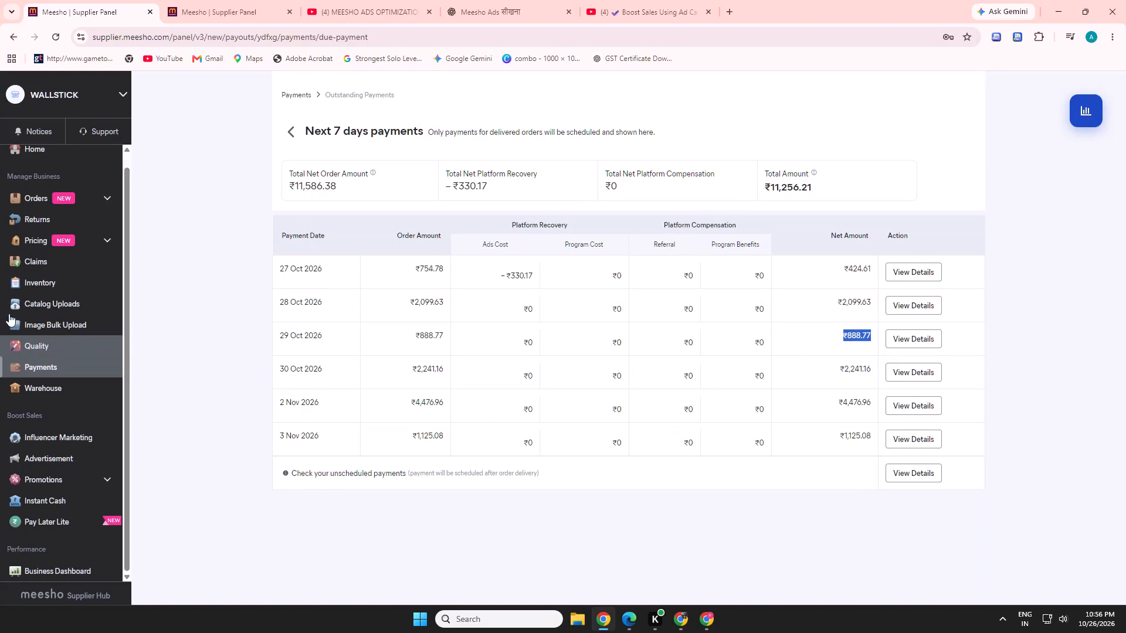
# Return to the Advertisement page, set the overview period to Today, and review the live campaigns' spend, clicks and orders.
pyautogui.click(54, 158)
pyautogui.scroll(-4, 193, 267)
pyautogui.click(5, 460)
pyautogui.scroll(-20, 591, 291)
pyautogui.scroll(-9, 591, 291)
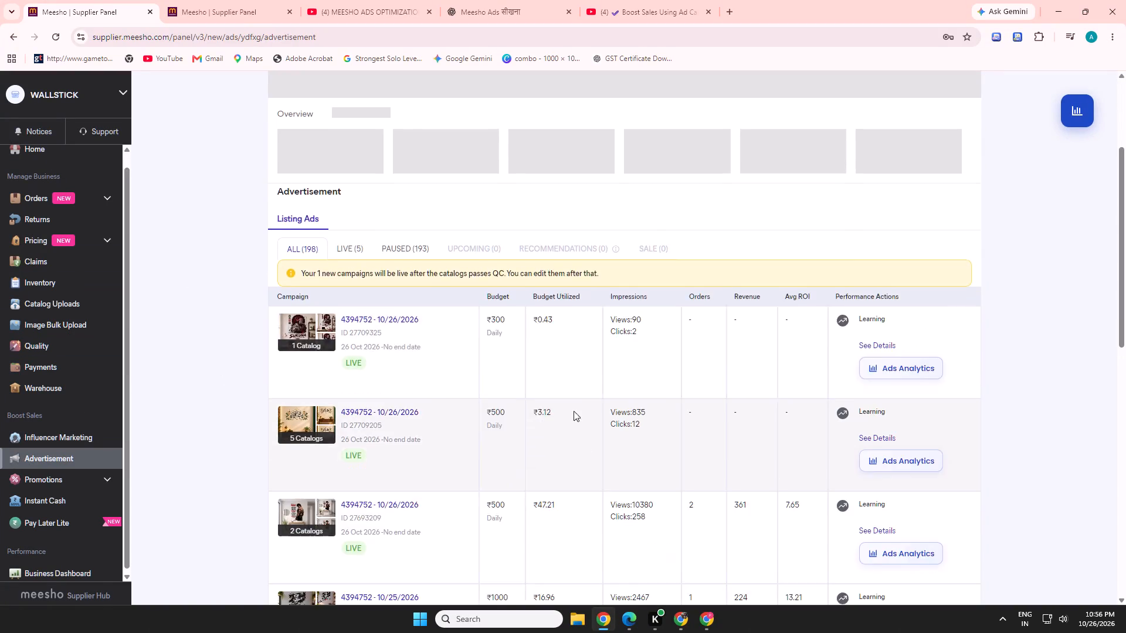
pyautogui.scroll(1, 563, 396)
pyautogui.scroll(3, 460, 304)
pyautogui.click(362, 295)
pyautogui.click(375, 394)
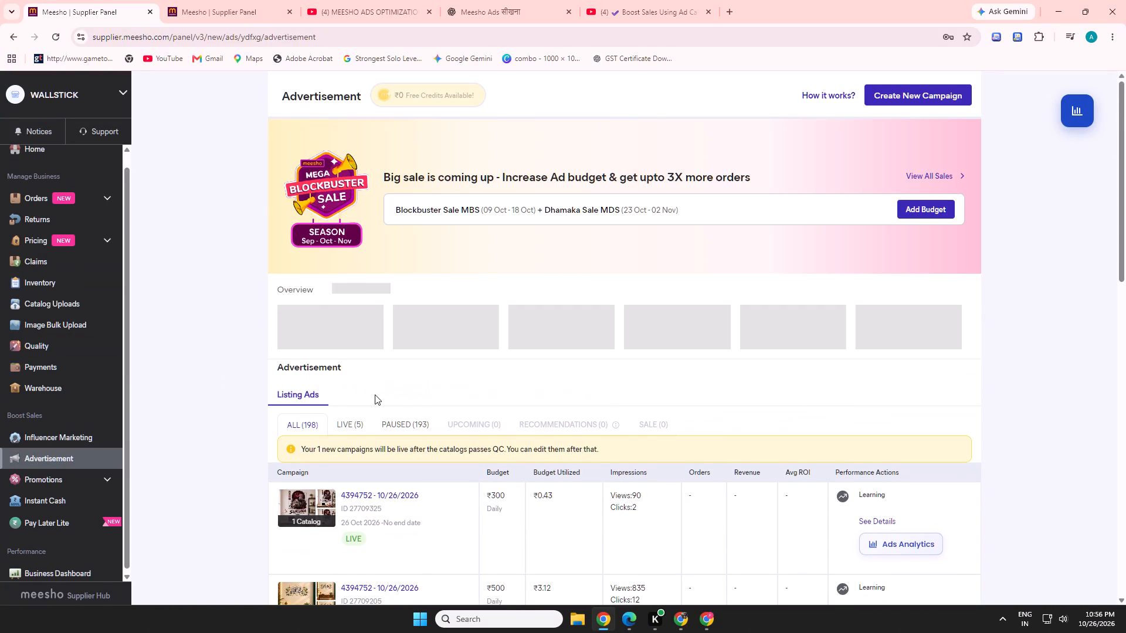
pyautogui.scroll(-2, 303, 327)
pyautogui.scroll(1, 308, 325)
pyautogui.scroll(-3, 338, 354)
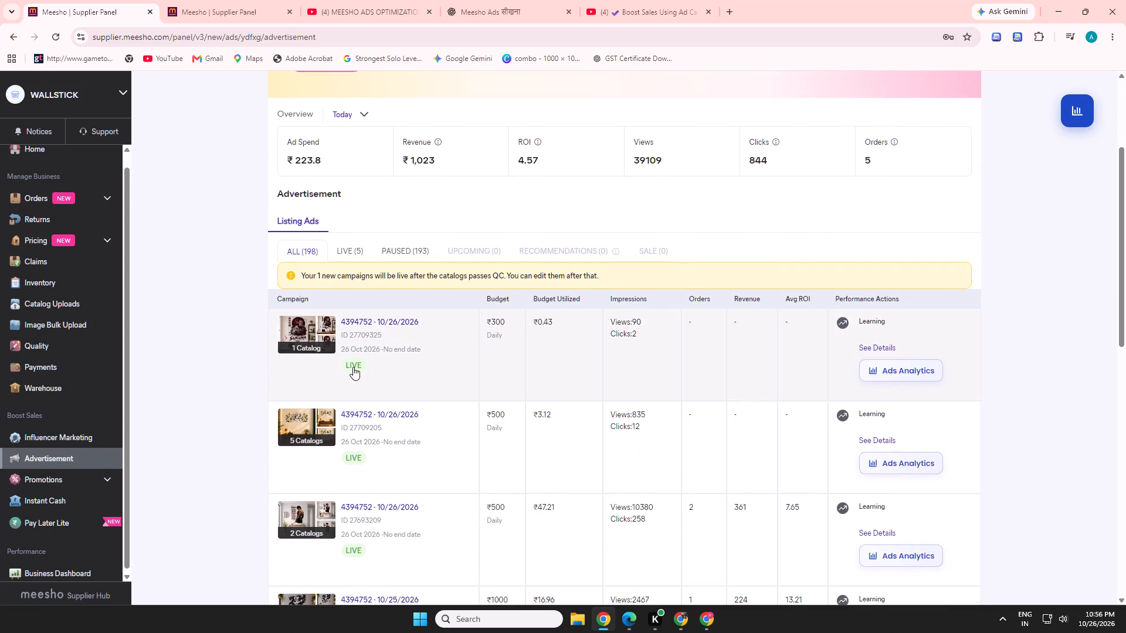
pyautogui.scroll(-1, 353, 367)
pyautogui.scroll(1, 645, 312)
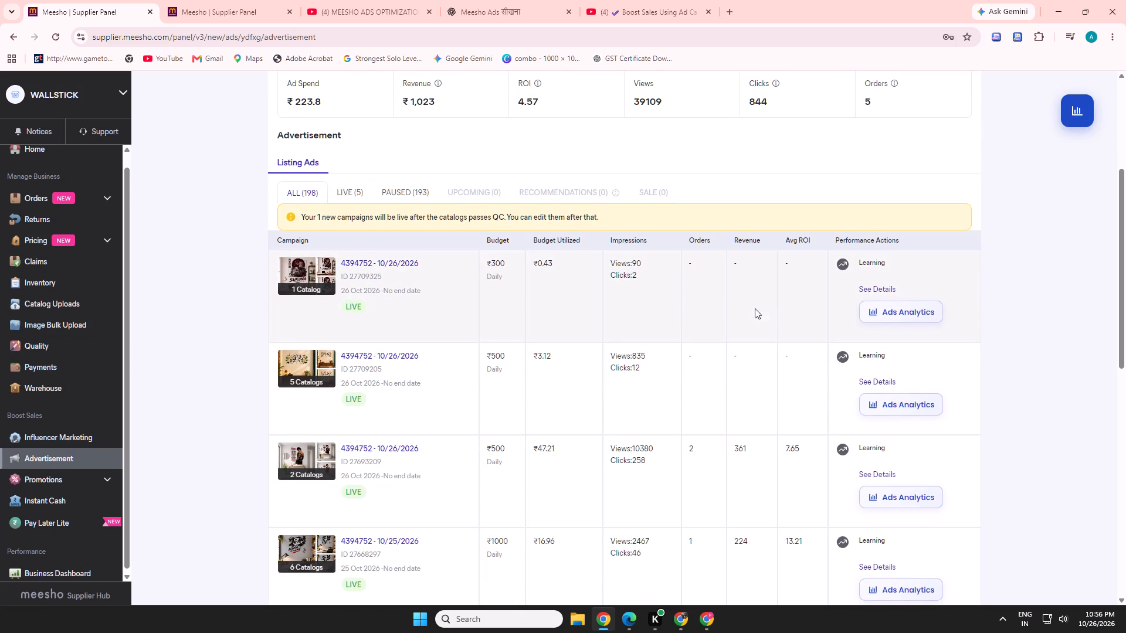
# Switch to Calculator and work out the click-to-view ratio 2/90 for campaign 27709325.
pyautogui.click(510, 612)
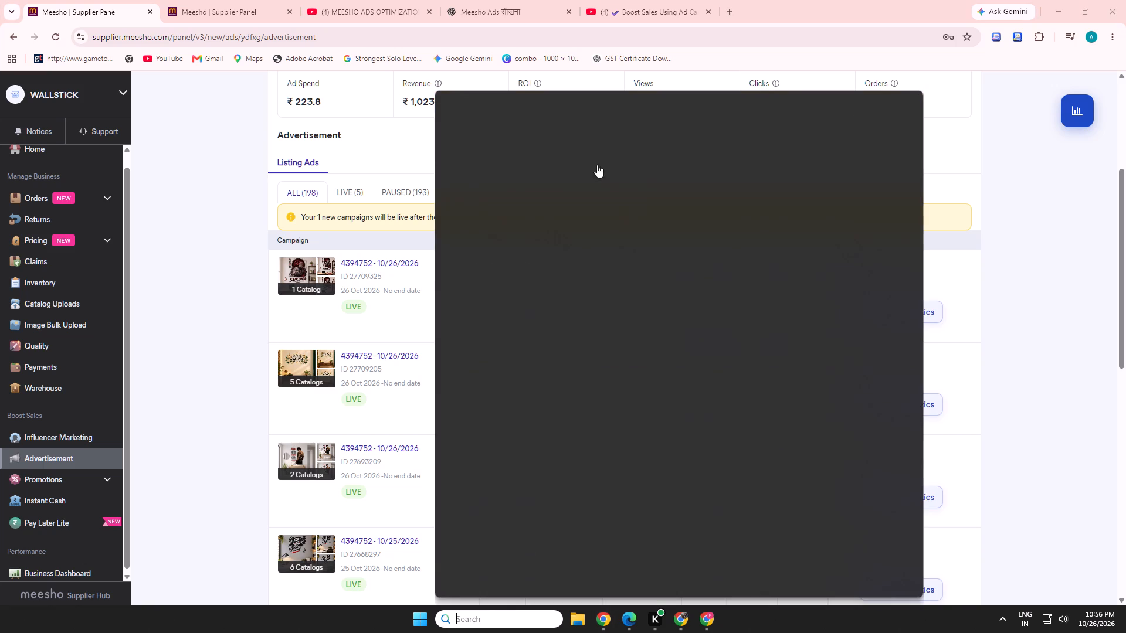
pyautogui.click(523, 205)
pyautogui.write('2/90')
pyautogui.press('Return')
pyautogui.press('*')
pyautogui.press('Escape')
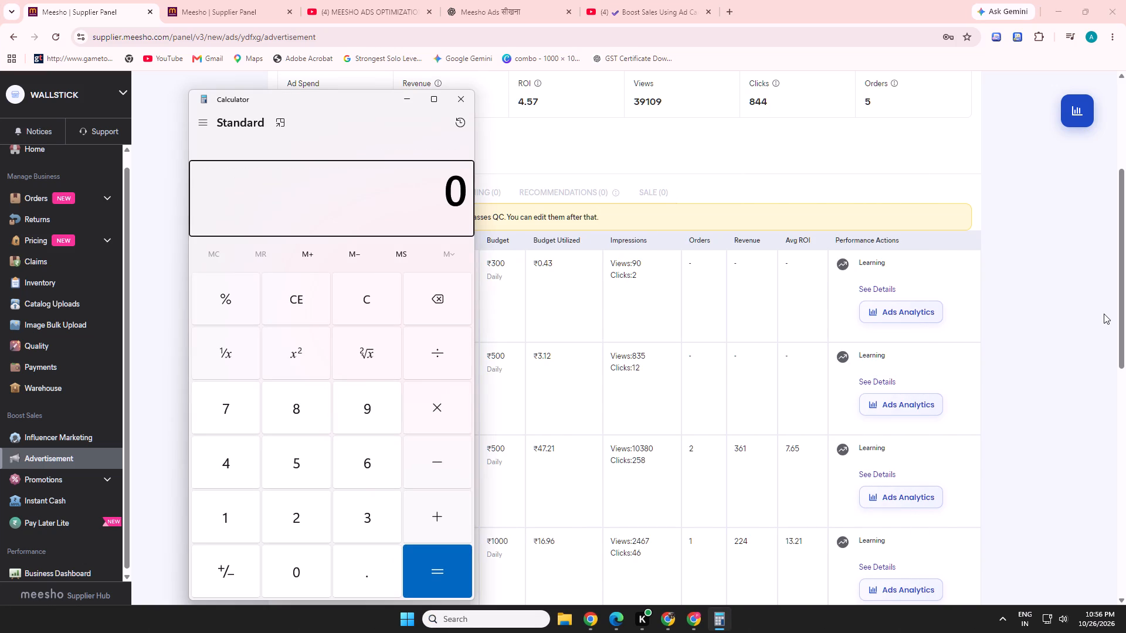
# Calculate the click-to-view ratio 258/10380 for campaign 27693209 and close Calculator.
pyautogui.write('258/')
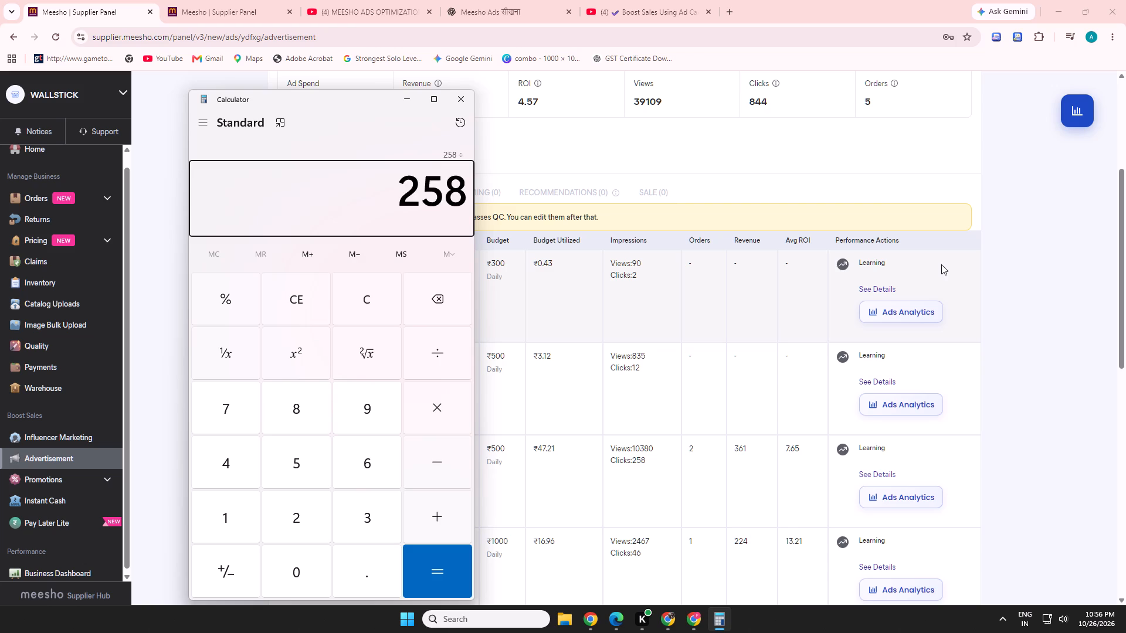
pyautogui.write('103/')
pyautogui.press('Escape')
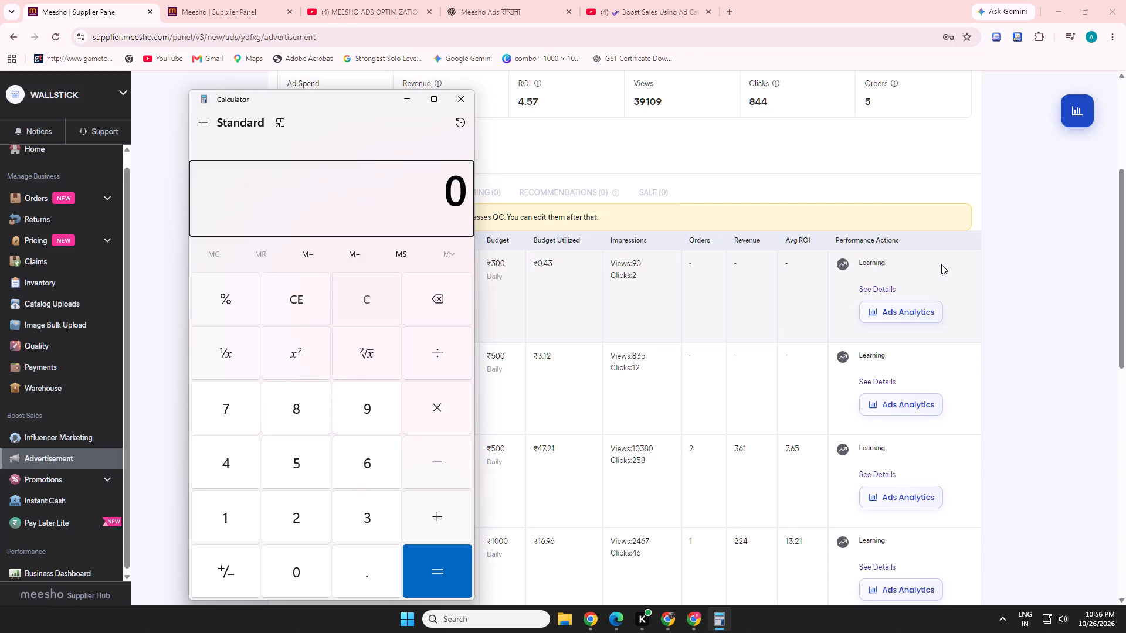
pyautogui.press('2')
pyautogui.write('58/10380')
pyautogui.press('Return')
pyautogui.press('Escape')
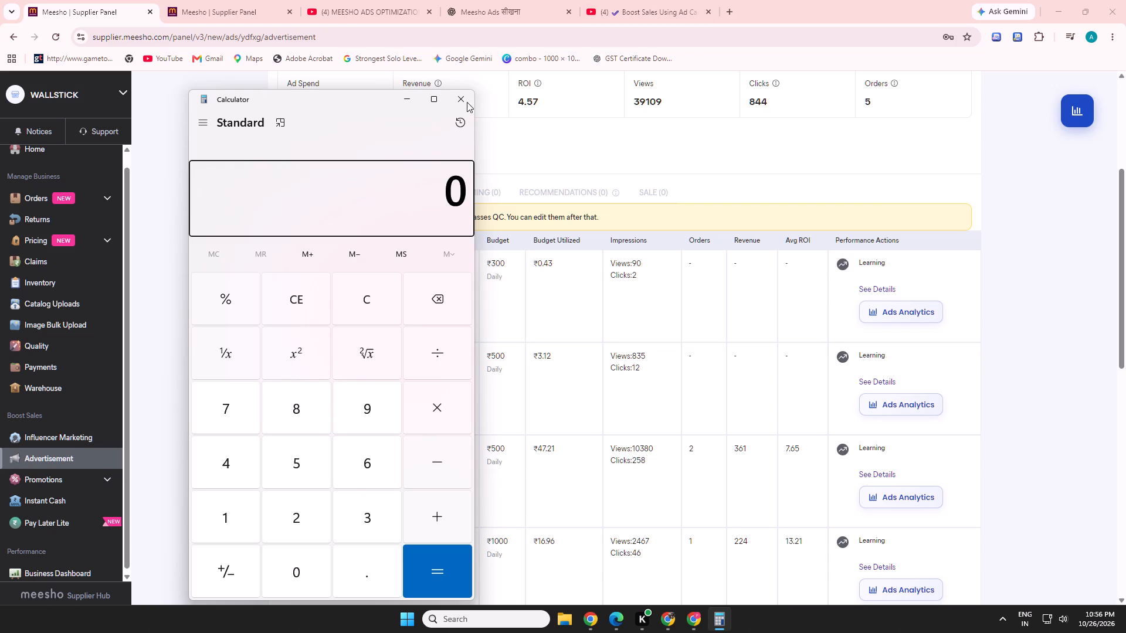
pyautogui.click(463, 102)
# Open the details of the two-catalog campaign 27693209 and examine its overview and each catalog's spend, orders and delivered ROI.
pyautogui.scroll(-2, 656, 240)
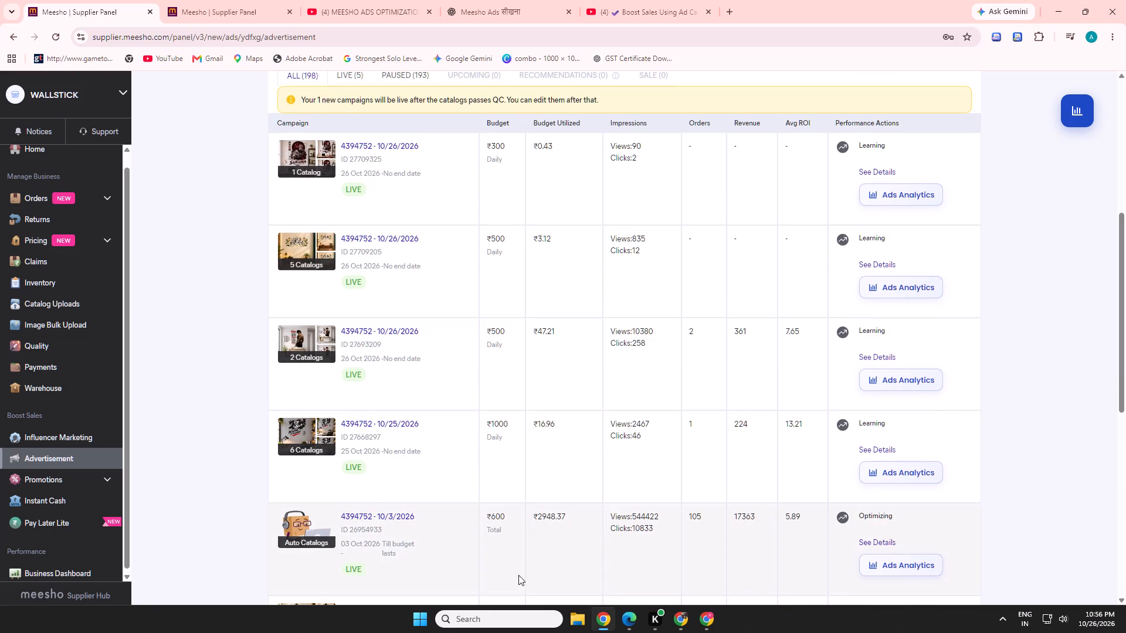
pyautogui.click(869, 361)
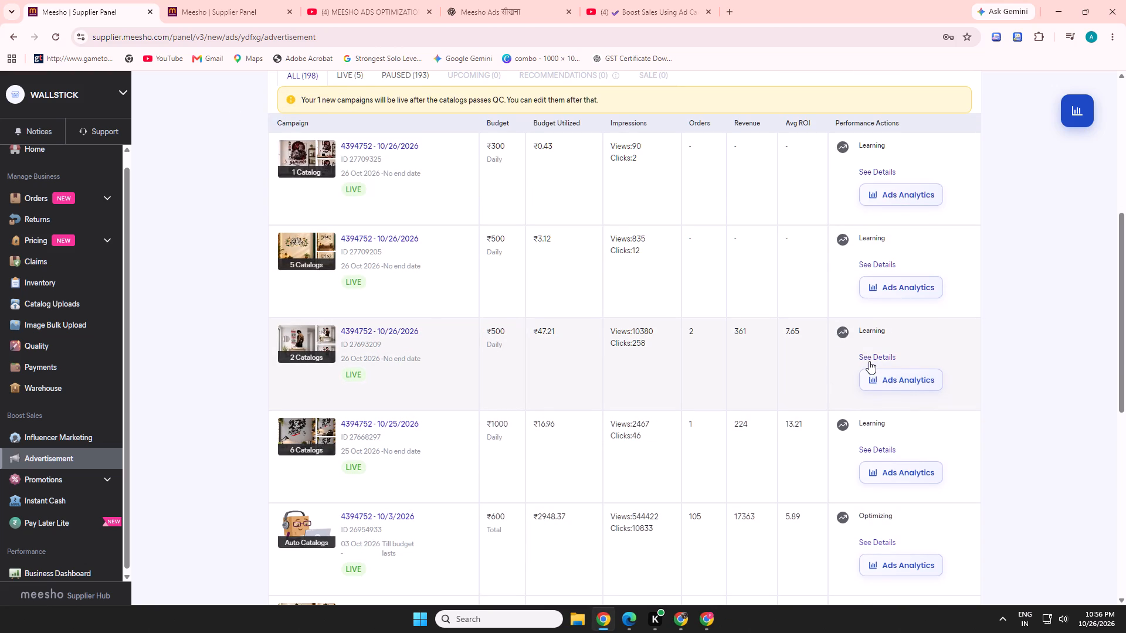
pyautogui.scroll(-5, 820, 372)
pyautogui.scroll(-2, 762, 390)
pyautogui.scroll(1, 767, 449)
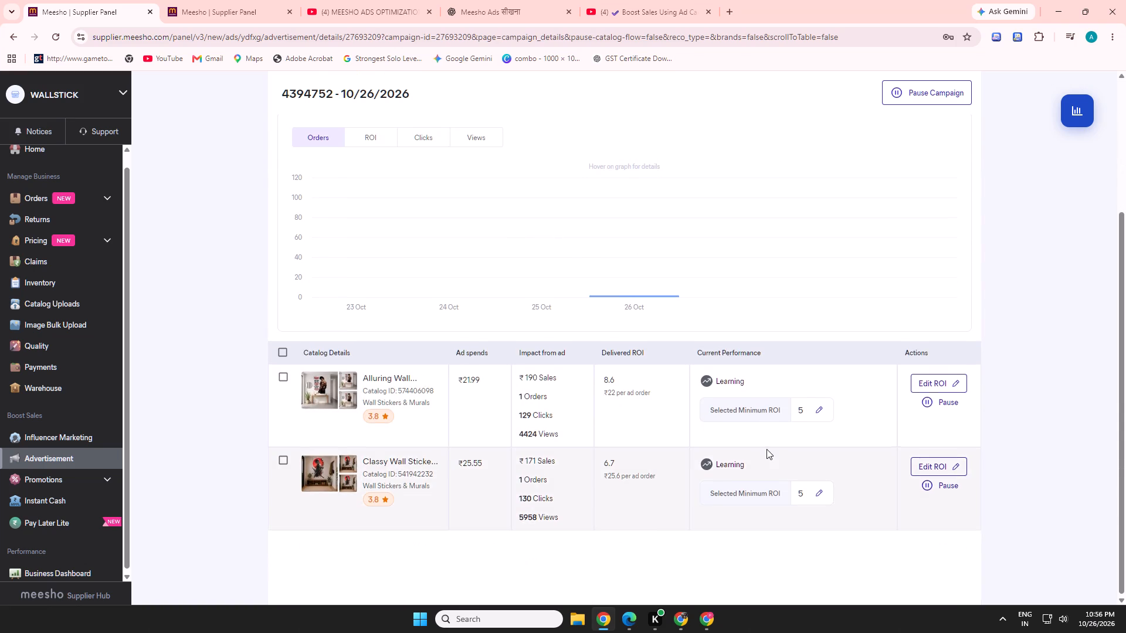
pyautogui.scroll(-2, 768, 450)
pyautogui.scroll(6, 720, 444)
pyautogui.scroll(-2, 567, 244)
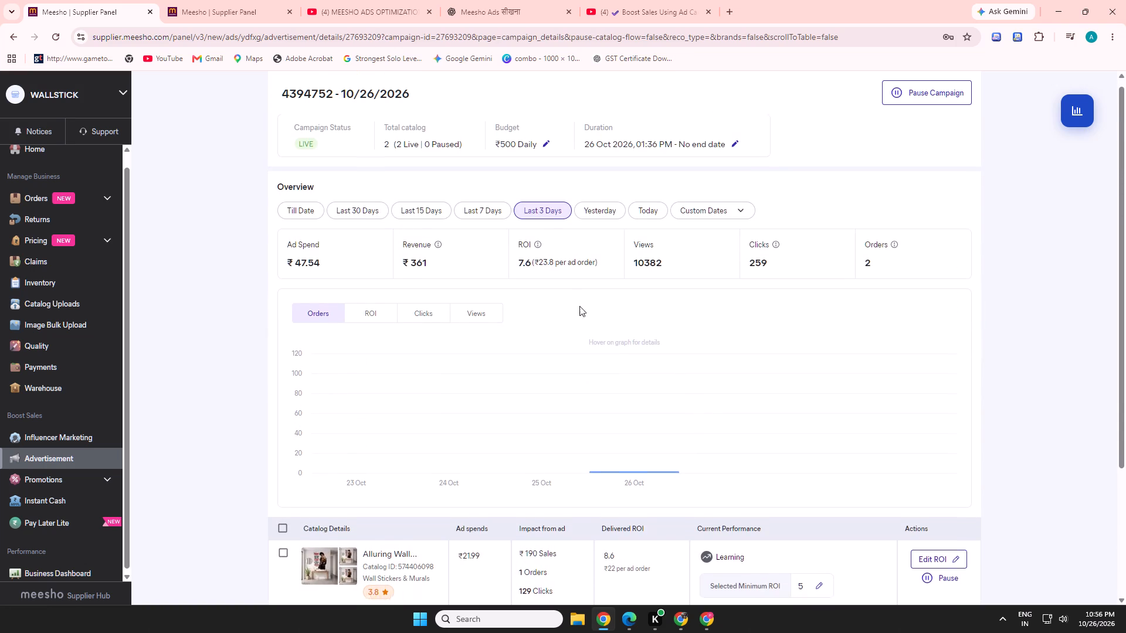
pyautogui.scroll(-2, 579, 306)
pyautogui.scroll(-1, 653, 413)
pyautogui.scroll(7, 576, 369)
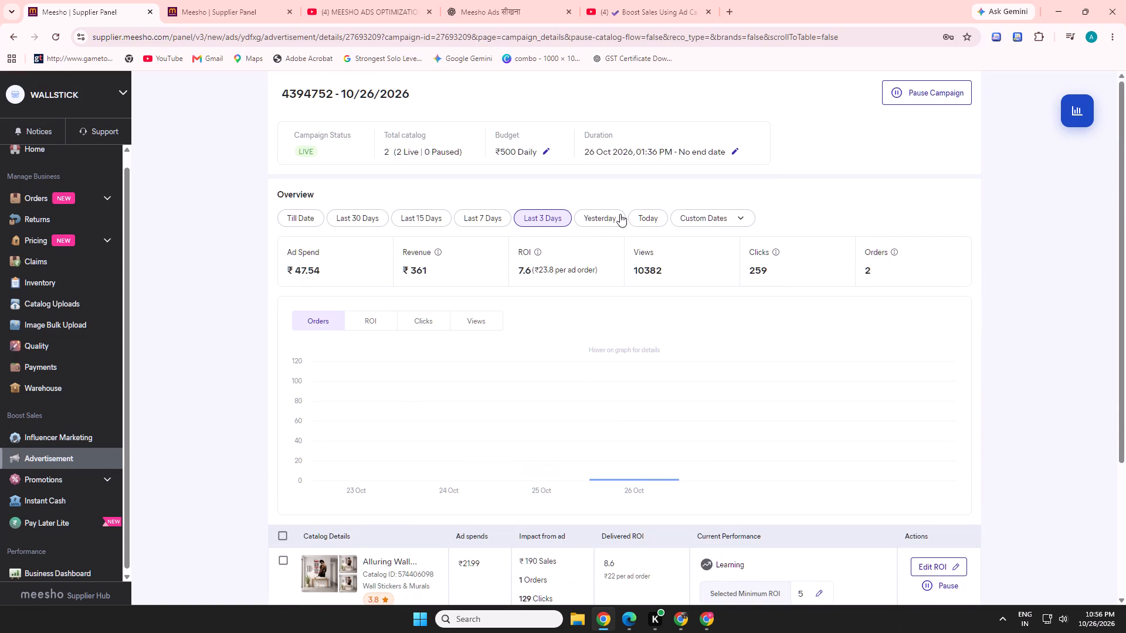
# Limit campaign 27693209's figures to Today, check both catalogs' performance, and return to the Advertisement page.
pyautogui.click(647, 212)
pyautogui.scroll(-1, 563, 300)
pyautogui.scroll(-5, 463, 325)
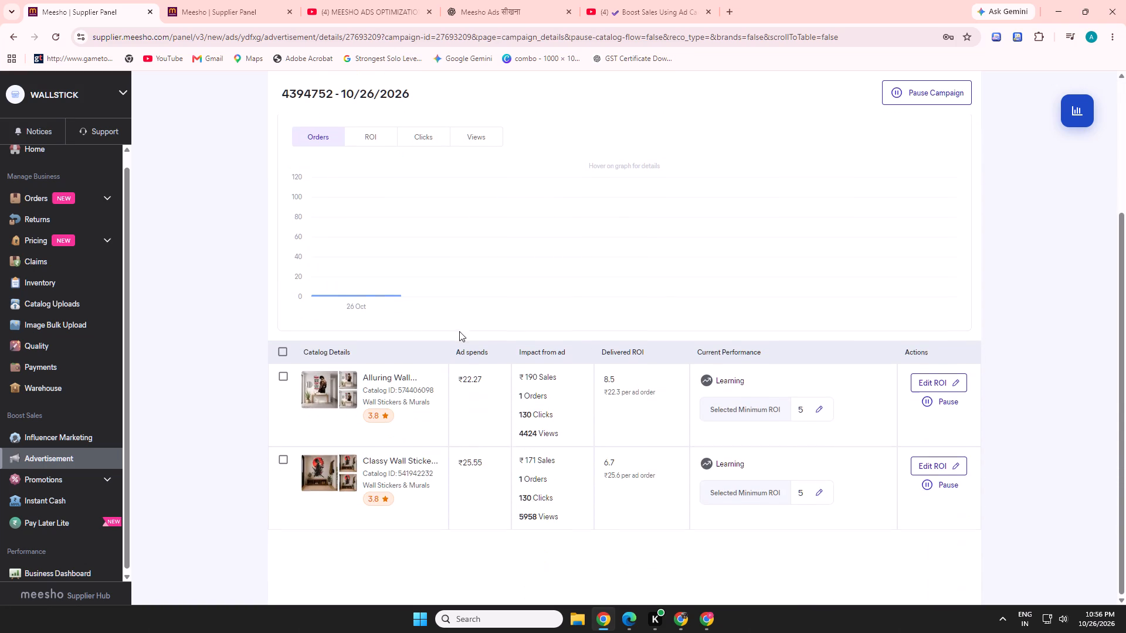
pyautogui.scroll(-4, 514, 332)
pyautogui.click(1075, 278)
pyautogui.scroll(2, 30, 324)
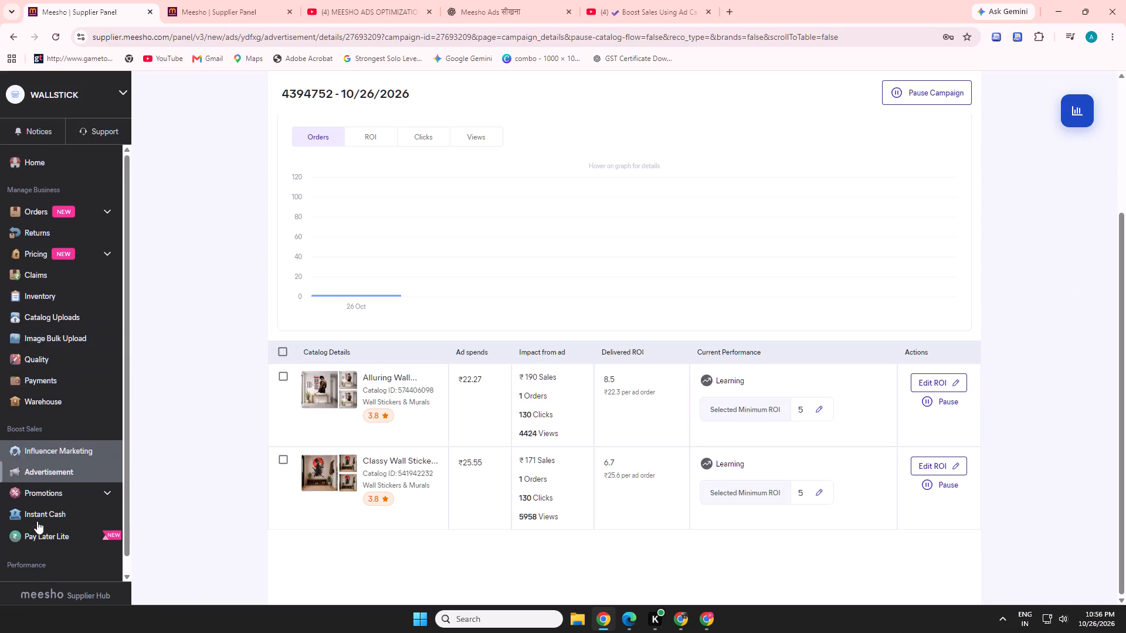
pyautogui.click(75, 473)
# Switch to the PRINTORA0 supplier panel window, dismiss the sale opt-in offer, and open the pending orders from Home.
pyautogui.click(696, 619)
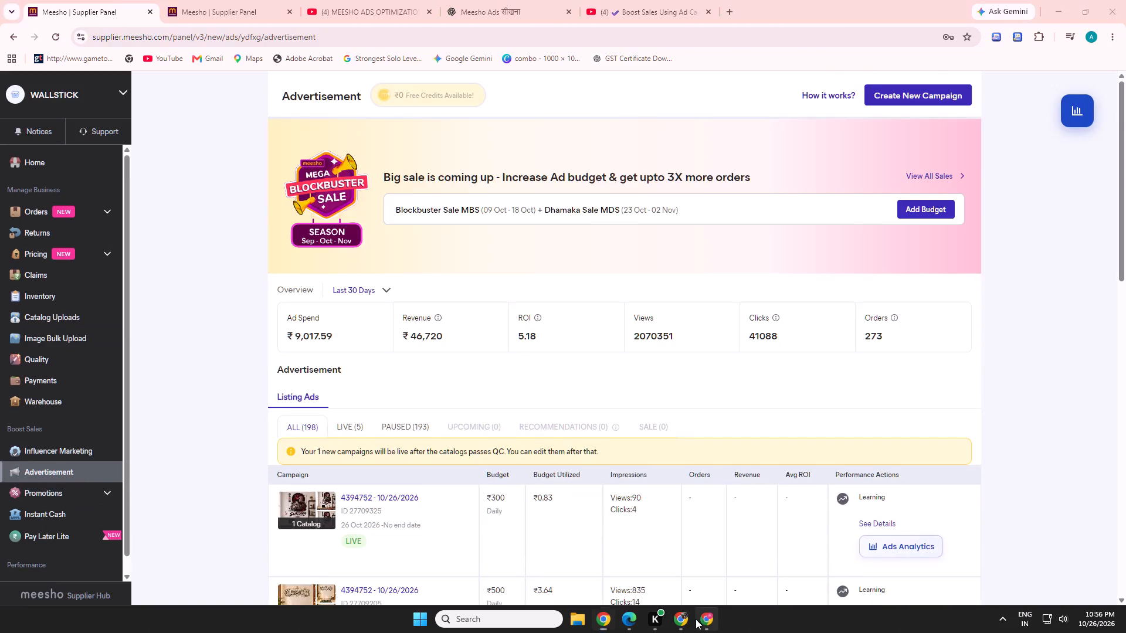
pyautogui.scroll(2, 65, 202)
pyautogui.click(50, 137)
pyautogui.scroll(-5, 313, 267)
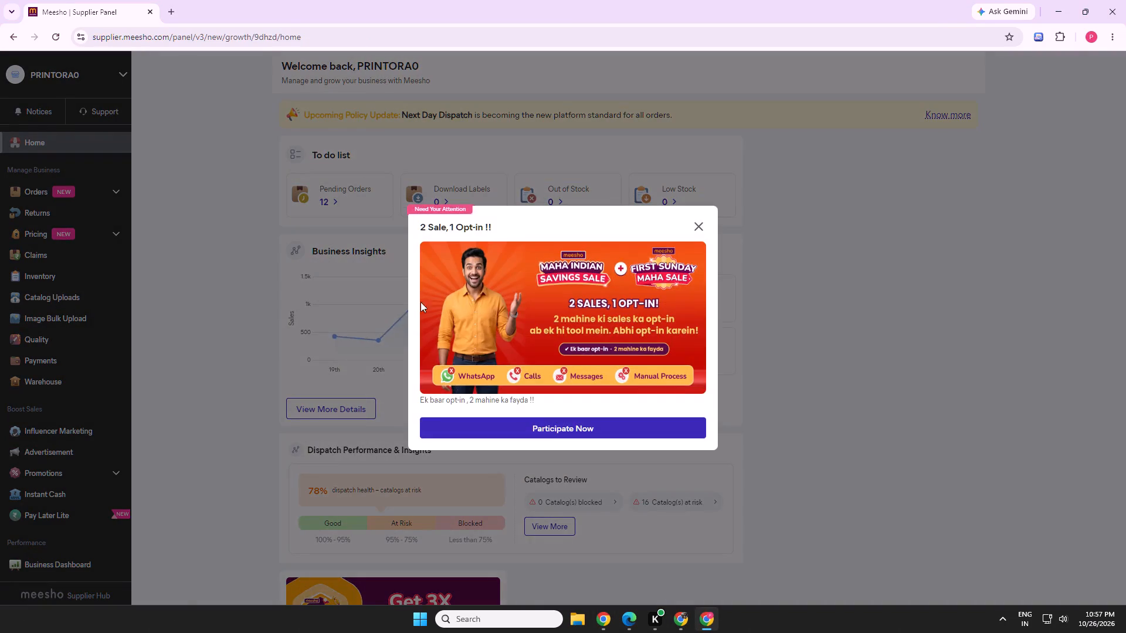
pyautogui.click(697, 227)
pyautogui.click(329, 208)
# Look through PRINTORA0's pending orders, checking the products, dispatch dates and which ones are marked as ad orders.
pyautogui.scroll(-2, 523, 340)
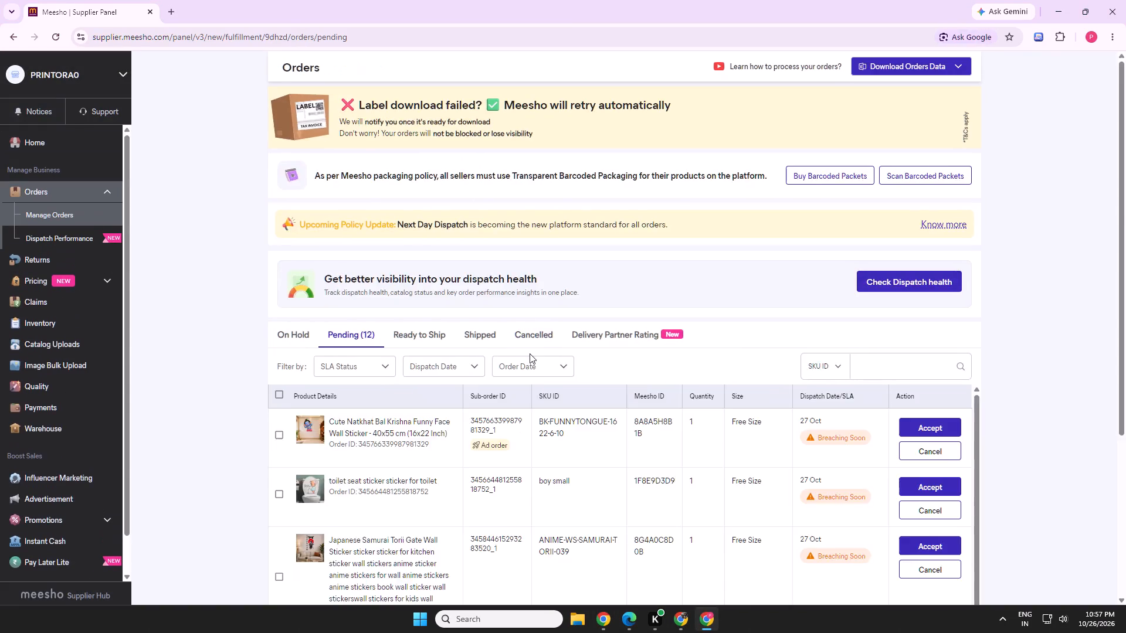
pyautogui.scroll(-16, 530, 353)
pyautogui.scroll(3, 364, 523)
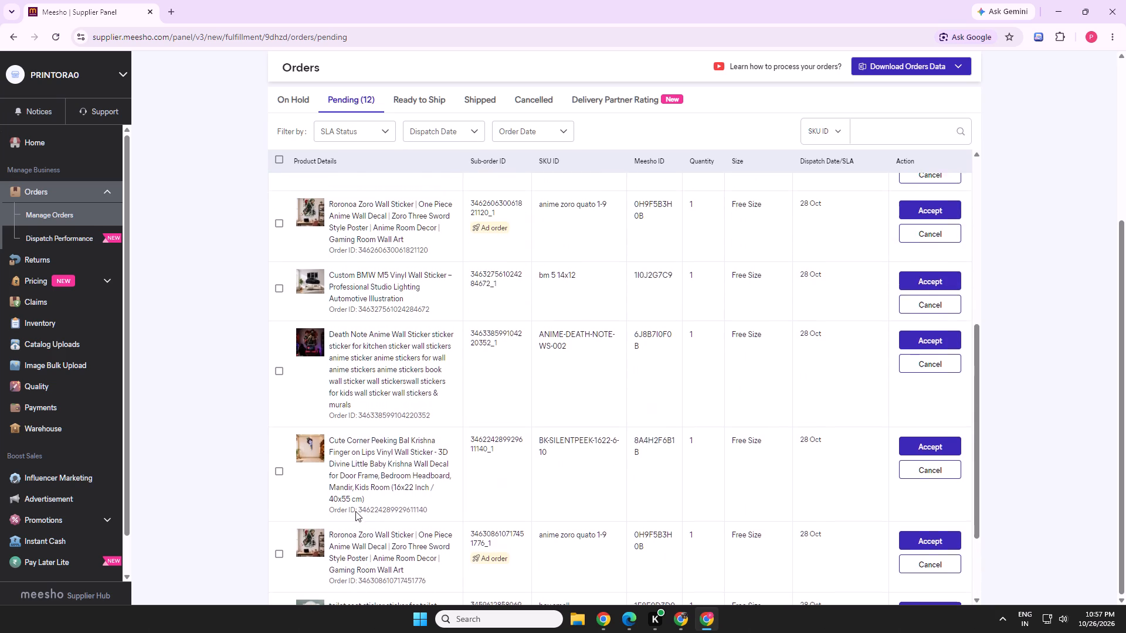
pyautogui.scroll(1, 377, 431)
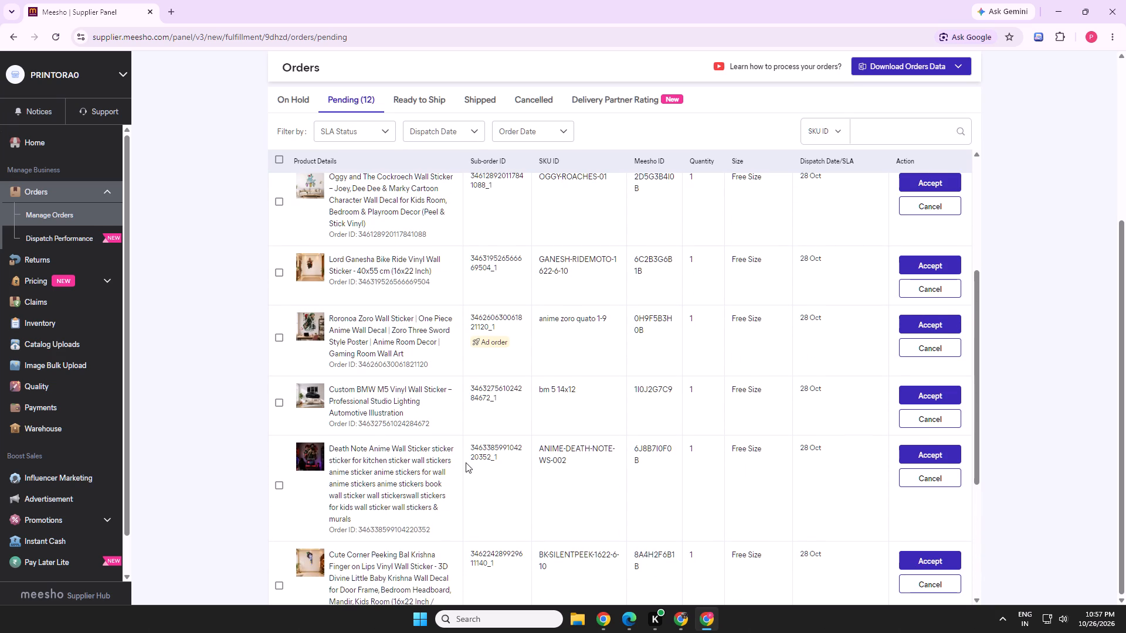
pyautogui.tripleClick(494, 464)
pyautogui.scroll(7, 494, 464)
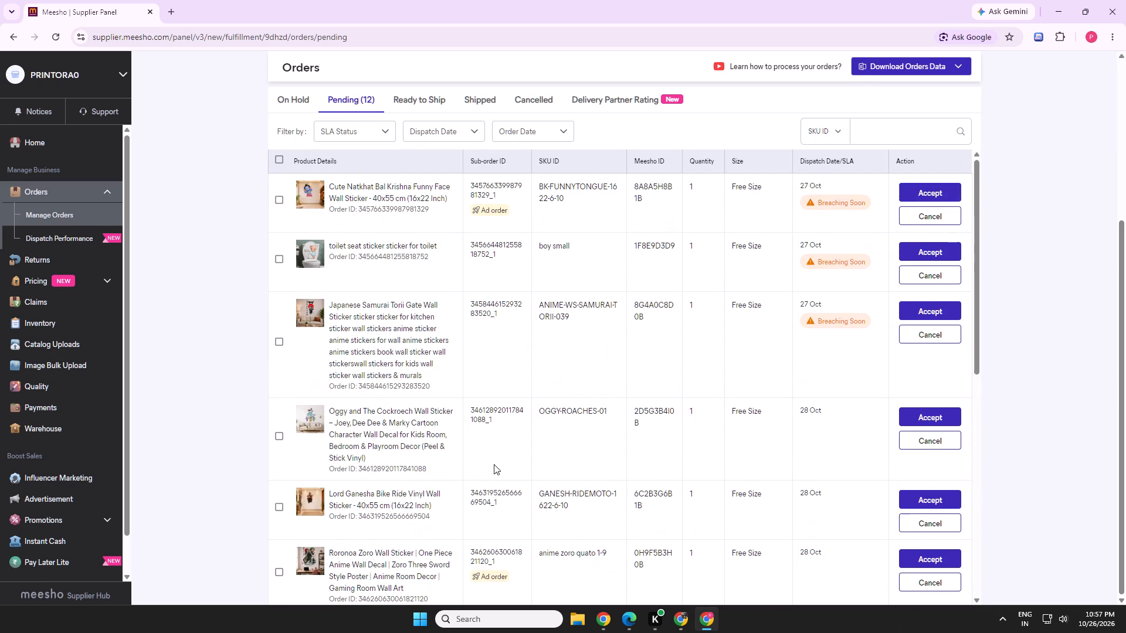
pyautogui.scroll(-18, 494, 464)
pyautogui.tripleClick(477, 553)
pyautogui.click(477, 553)
pyautogui.click(477, 586)
pyautogui.scroll(13, 292, 532)
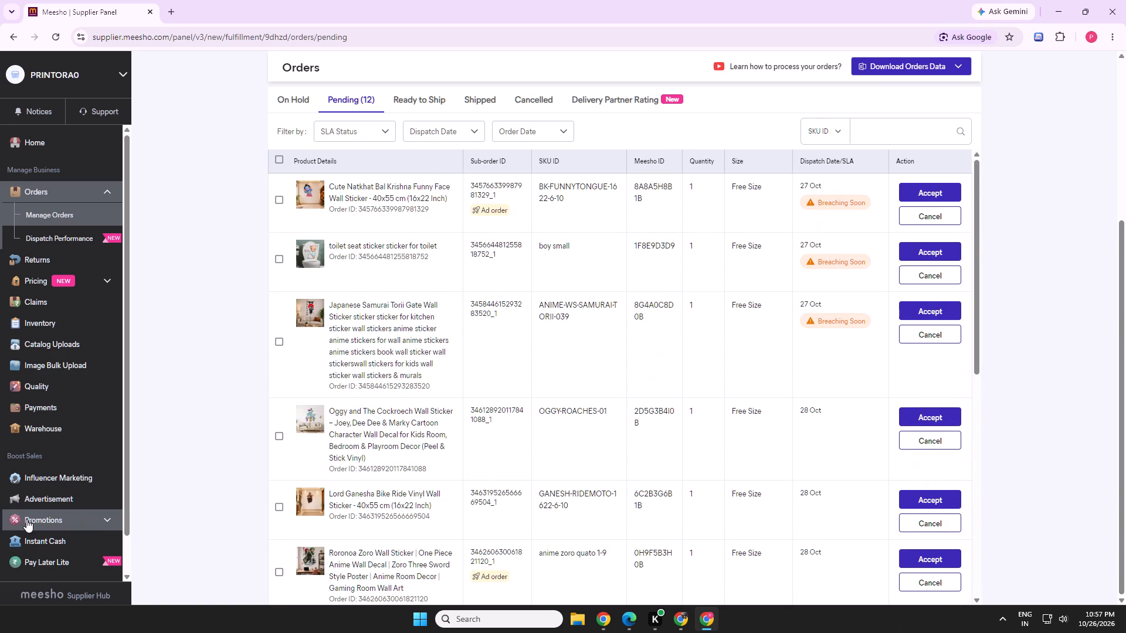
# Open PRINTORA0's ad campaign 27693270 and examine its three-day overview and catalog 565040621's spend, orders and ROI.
pyautogui.click(28, 505)
pyautogui.scroll(-2, 697, 507)
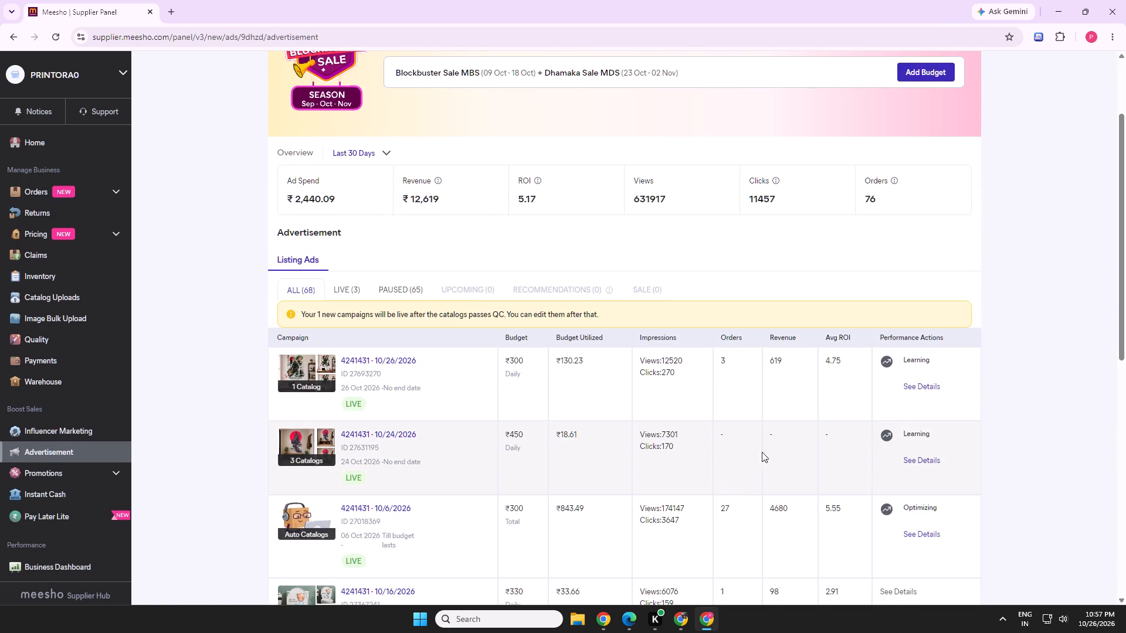
pyautogui.click(919, 382)
pyautogui.scroll(-5, 762, 400)
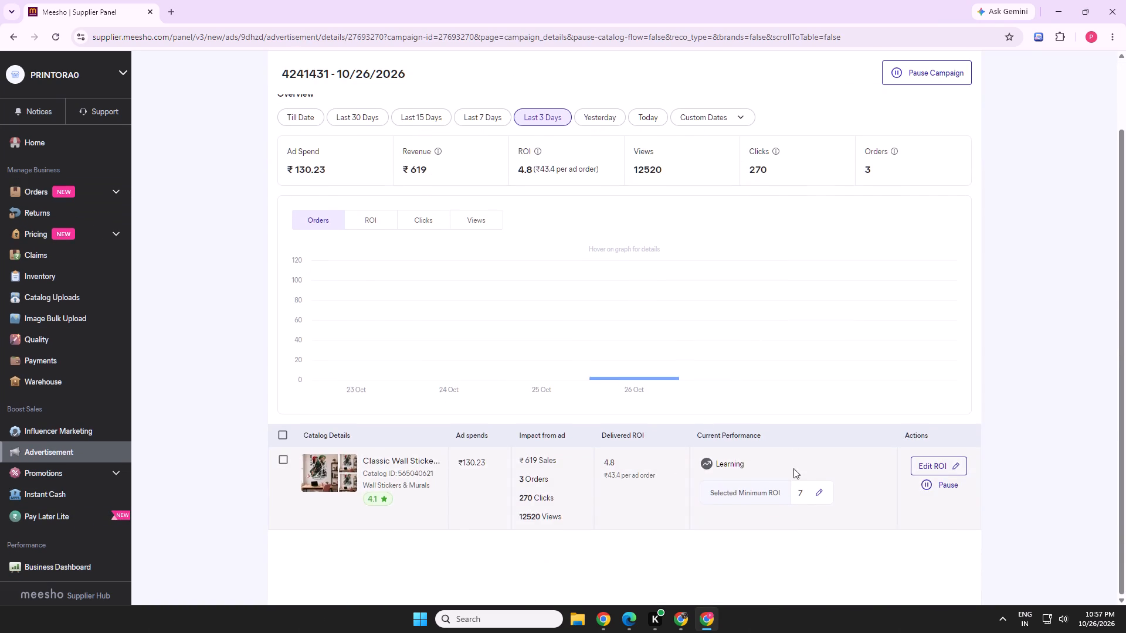
pyautogui.scroll(9, 801, 505)
pyautogui.scroll(-1, 687, 445)
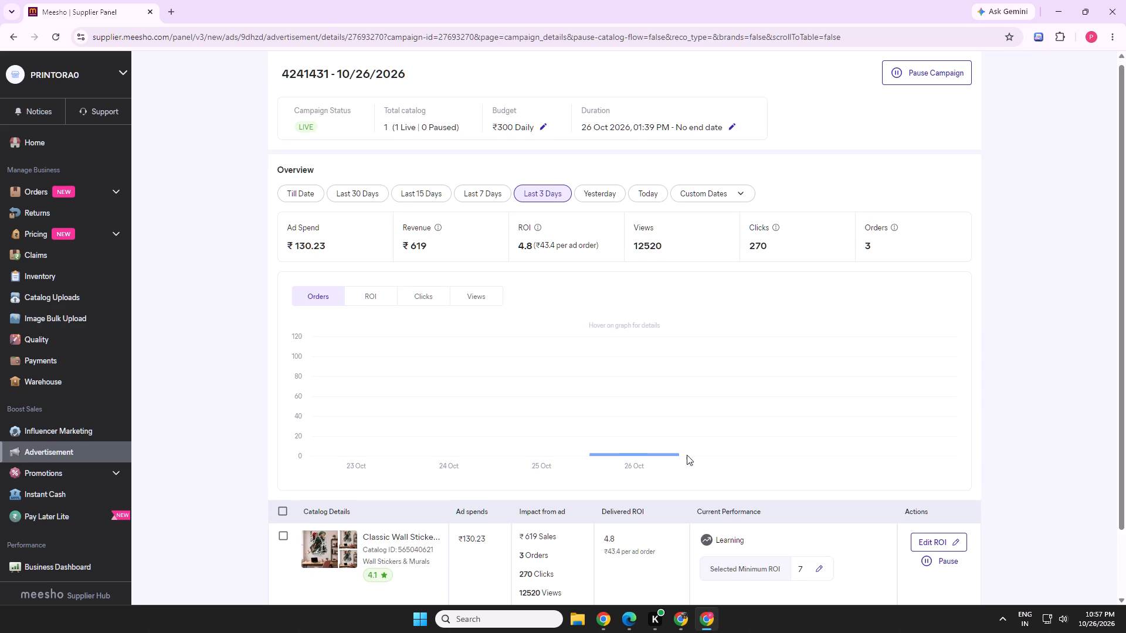
pyautogui.scroll(-5, 687, 455)
pyautogui.scroll(2, 566, 483)
pyautogui.scroll(-2, 561, 503)
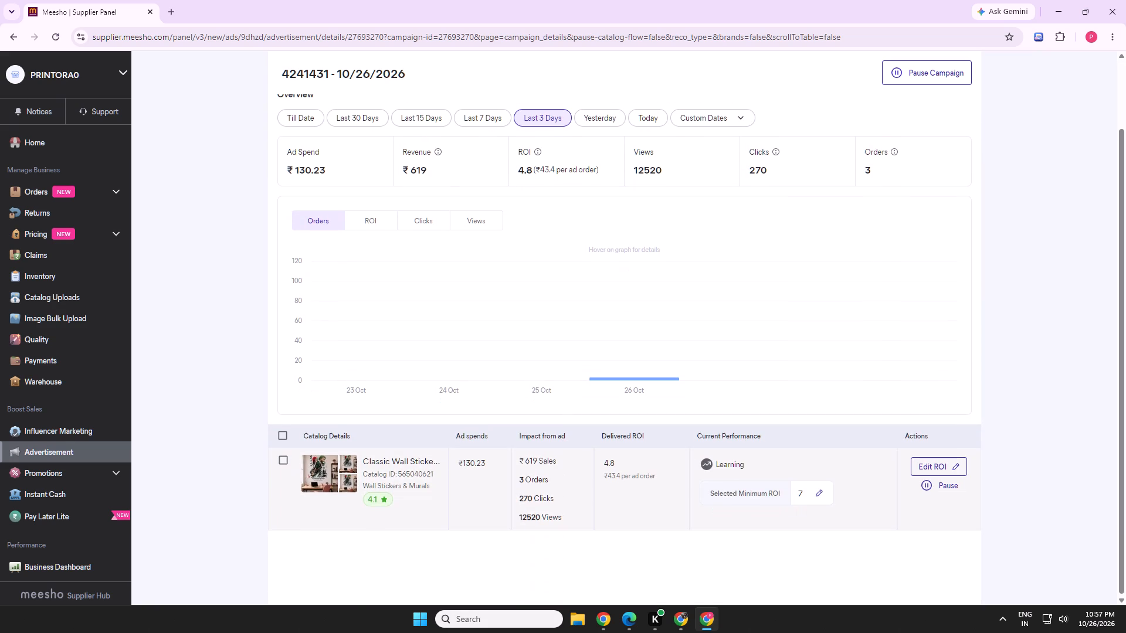
pyautogui.scroll(-1, 581, 557)
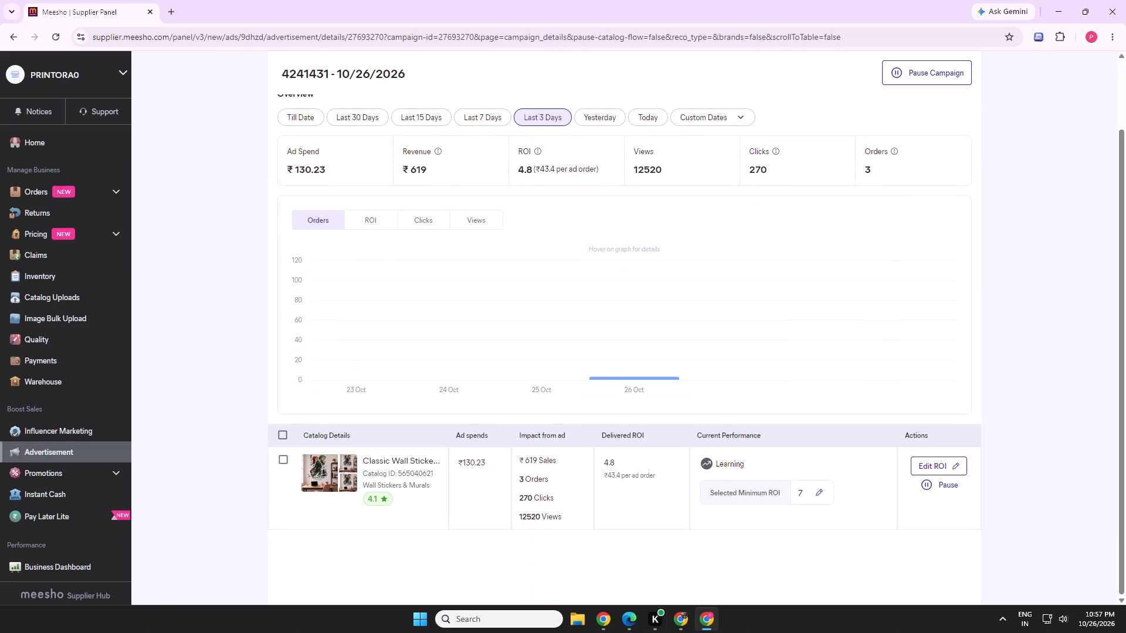
pyautogui.click(607, 613)
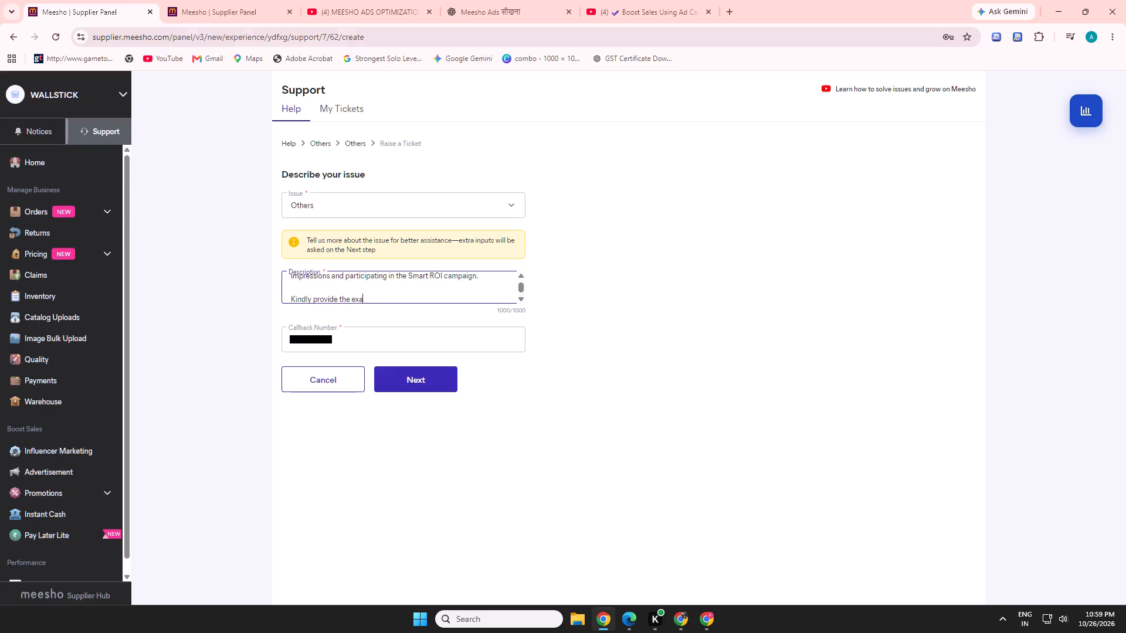
pyautogui.click(195, 17)
pyautogui.click(27, 176)
pyautogui.click(38, 161)
pyautogui.scroll(9, 185, 232)
pyautogui.click(347, 218)
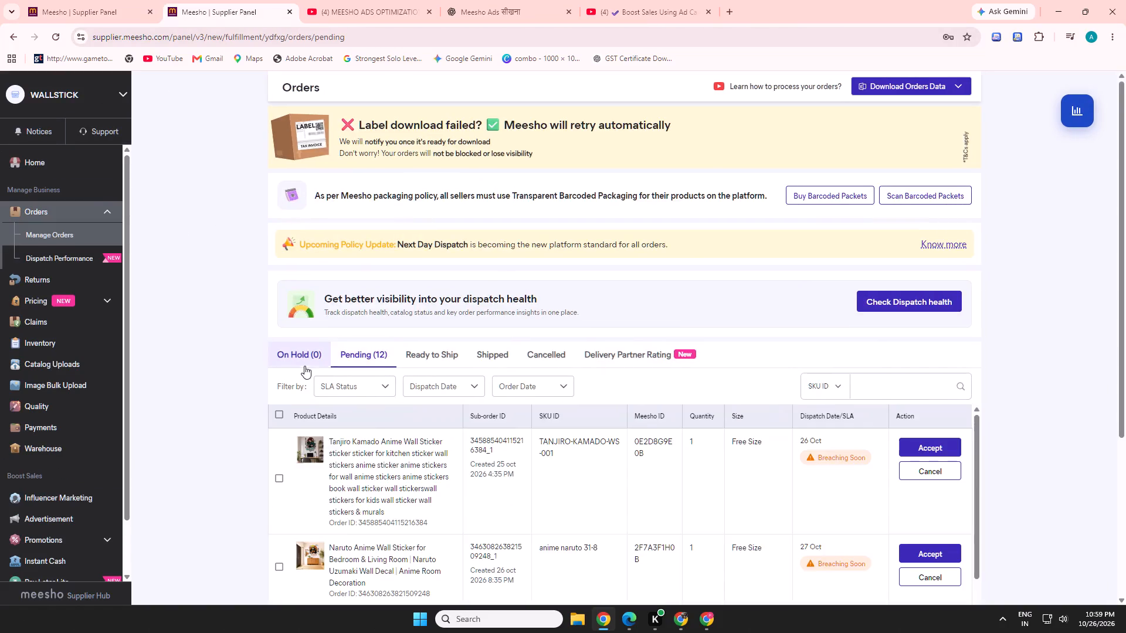
pyautogui.click(304, 366)
pyautogui.click(554, 355)
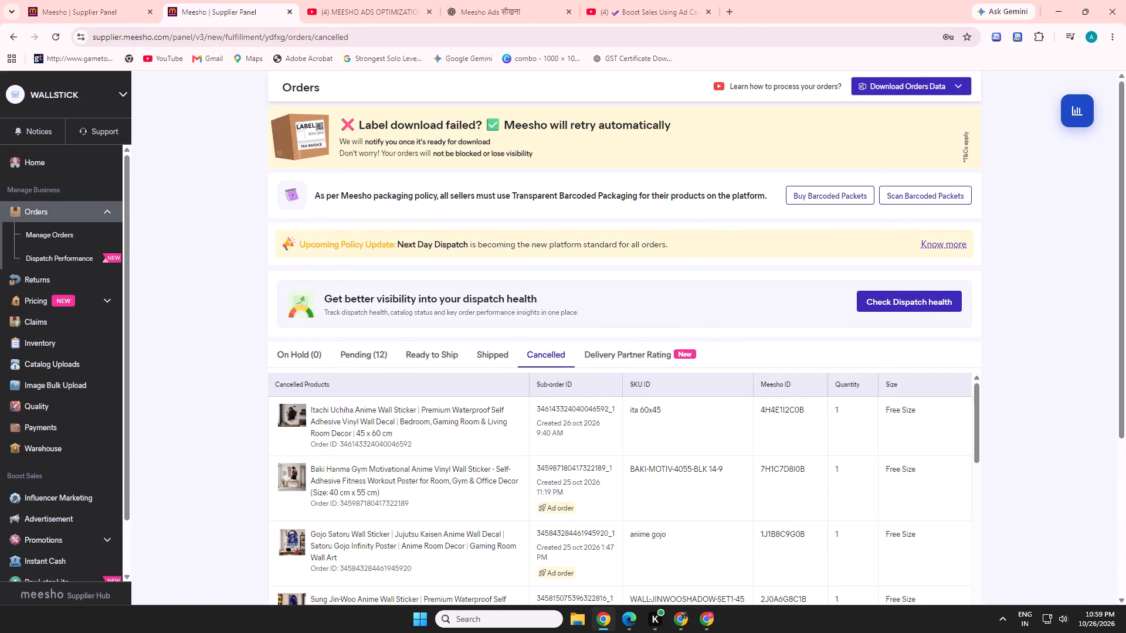
# Open the ad campaigns list and calculate campaign 27709325's cost per click in Calculator as 1.09/5.
pyautogui.click(33, 518)
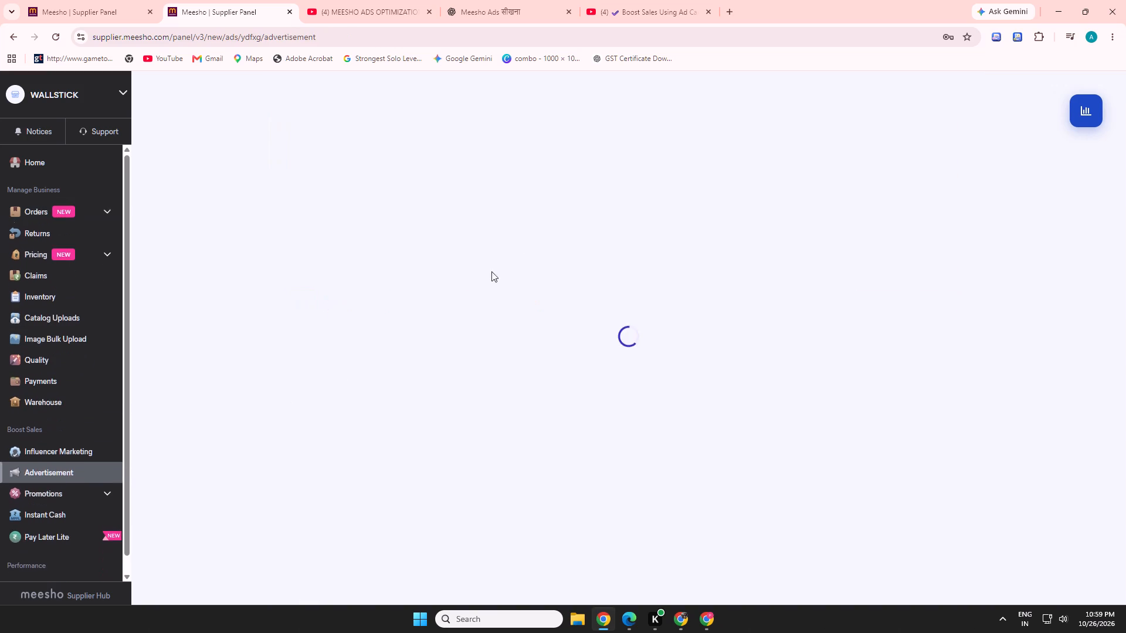
pyautogui.scroll(-1, 547, 245)
pyautogui.tripleClick(634, 456)
pyautogui.click(635, 457)
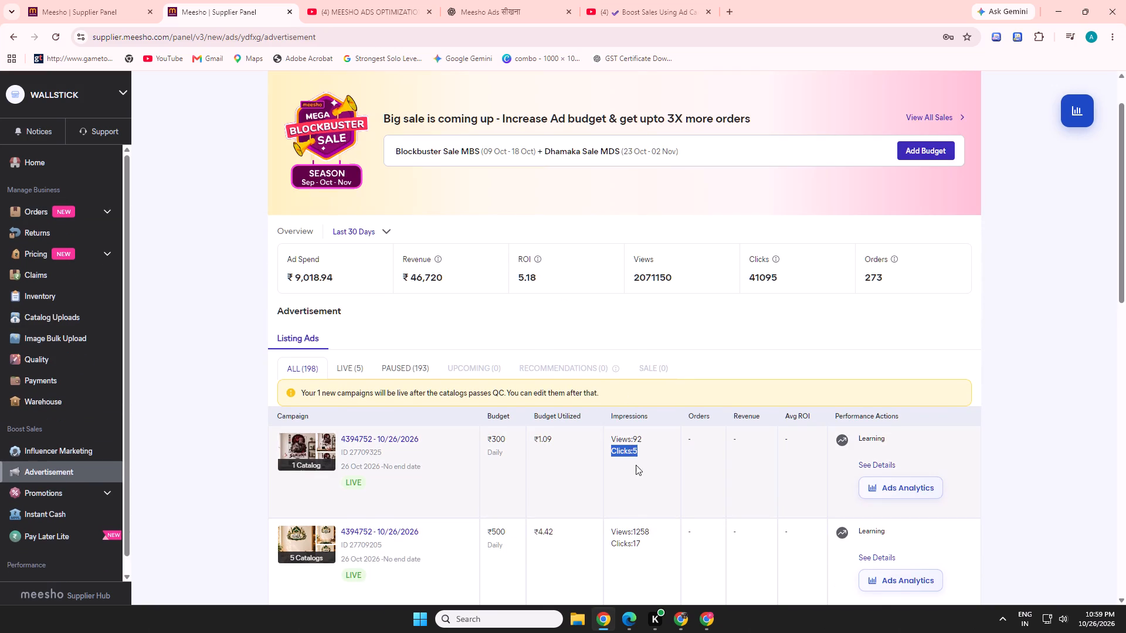
pyautogui.scroll(-2, 555, 460)
pyautogui.click(504, 620)
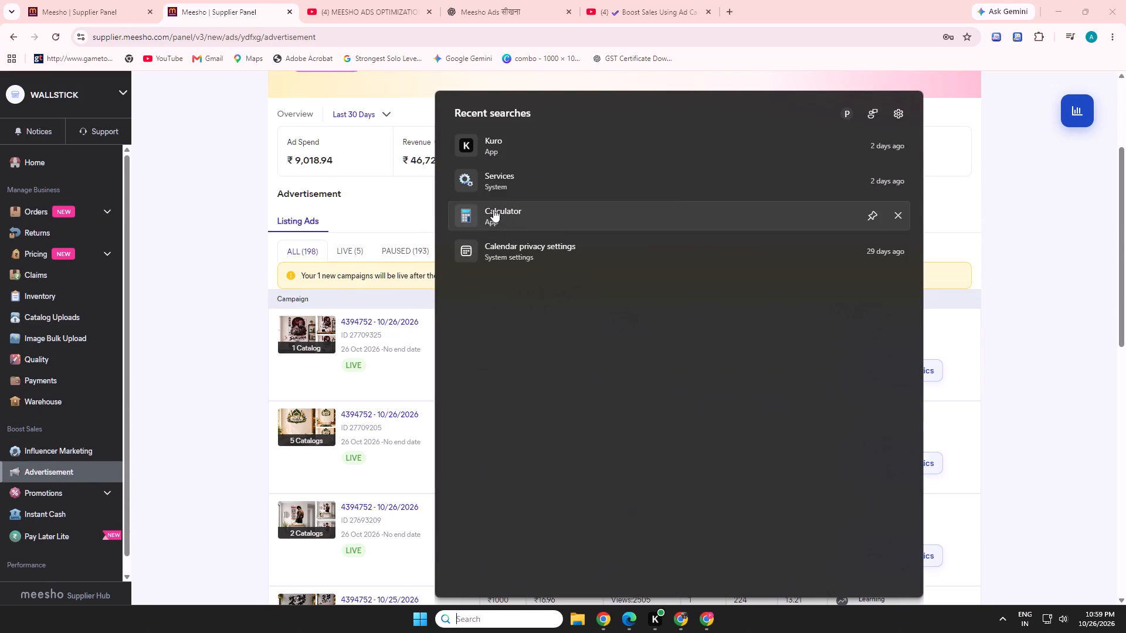
pyautogui.click(489, 212)
pyautogui.write('0.')
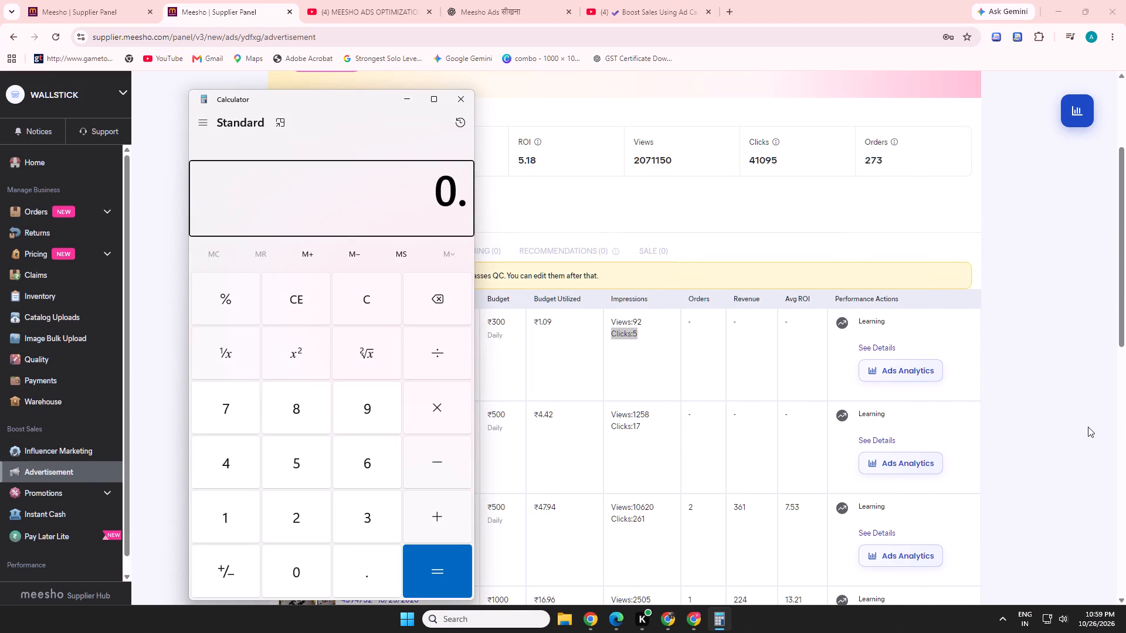
pyautogui.press('Escape')
pyautogui.write('1.09/5')
pyautogui.press('Return')
pyautogui.press('Escape')
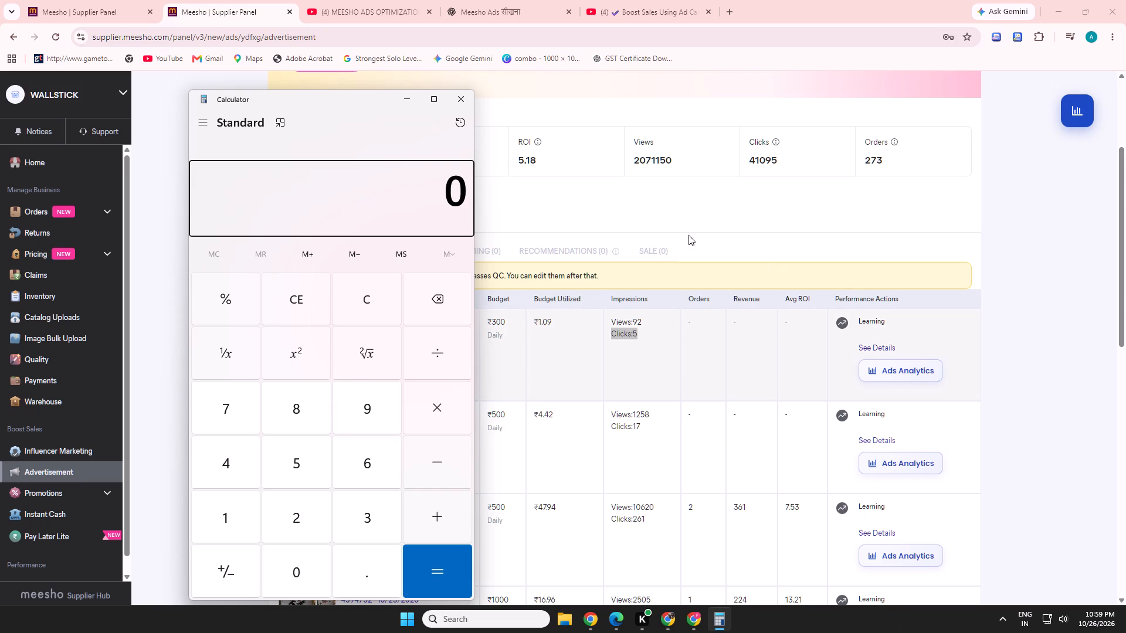
# Calculate campaign 27709205's cost per click as 4.42/17, and close Calculator.
pyautogui.moveTo(377, 104); pyautogui.dragTo(186, 81)
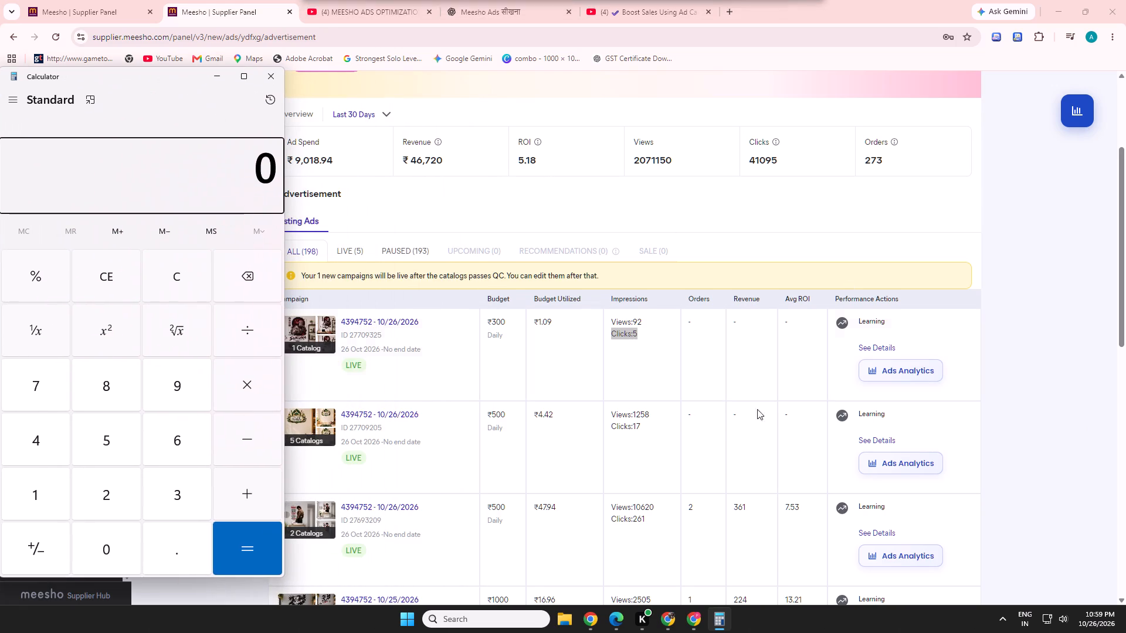
pyautogui.write('4.42/17')
pyautogui.press('Return')
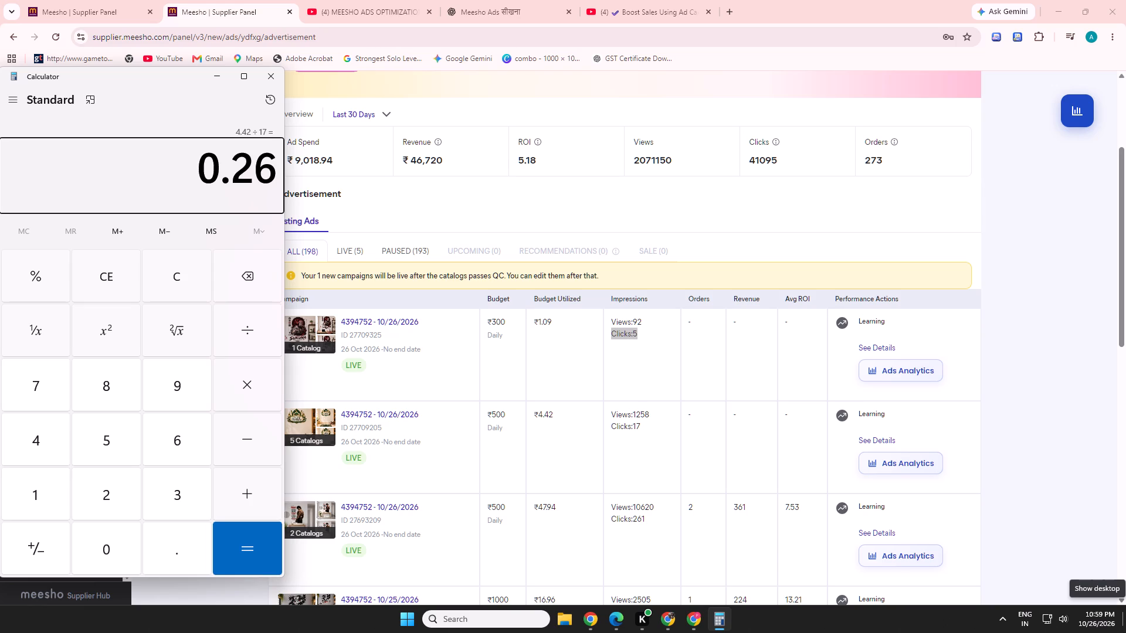
pyautogui.click(265, 77)
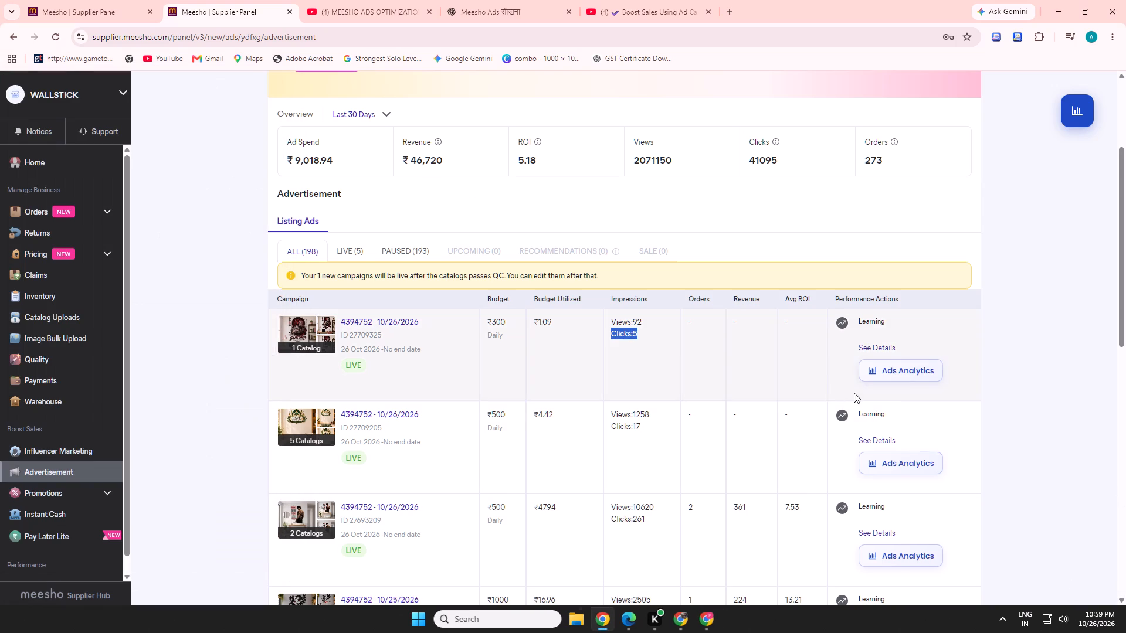
# Open campaign 27709205's details and examine each catalog's ad spend, clicks and views, especially catalog 604717861.
pyautogui.click(890, 437)
pyautogui.scroll(-8, 355, 214)
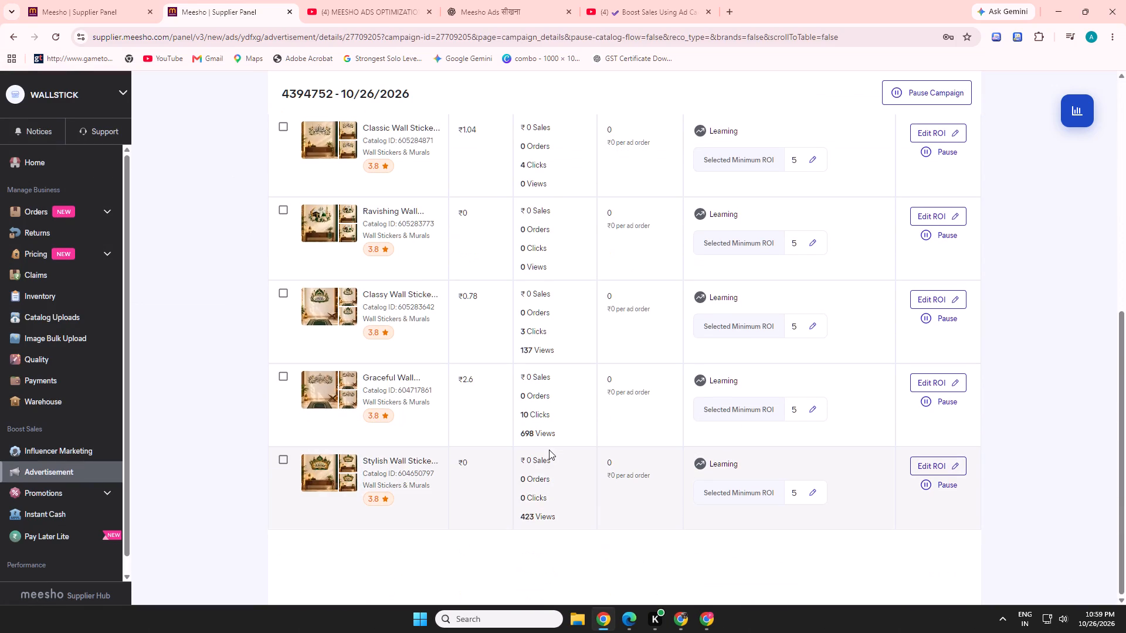
pyautogui.scroll(1, 524, 464)
pyautogui.scroll(1, 488, 296)
pyautogui.scroll(-1, 616, 623)
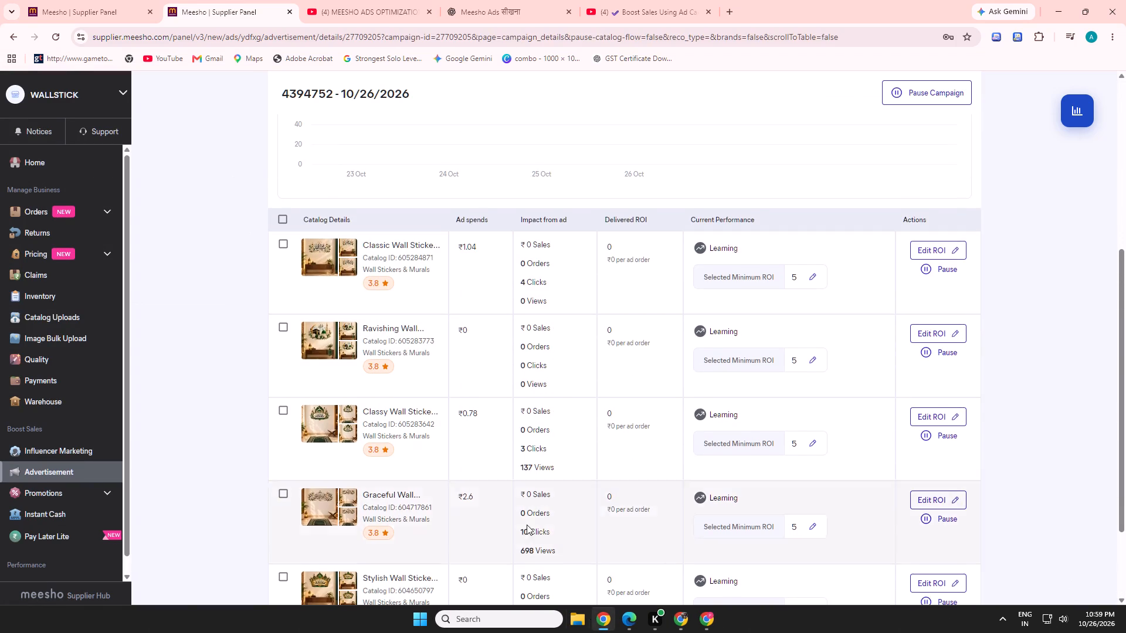
pyautogui.scroll(-3, 527, 525)
pyautogui.moveTo(536, 434); pyautogui.dragTo(429, 426)
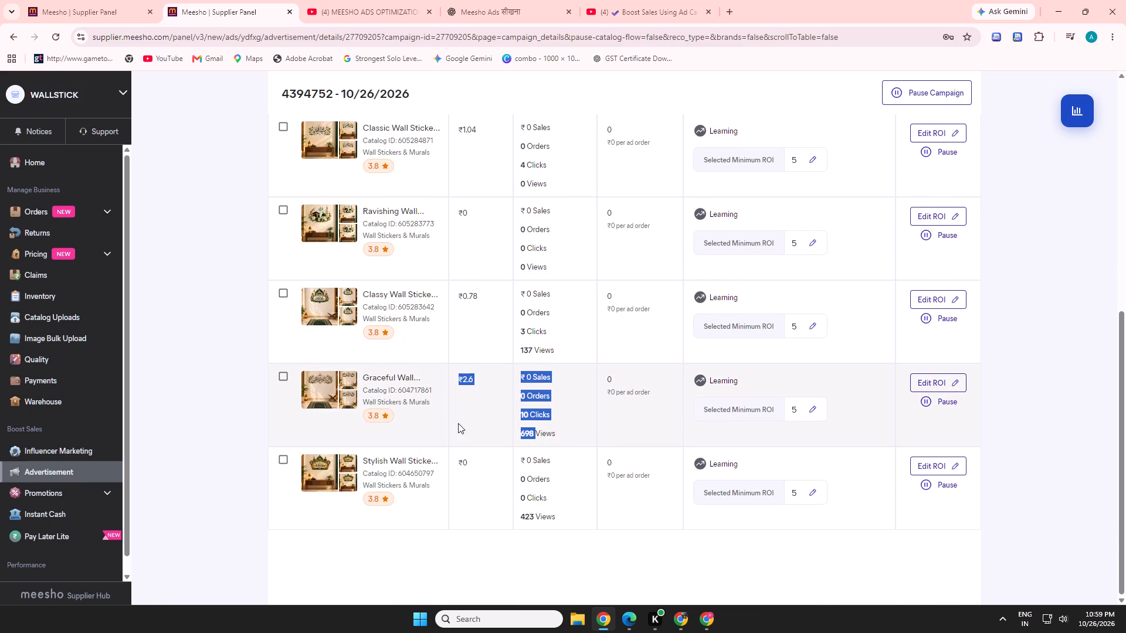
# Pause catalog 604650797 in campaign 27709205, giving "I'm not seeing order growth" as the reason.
pyautogui.click(470, 416)
pyautogui.scroll(1, 527, 484)
pyautogui.scroll(-1, 527, 484)
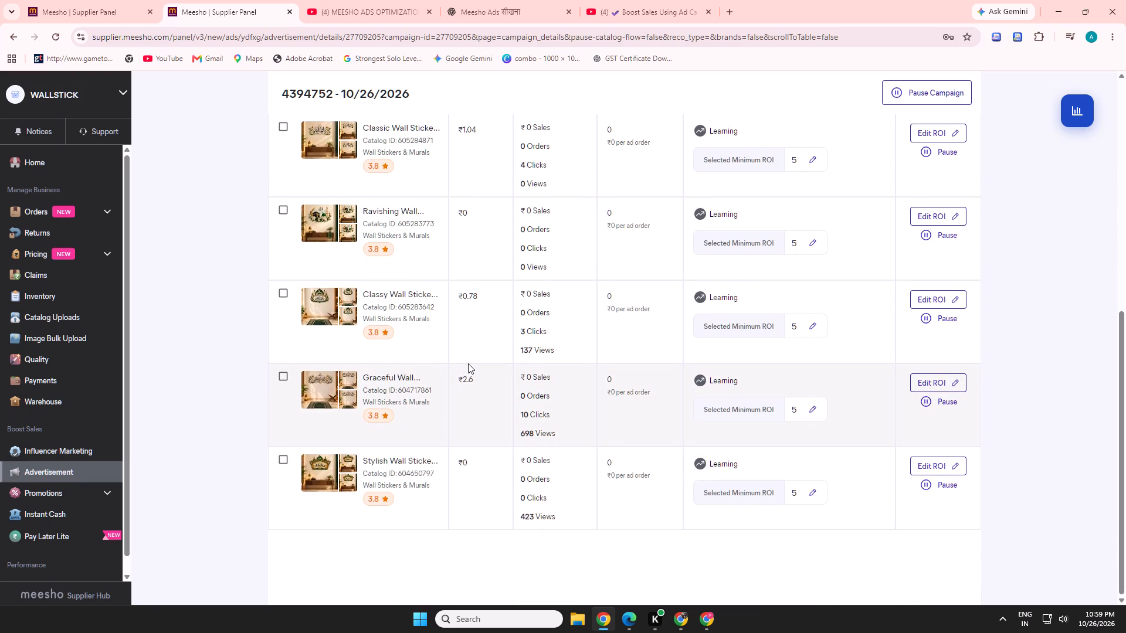
pyautogui.tripleClick(466, 491)
pyautogui.click(466, 491)
pyautogui.tripleClick(466, 491)
pyautogui.tripleClick(466, 491)
pyautogui.click(505, 547)
pyautogui.click(284, 464)
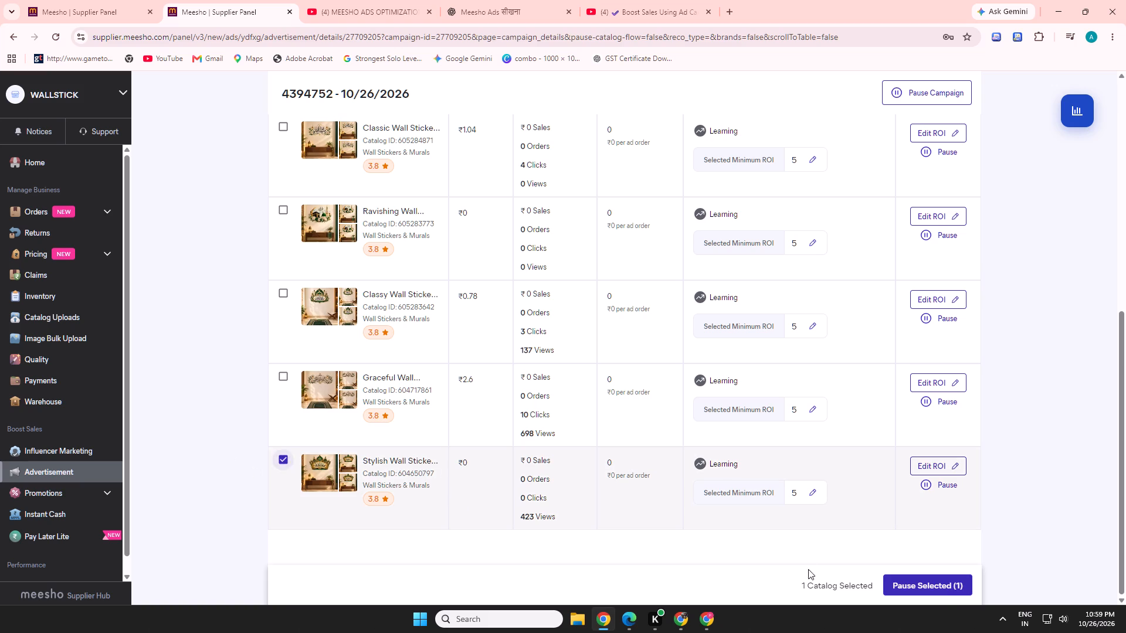
pyautogui.click(944, 584)
pyautogui.click(562, 341)
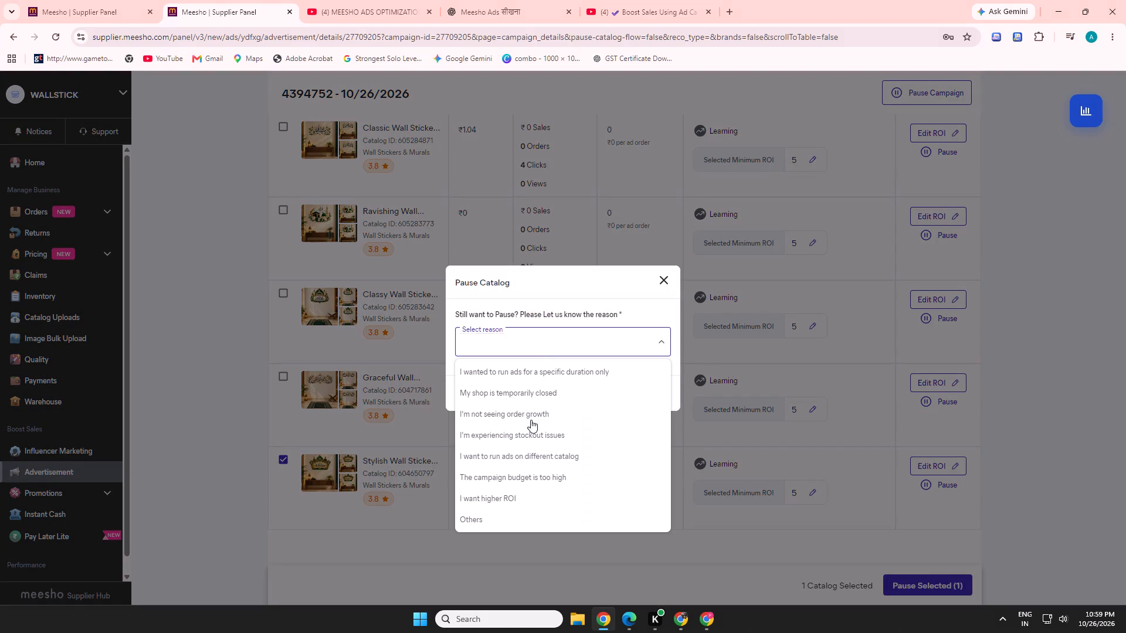
pyautogui.click(531, 413)
pyautogui.click(645, 390)
pyautogui.click(507, 493)
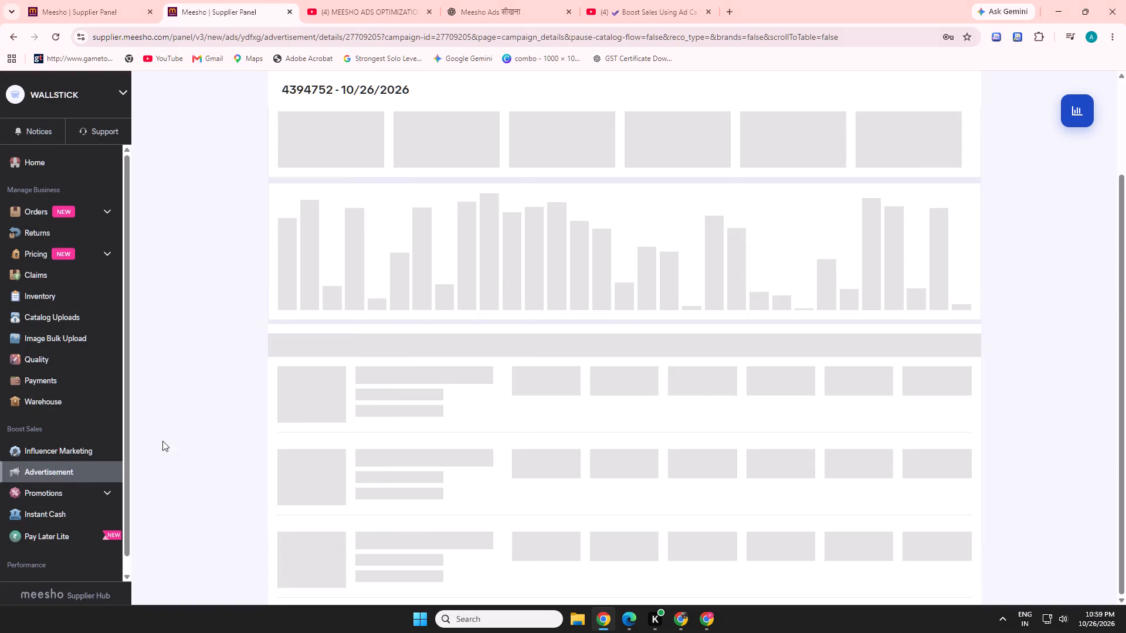
# From the ad campaigns list, open campaign 27693209's details and examine its ad spend, ROI, orders and catalog performance.
pyautogui.click(55, 471)
pyautogui.scroll(-10, 744, 338)
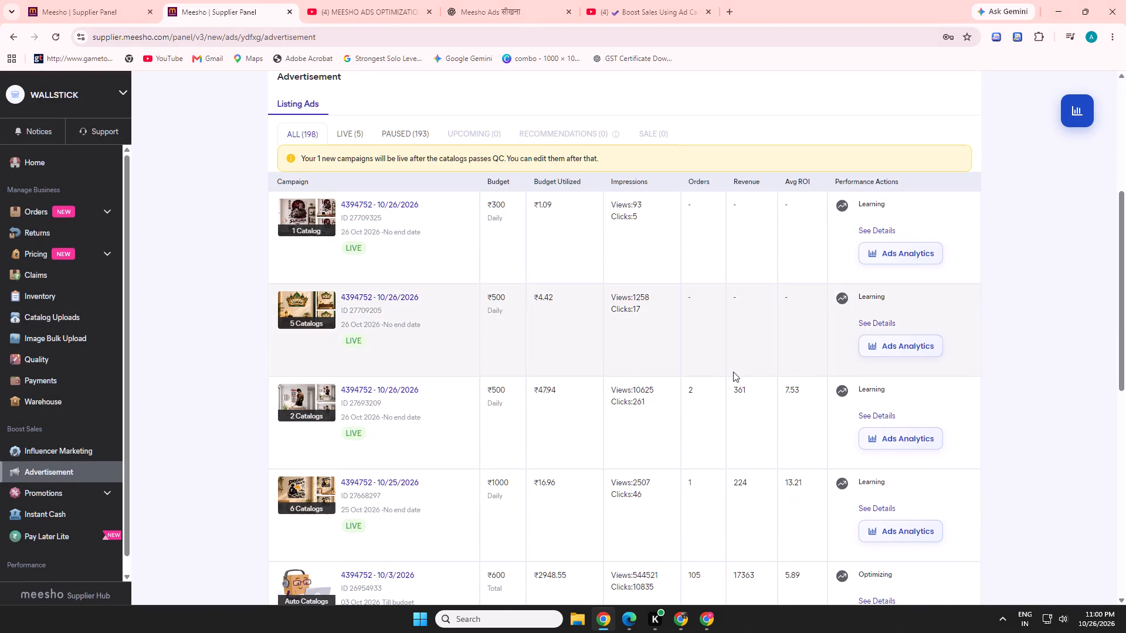
pyautogui.click(877, 416)
pyautogui.scroll(-2, 559, 353)
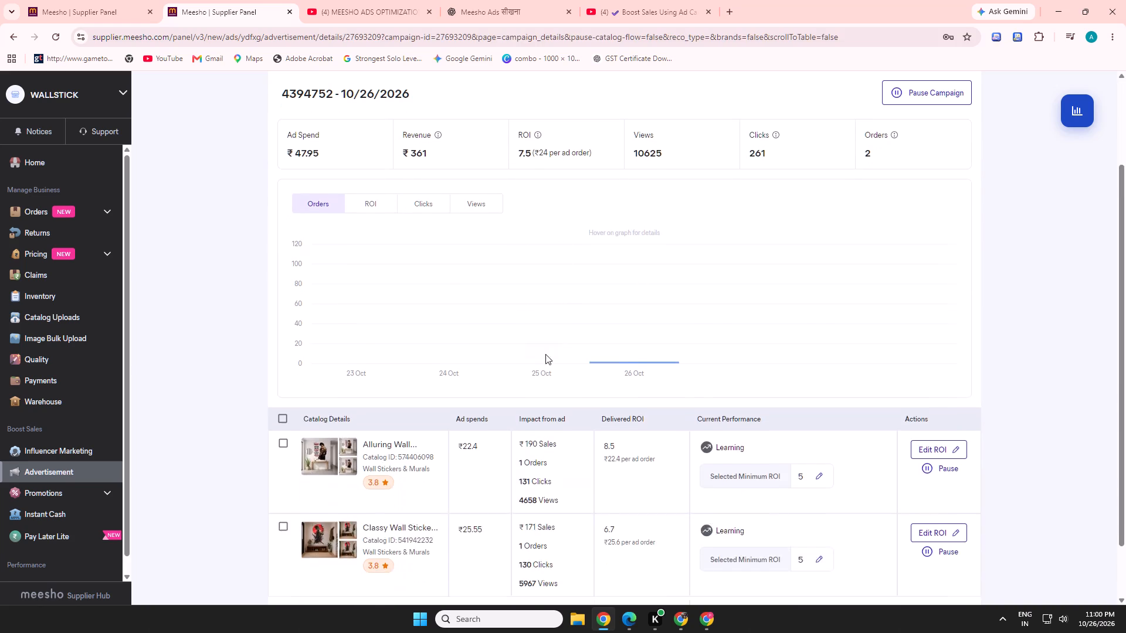
pyautogui.scroll(4, 541, 352)
pyautogui.click(545, 152)
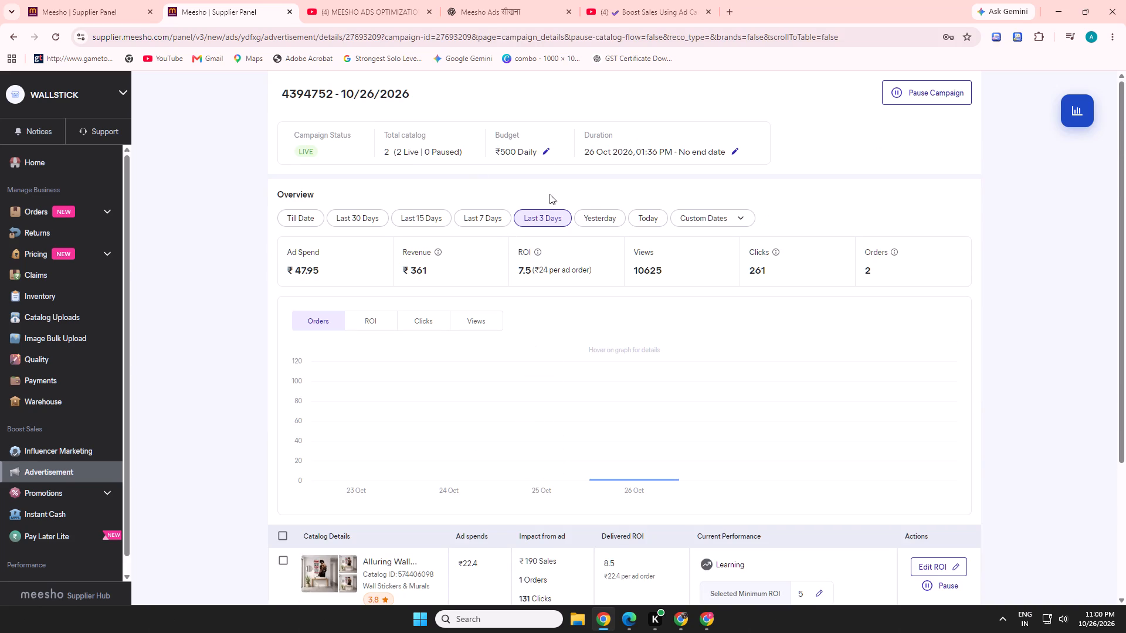
pyautogui.click(918, 262)
pyautogui.scroll(-4, 700, 380)
pyautogui.scroll(5, 529, 307)
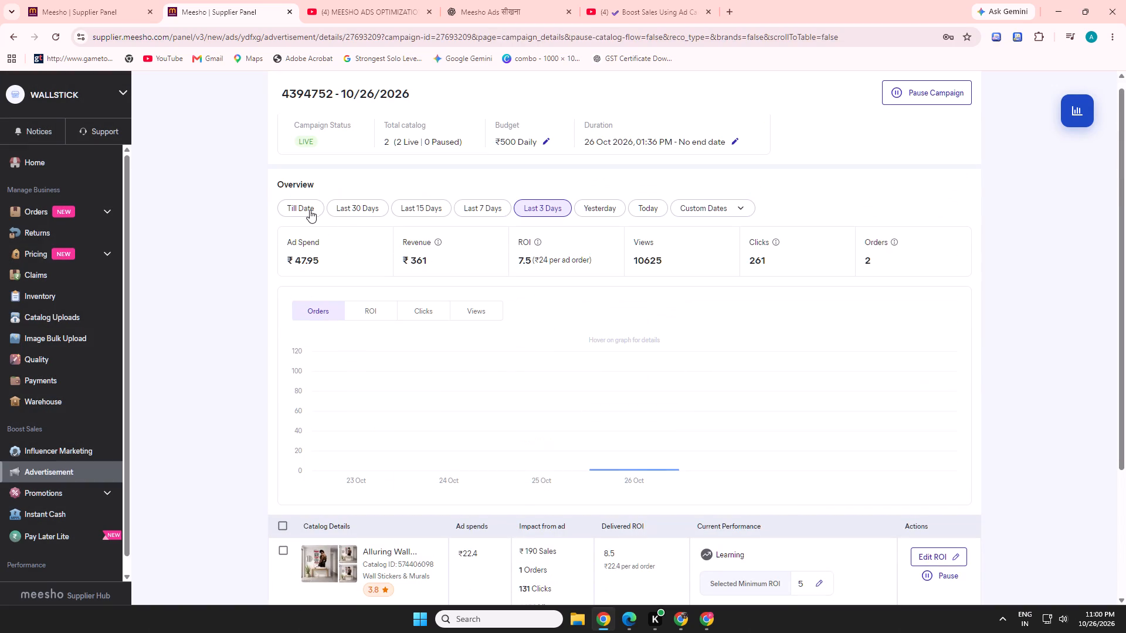
# Return to the WALLSTICK ad campaigns list and check the clicks of campaign 27709325.
pyautogui.click(12, 467)
pyautogui.scroll(-3, 575, 238)
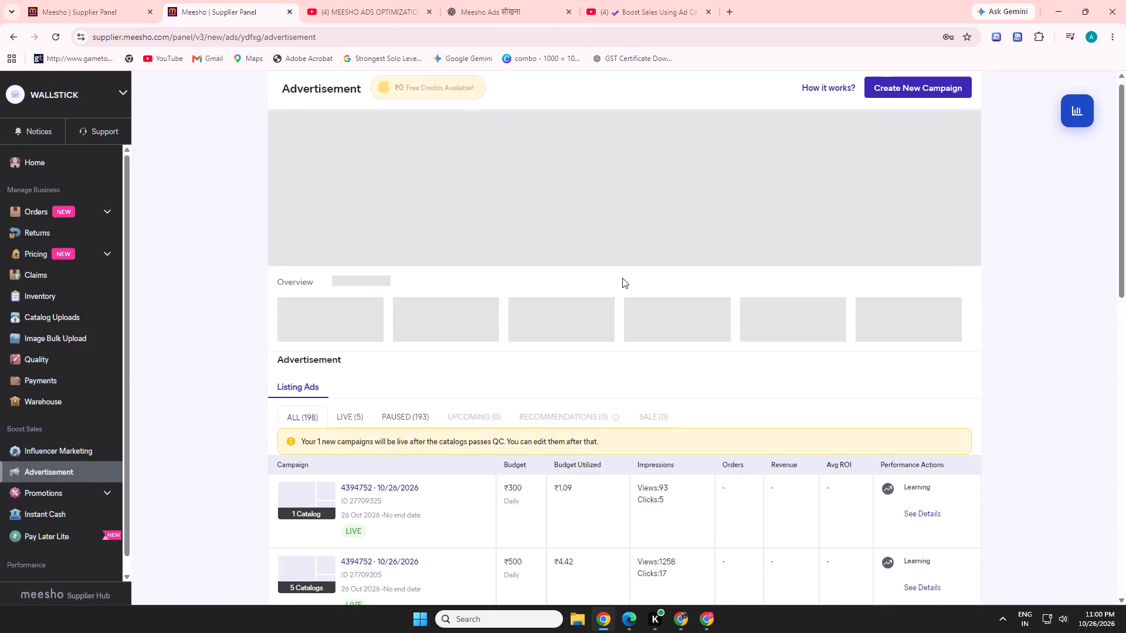
pyautogui.scroll(-5, 622, 278)
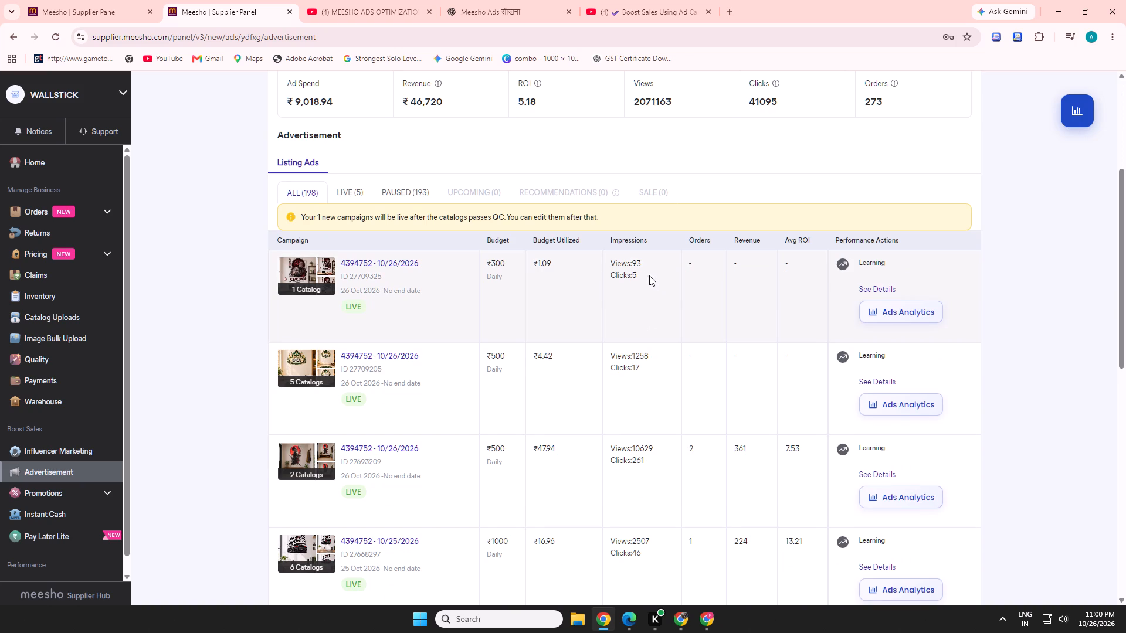
pyautogui.tripleClick(647, 274)
# Switch to the PRINTORA0 window, open its advertisement page and start creating a new campaign.
pyautogui.click(676, 621)
pyautogui.click(710, 622)
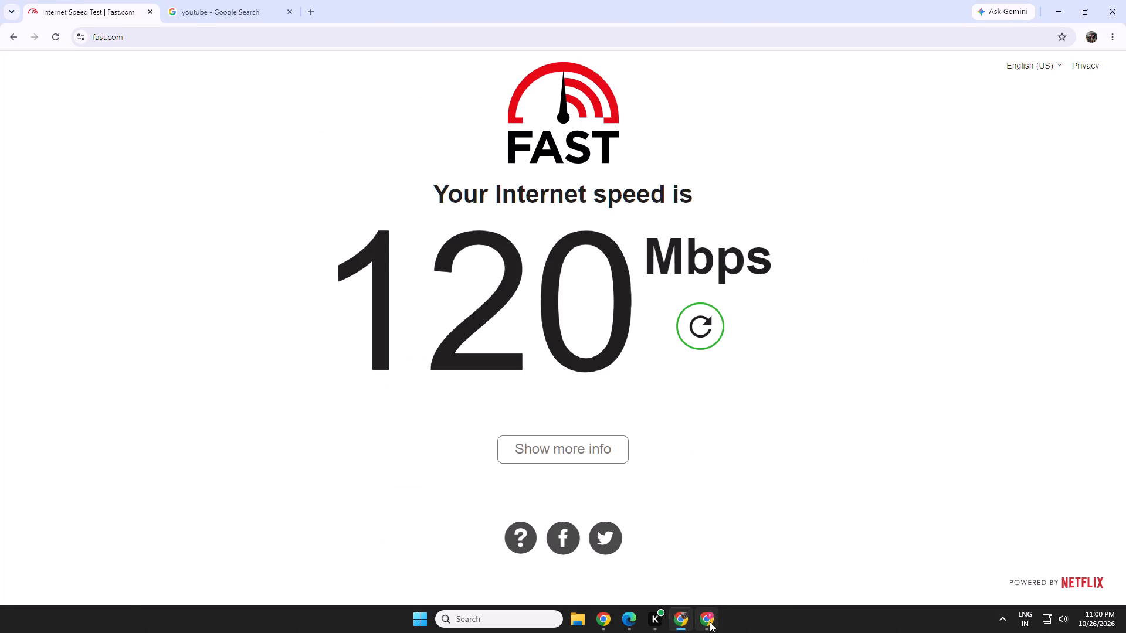
pyautogui.scroll(-2, 331, 268)
pyautogui.click(72, 456)
pyautogui.scroll(-2, 485, 297)
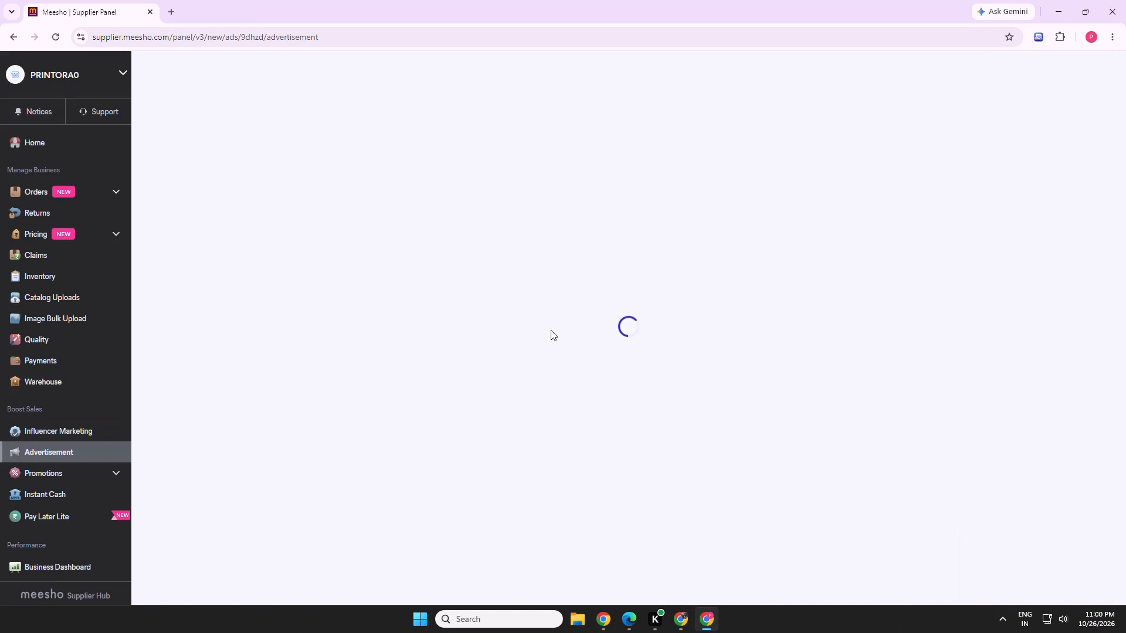
pyautogui.scroll(-7, 551, 330)
pyautogui.click(45, 149)
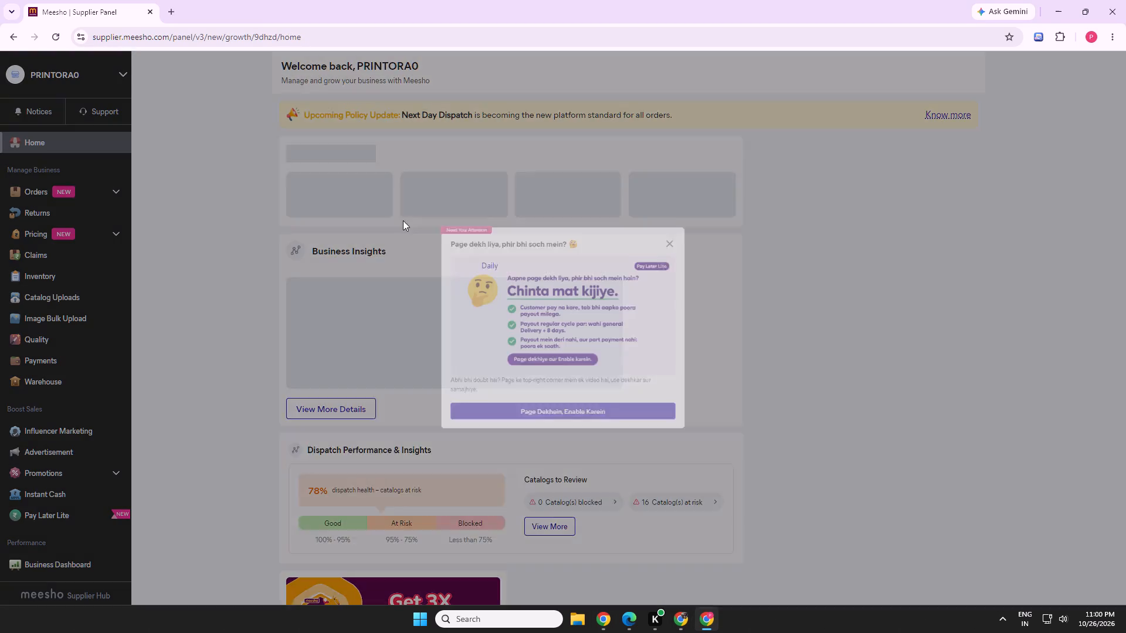
pyautogui.click(694, 216)
pyautogui.click(93, 442)
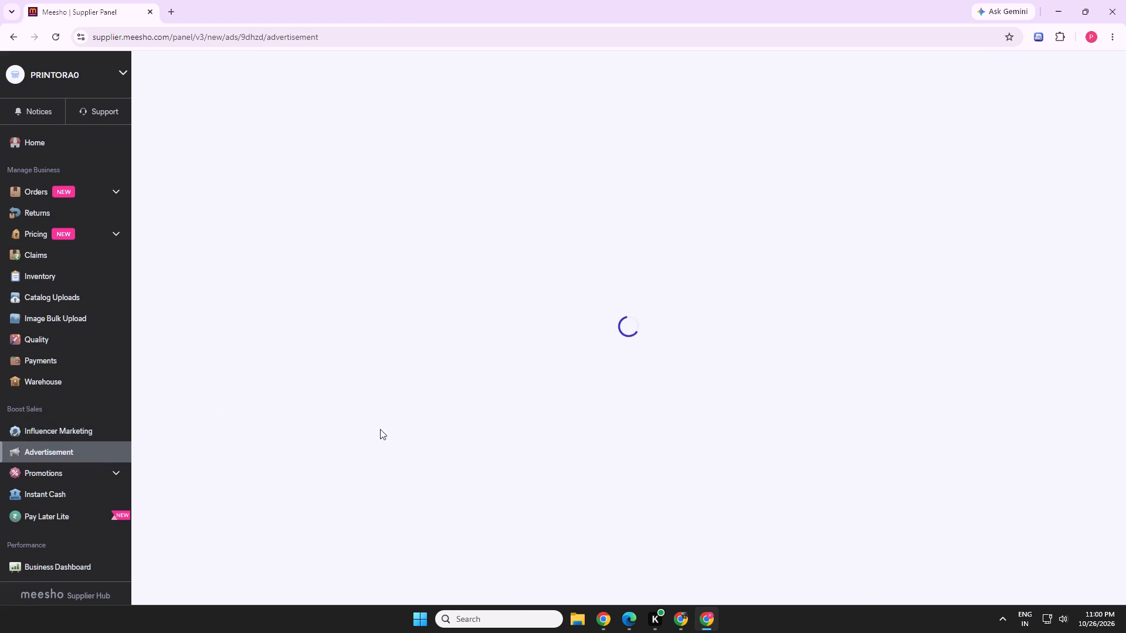
pyautogui.scroll(3, 552, 195)
pyautogui.click(896, 76)
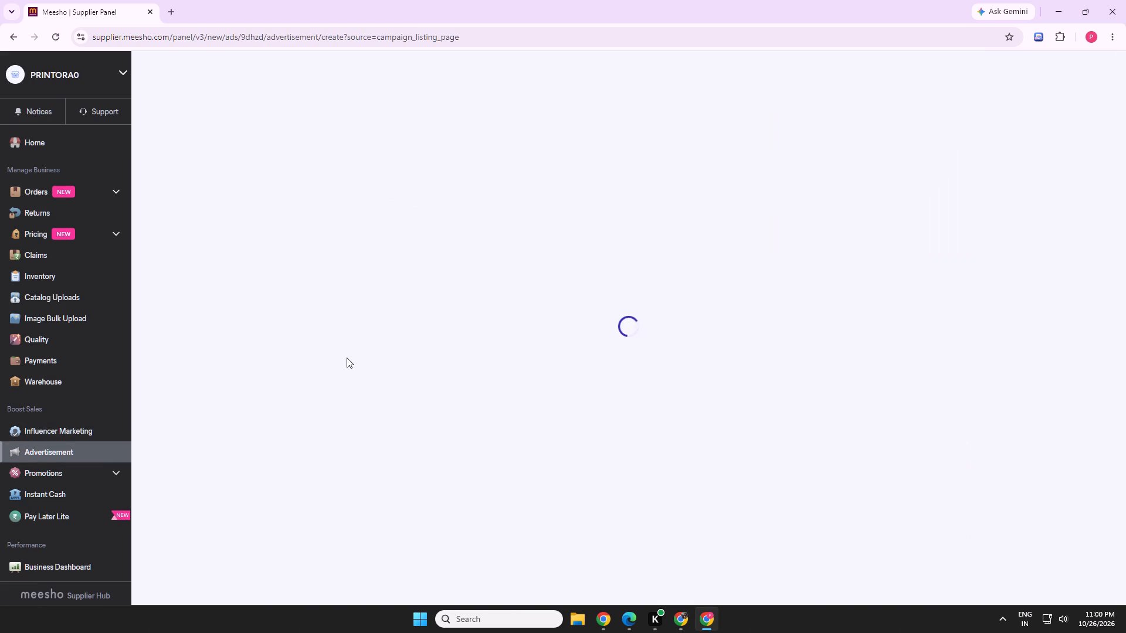
# Set the minimum ROI to 8 for all five selected catalogs in the new campaign.
pyautogui.scroll(-5, 337, 363)
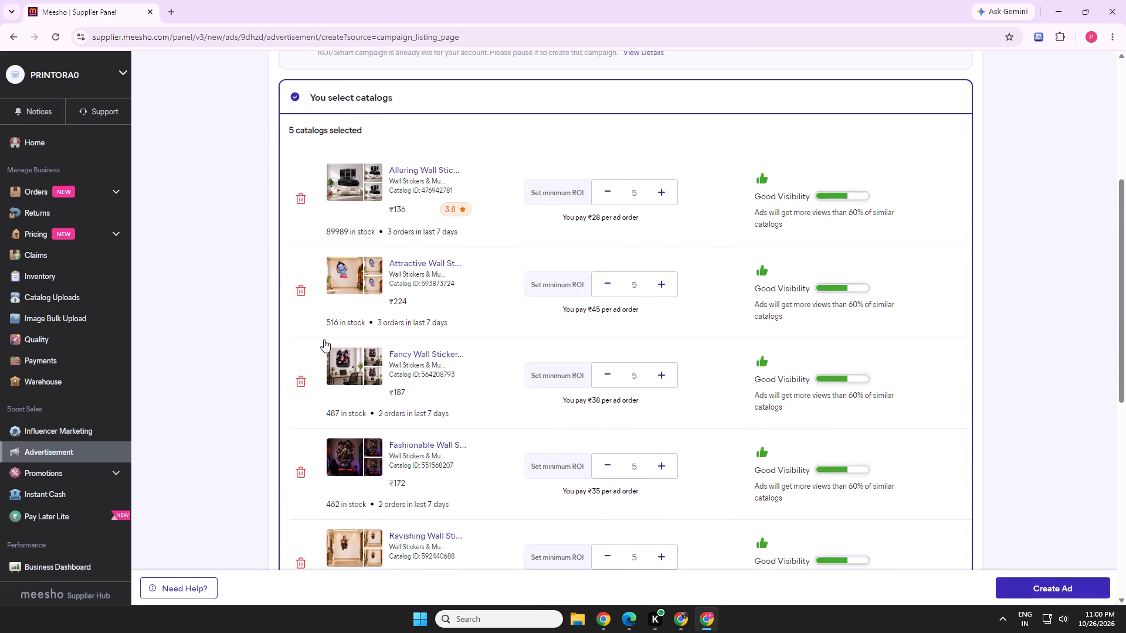
pyautogui.scroll(-2, 324, 339)
pyautogui.scroll(1, 421, 291)
pyautogui.scroll(-1, 435, 294)
pyautogui.scroll(2, 477, 284)
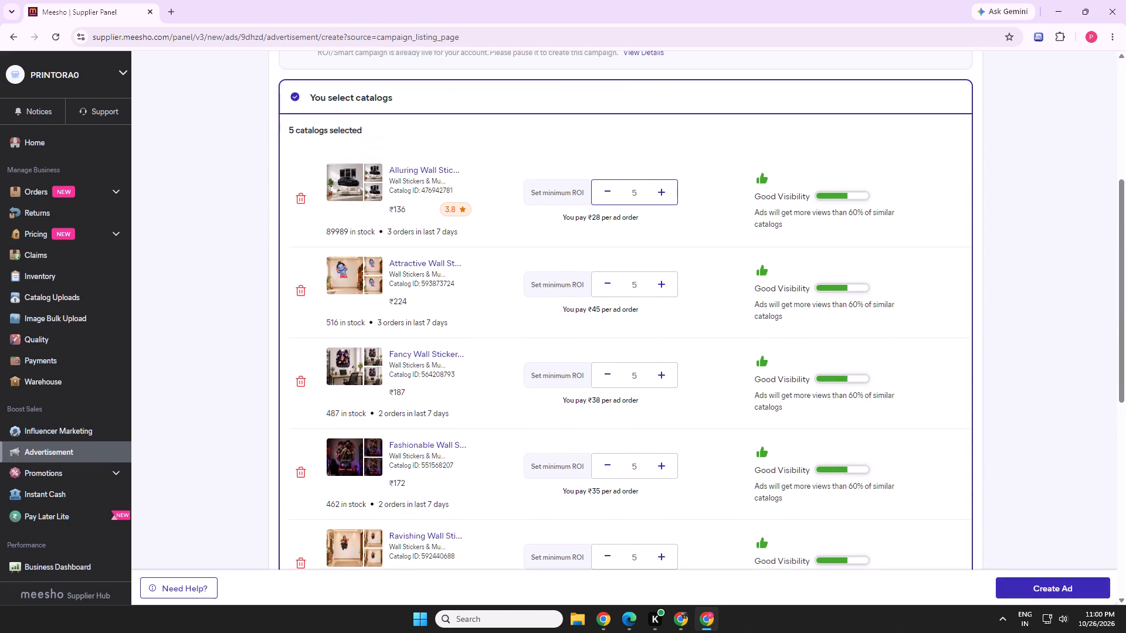
pyautogui.doubleClick(628, 196)
pyautogui.press('8')
pyautogui.click(629, 300)
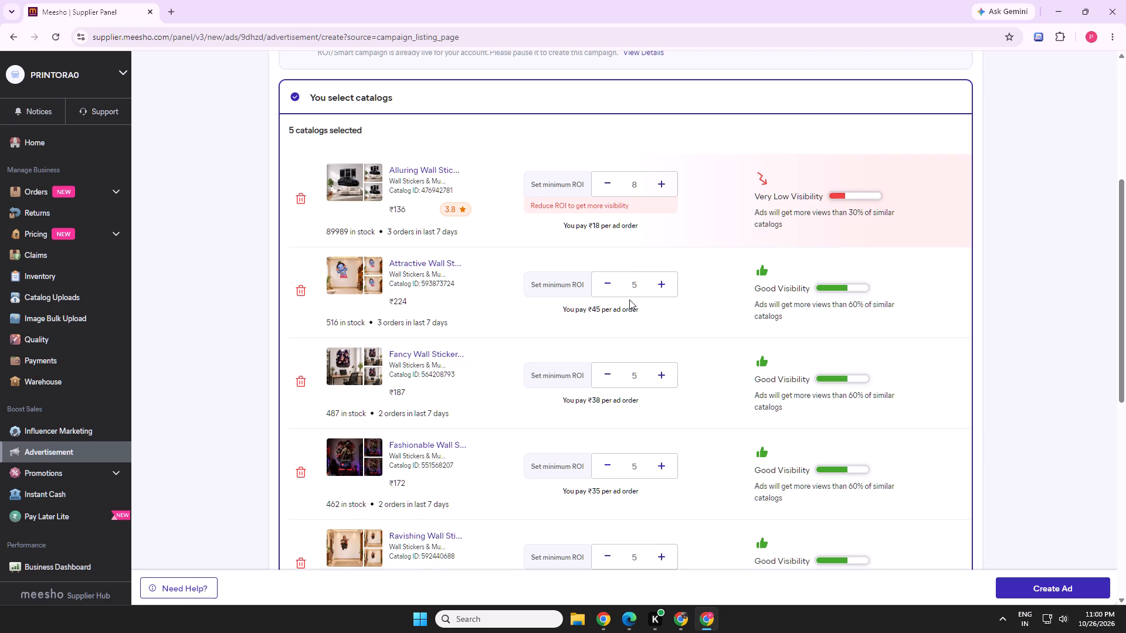
pyautogui.tripleClick(629, 292)
pyautogui.press('8')
pyautogui.doubleClick(639, 382)
pyautogui.press('8')
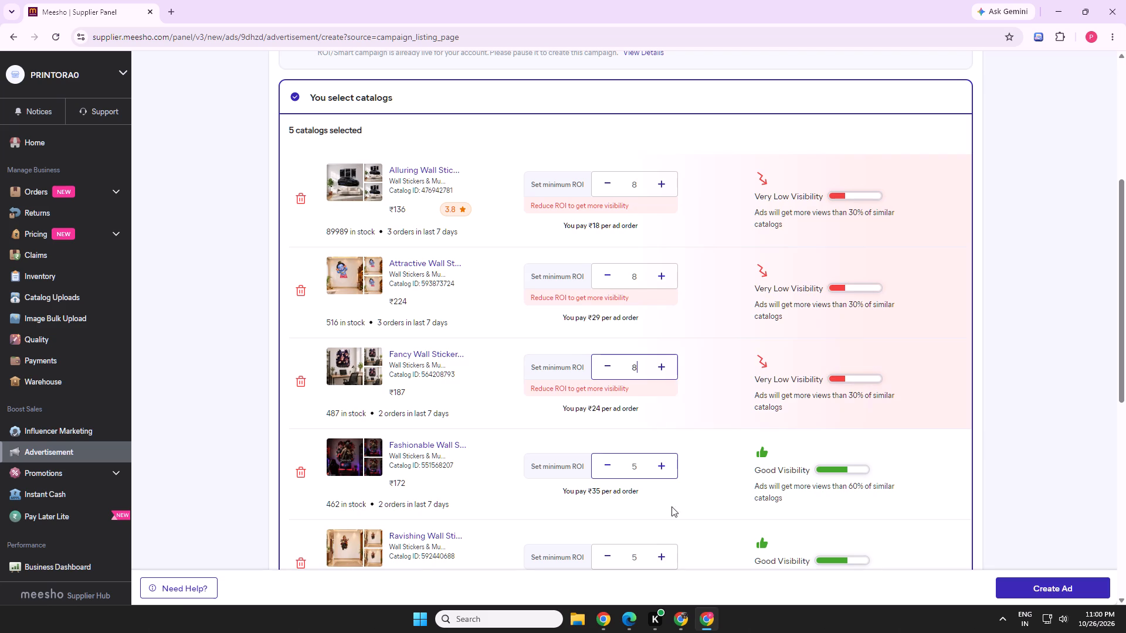
pyautogui.doubleClick(628, 469)
pyautogui.press('8')
pyautogui.doubleClick(637, 557)
pyautogui.press('8')
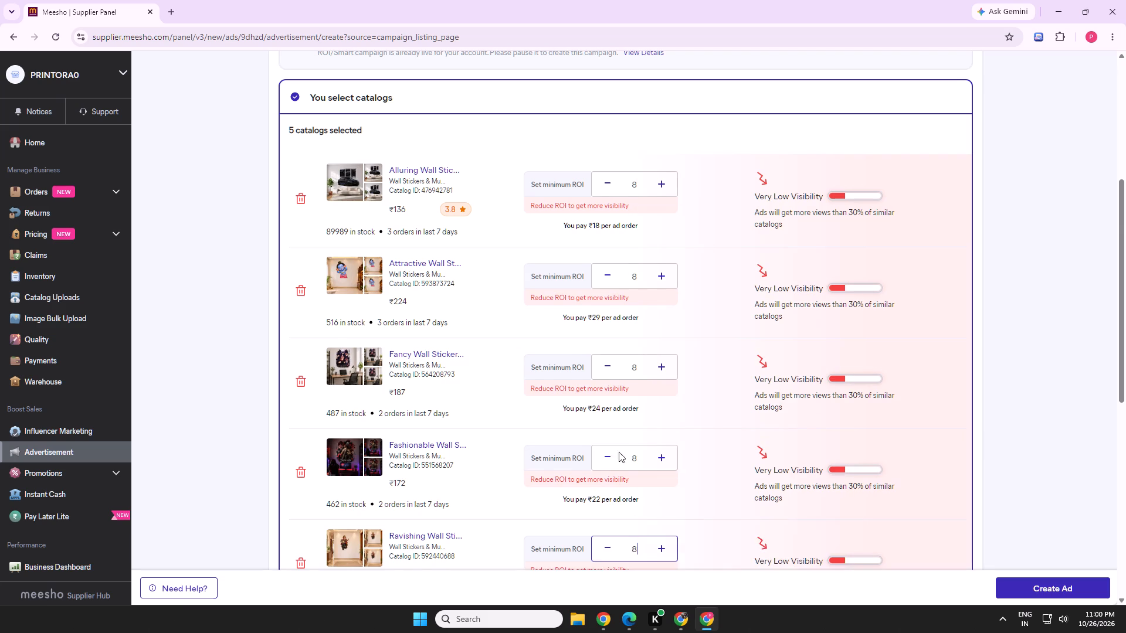
# Create and submit the ad campaign with the recommended ₹500 daily budget and no end date.
pyautogui.scroll(-2, 608, 380)
pyautogui.scroll(10, 608, 380)
pyautogui.scroll(-8, 608, 380)
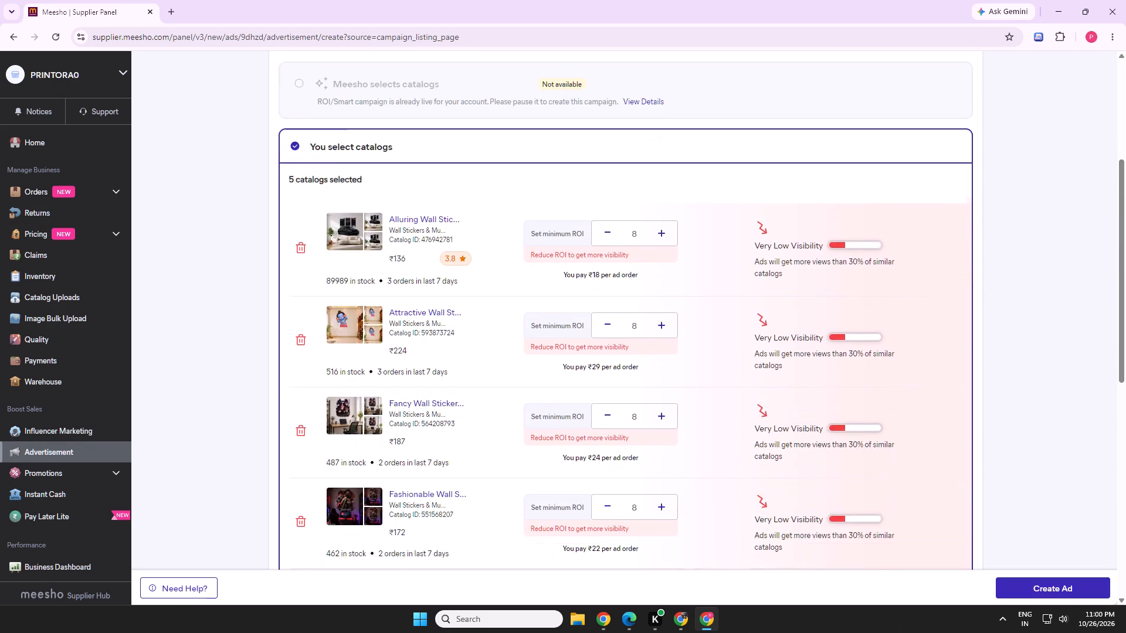
pyautogui.scroll(-1, 620, 390)
pyautogui.scroll(1, 632, 394)
pyautogui.scroll(-5, 632, 394)
pyautogui.scroll(3, 953, 576)
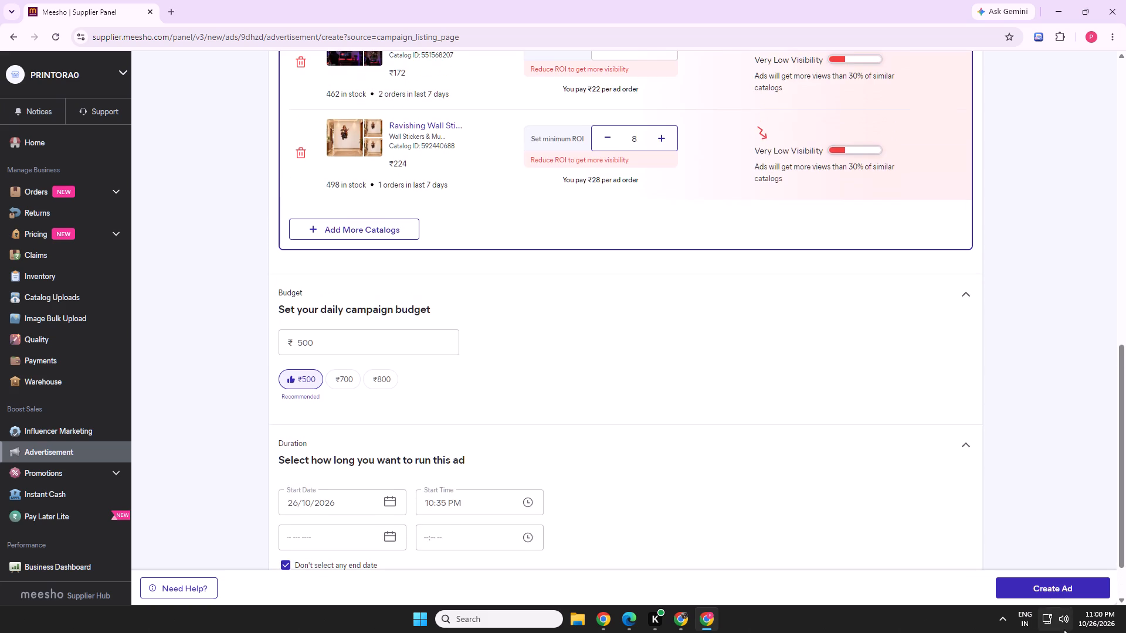
pyautogui.click(1046, 591)
pyautogui.click(1035, 583)
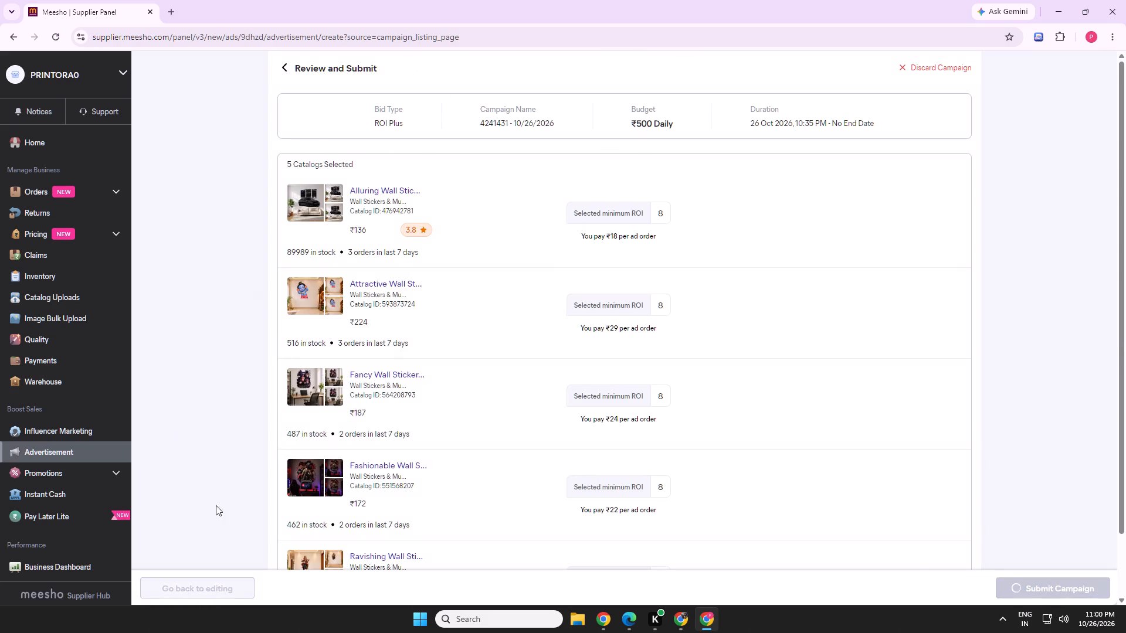
pyautogui.click(537, 415)
pyautogui.click(552, 403)
# Switch back to the WALLSTICK window, reload the ad campaigns list and check the campaign figures.
pyautogui.click(602, 613)
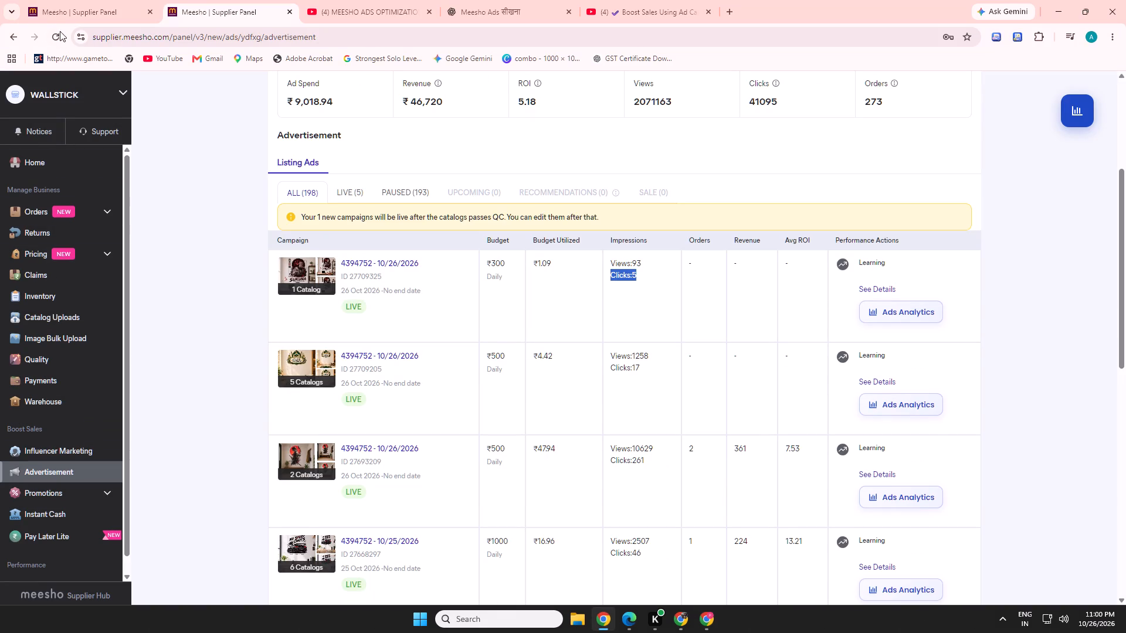
pyautogui.click(51, 33)
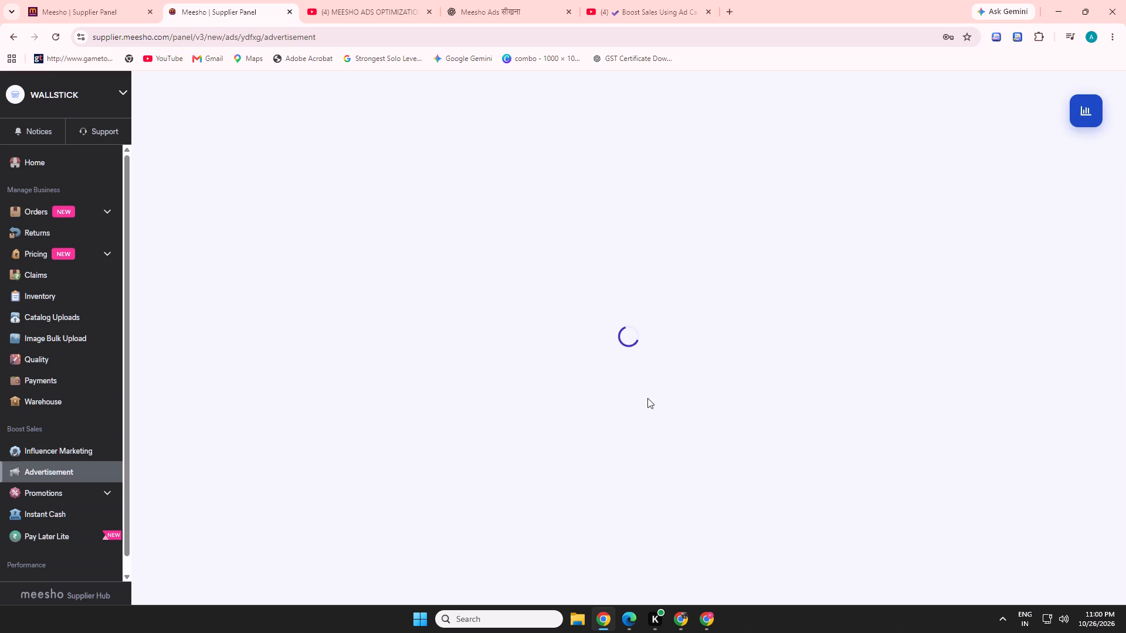
pyautogui.scroll(-1, 730, 501)
pyautogui.scroll(-2, 669, 457)
# Open Calculator and campaign 27709205's details, and examine each catalog's clicks and views.
pyautogui.click(489, 620)
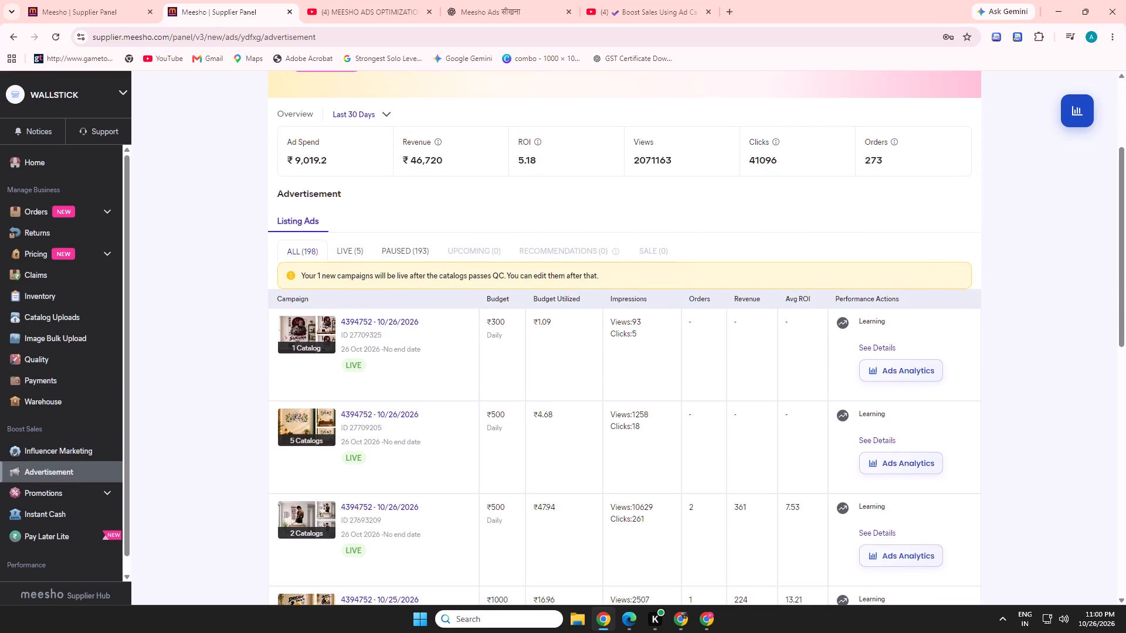
pyautogui.click(489, 215)
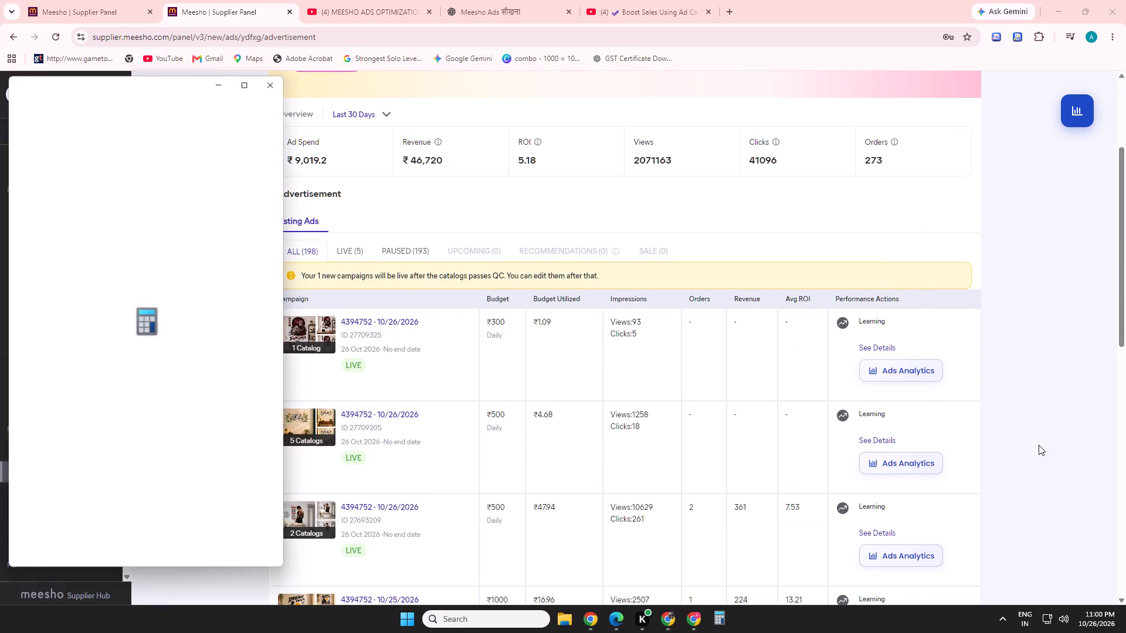
pyautogui.click(880, 440)
pyautogui.scroll(-9, 728, 200)
pyautogui.scroll(-1, 543, 359)
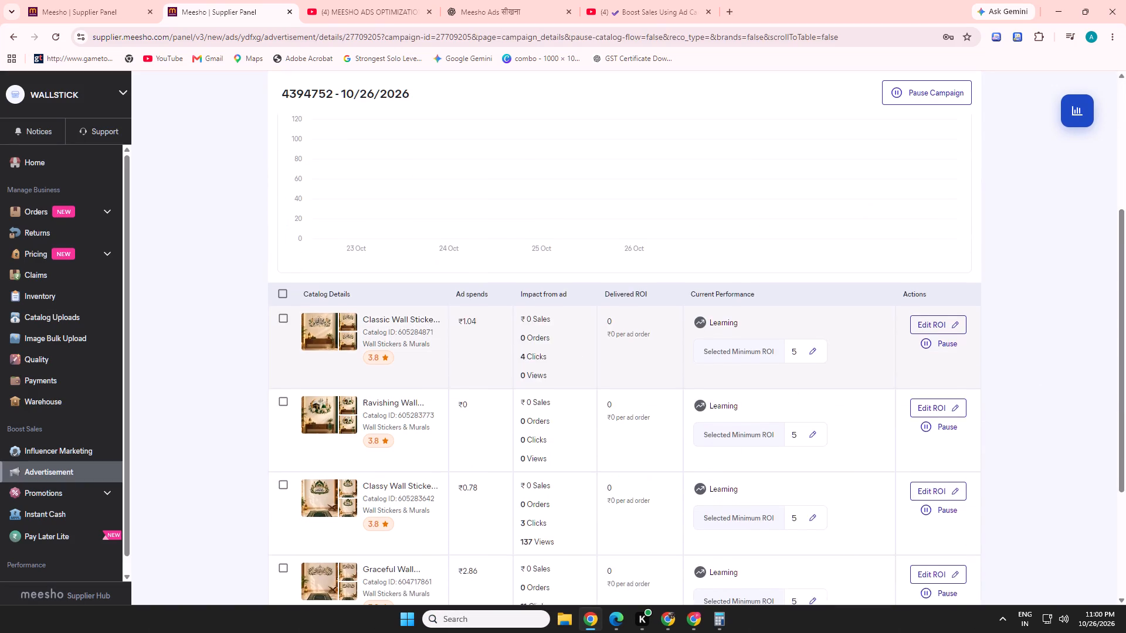
pyautogui.scroll(-2, 553, 387)
pyautogui.scroll(-1, 552, 438)
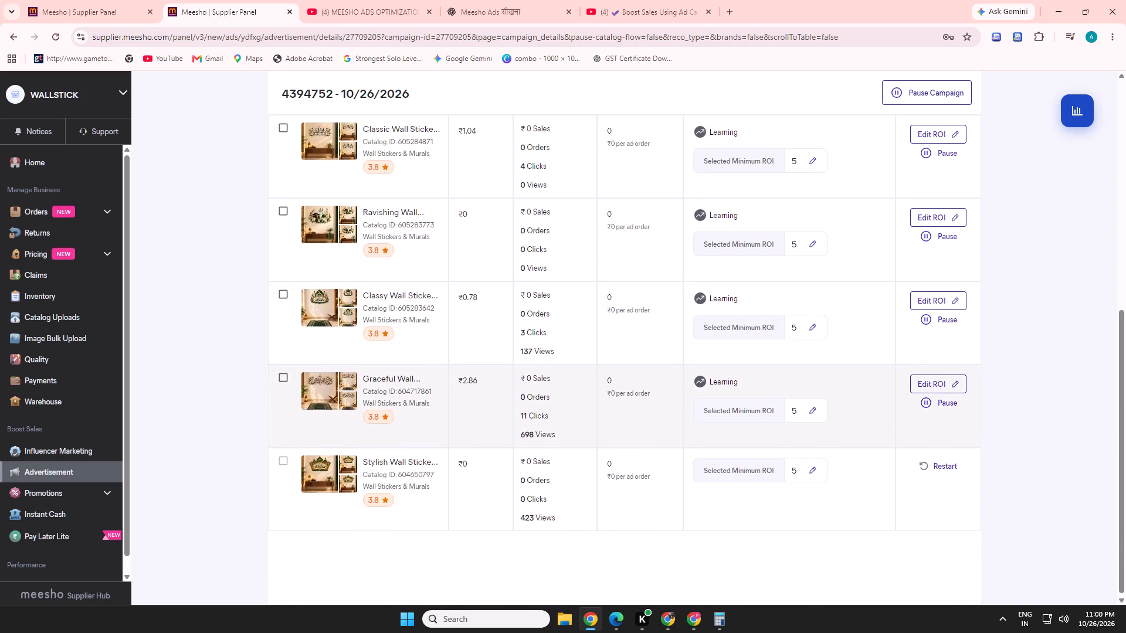
pyautogui.scroll(-1, 642, 454)
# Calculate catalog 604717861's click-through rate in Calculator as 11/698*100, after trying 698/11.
pyautogui.click(722, 625)
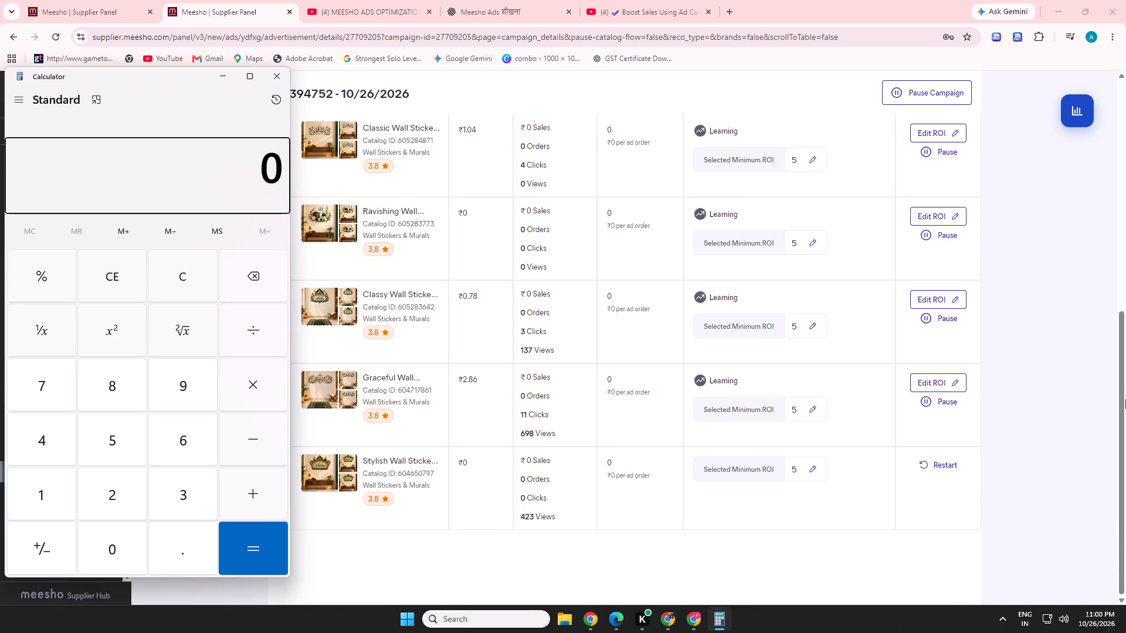
pyautogui.write('698/11')
pyautogui.press('Return')
pyautogui.press('Escape')
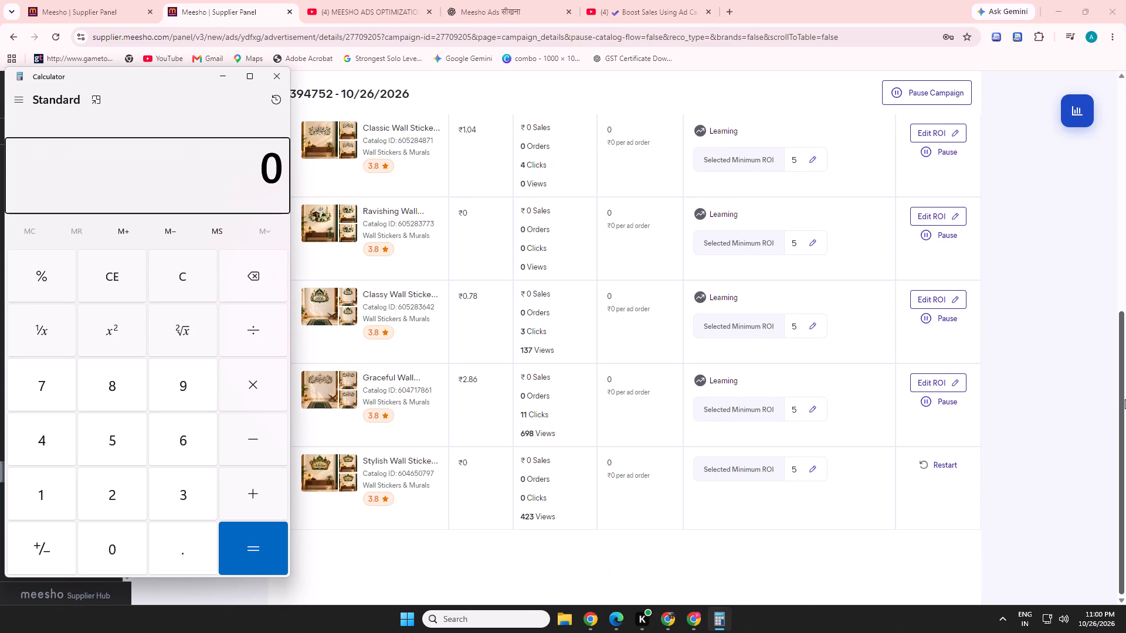
pyautogui.write('11/698')
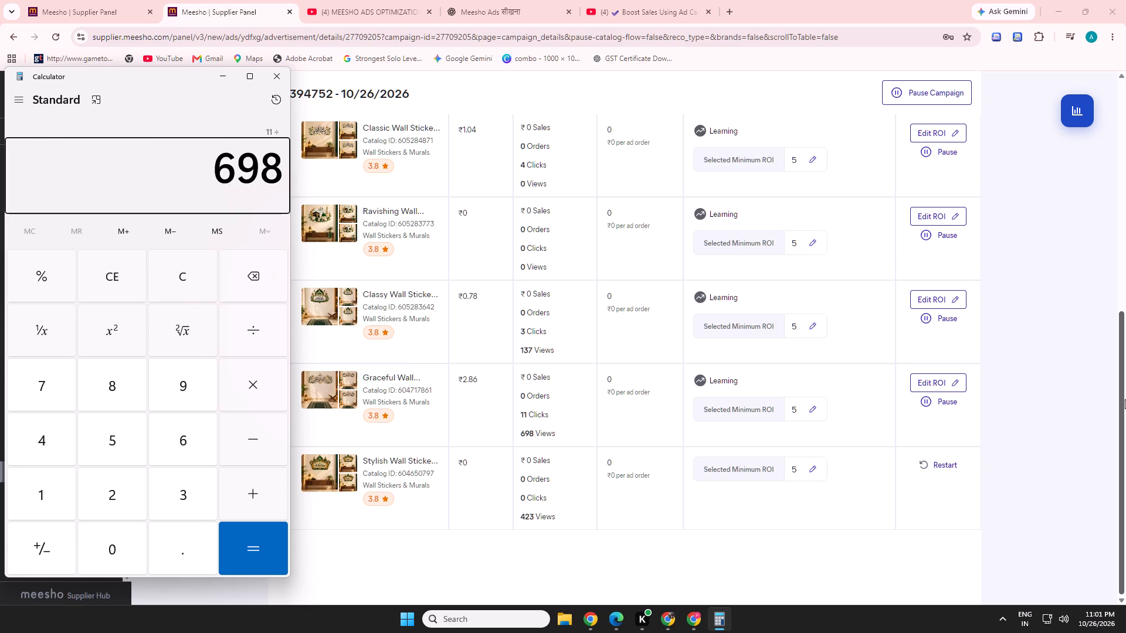
pyautogui.press('Return')
pyautogui.write('*100')
pyautogui.press('Return')
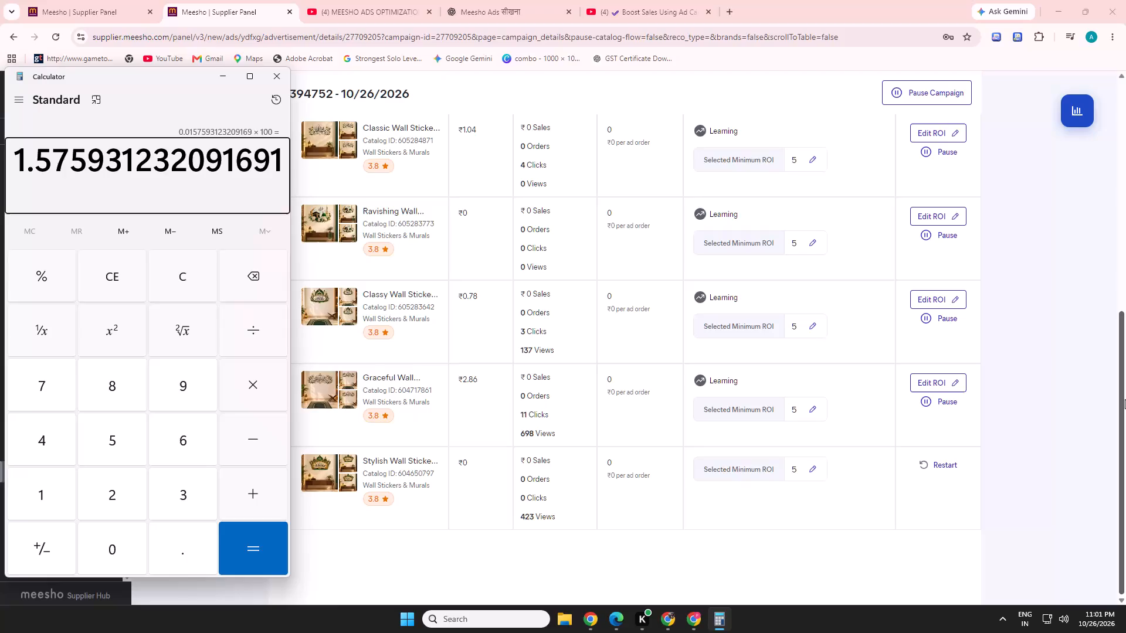
pyautogui.press('Escape')
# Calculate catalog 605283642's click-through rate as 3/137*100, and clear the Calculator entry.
pyautogui.write('3/137')
pyautogui.press('Return')
pyautogui.write('*100')
pyautogui.press('Return')
pyautogui.press('Escape')
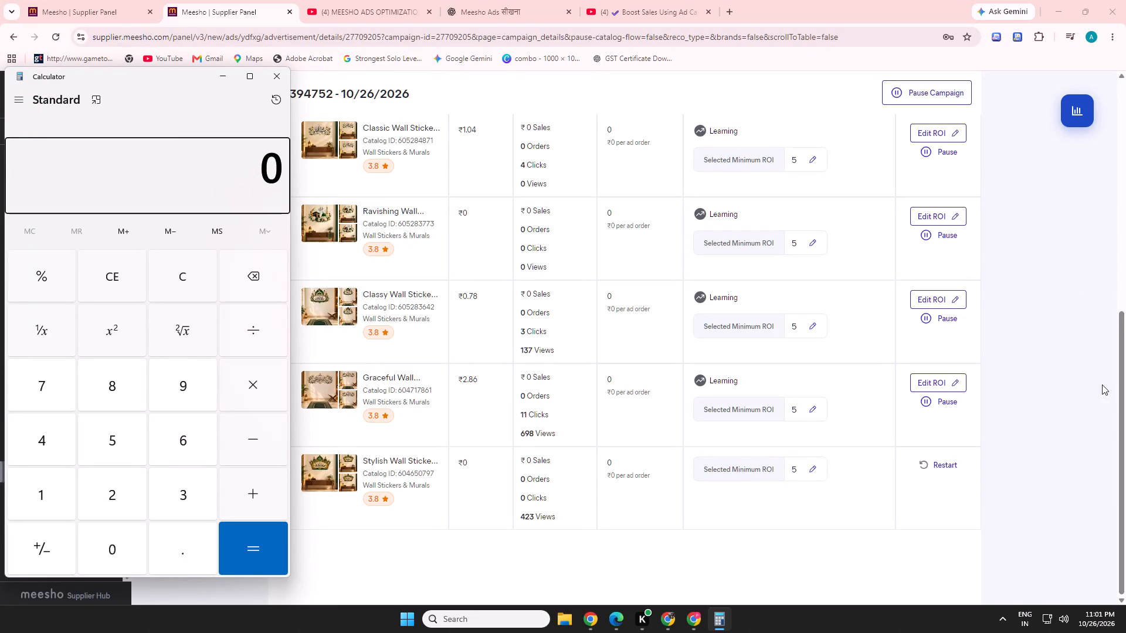
# Examine campaign 27709205's overview and the spend, clicks and views of its catalogs.
pyautogui.scroll(3, 774, 286)
pyautogui.scroll(6, 513, 287)
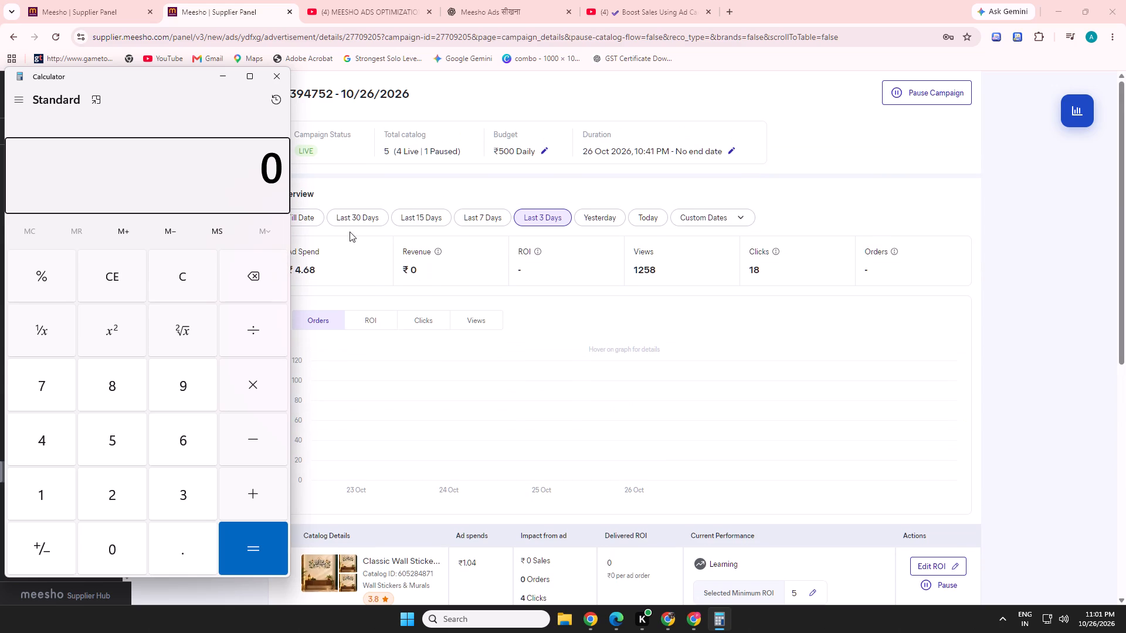
pyautogui.scroll(-1, 452, 253)
pyautogui.scroll(-9, 507, 284)
pyautogui.scroll(-2, 602, 416)
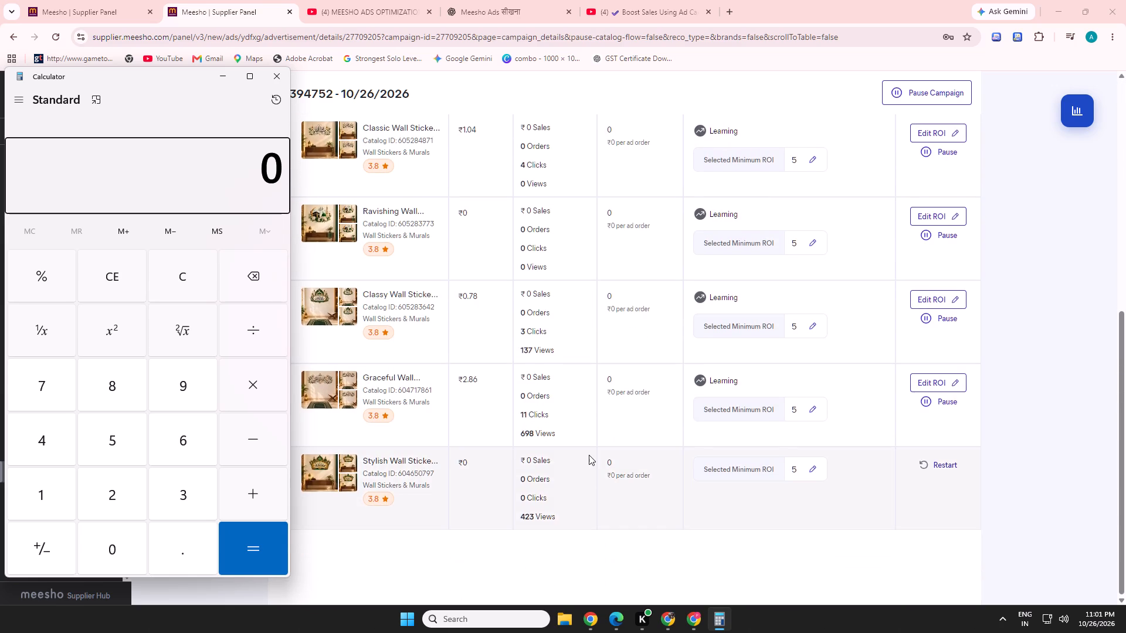
pyautogui.scroll(2, 589, 455)
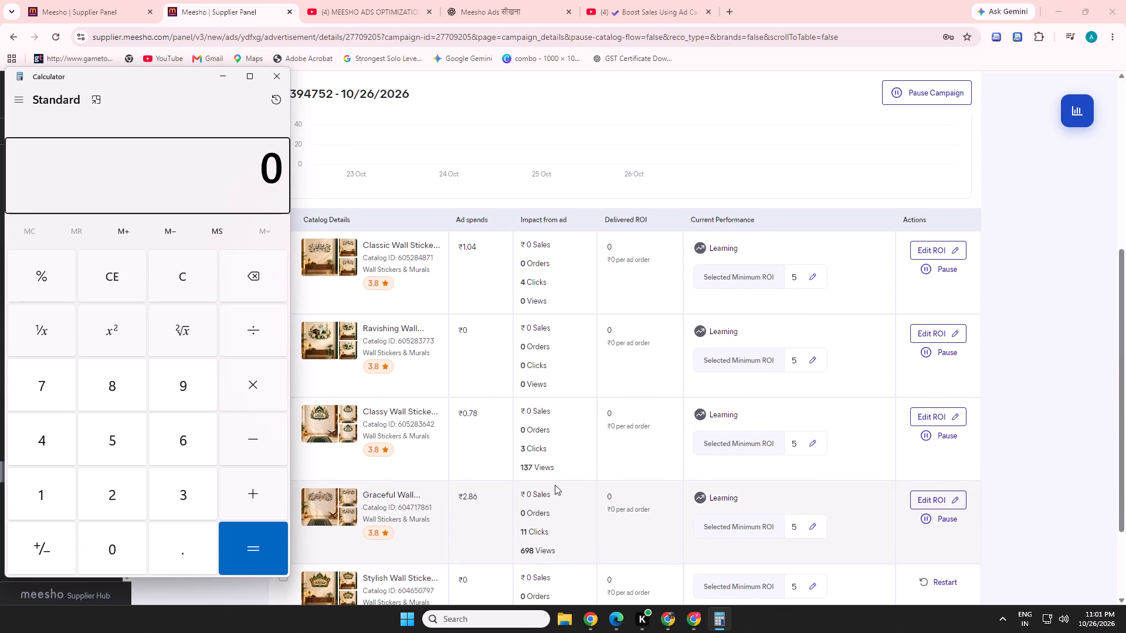
pyautogui.scroll(3, 536, 369)
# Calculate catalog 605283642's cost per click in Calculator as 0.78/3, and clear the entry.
pyautogui.moveTo(515, 448); pyautogui.dragTo(537, 466)
pyautogui.click(669, 336)
pyautogui.scroll(-4, 569, 382)
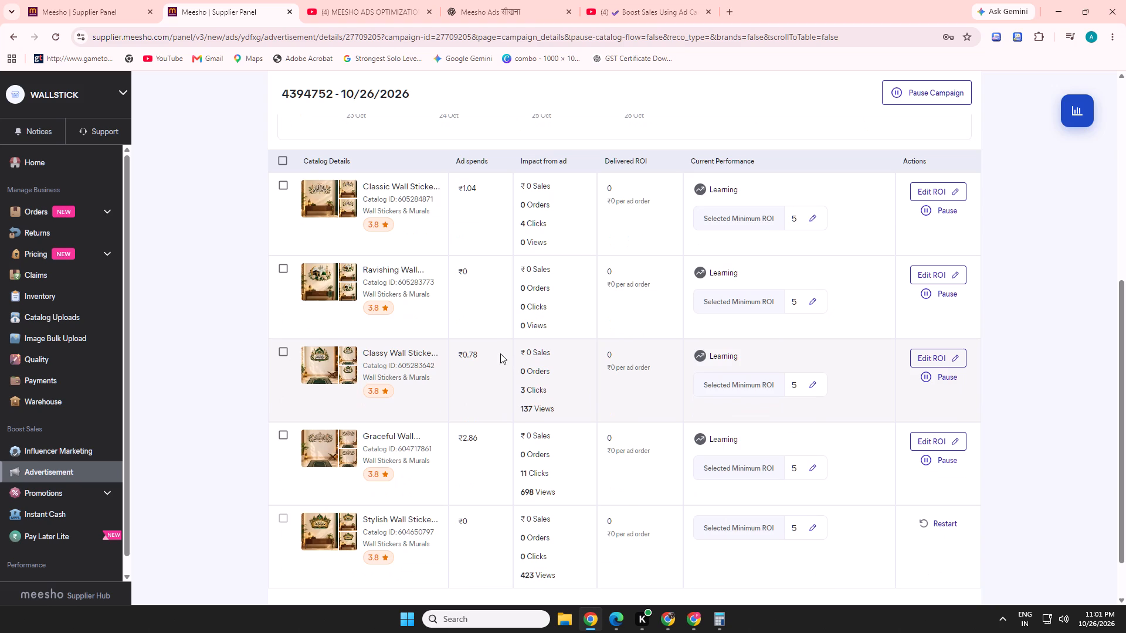
pyautogui.tripleClick(525, 387)
pyautogui.click(724, 624)
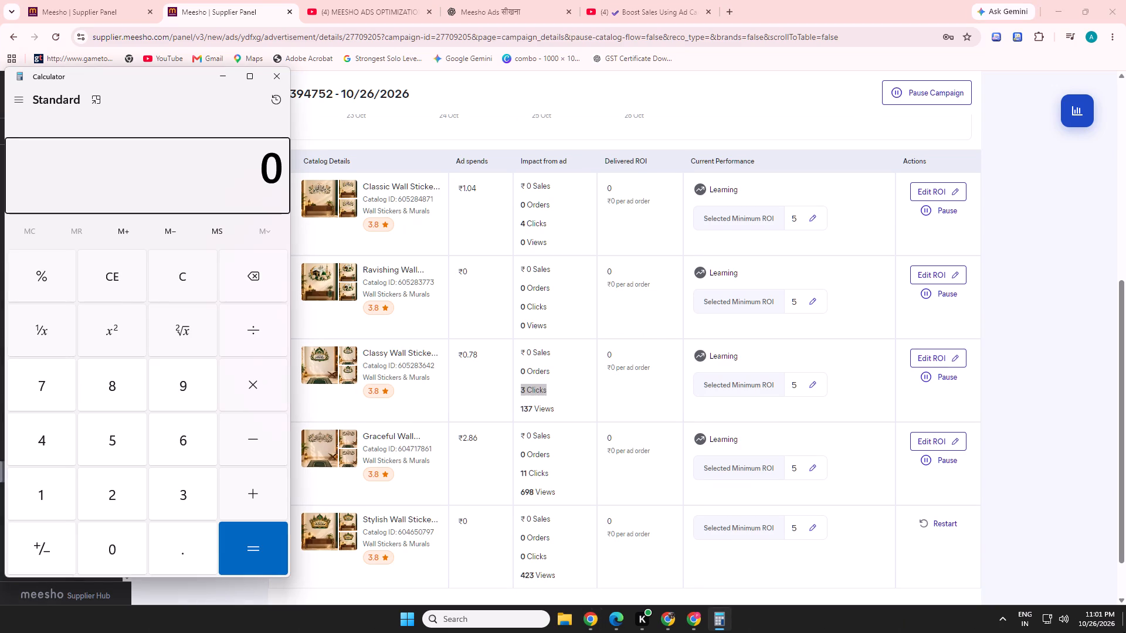
pyautogui.write('.78/')
pyautogui.press('3')
pyautogui.press('Return')
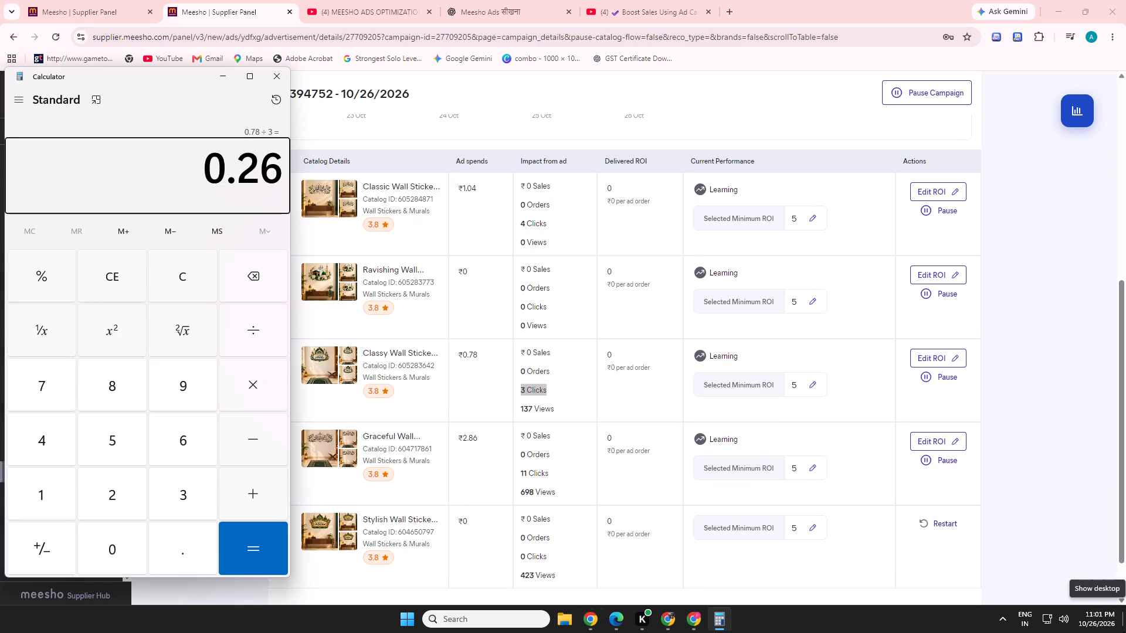
pyautogui.press('Escape')
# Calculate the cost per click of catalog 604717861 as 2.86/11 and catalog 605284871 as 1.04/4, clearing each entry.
pyautogui.write('2.8')
pyautogui.write('6/11')
pyautogui.press('Return')
pyautogui.press('Escape')
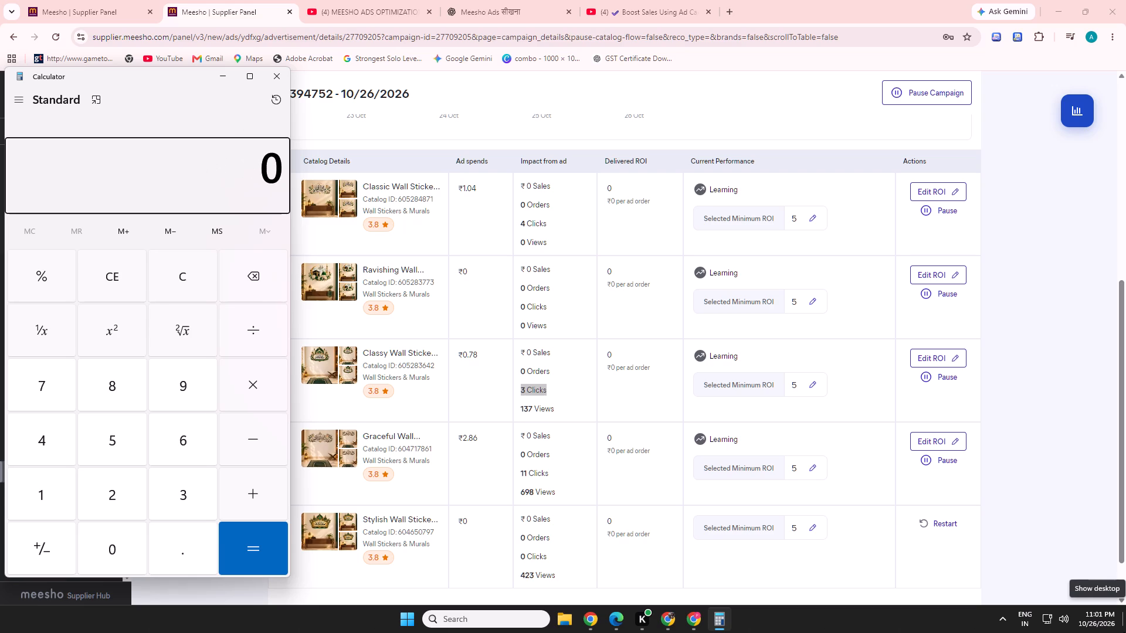
pyautogui.write('1.04/4')
pyautogui.press('Return')
pyautogui.press('Escape')
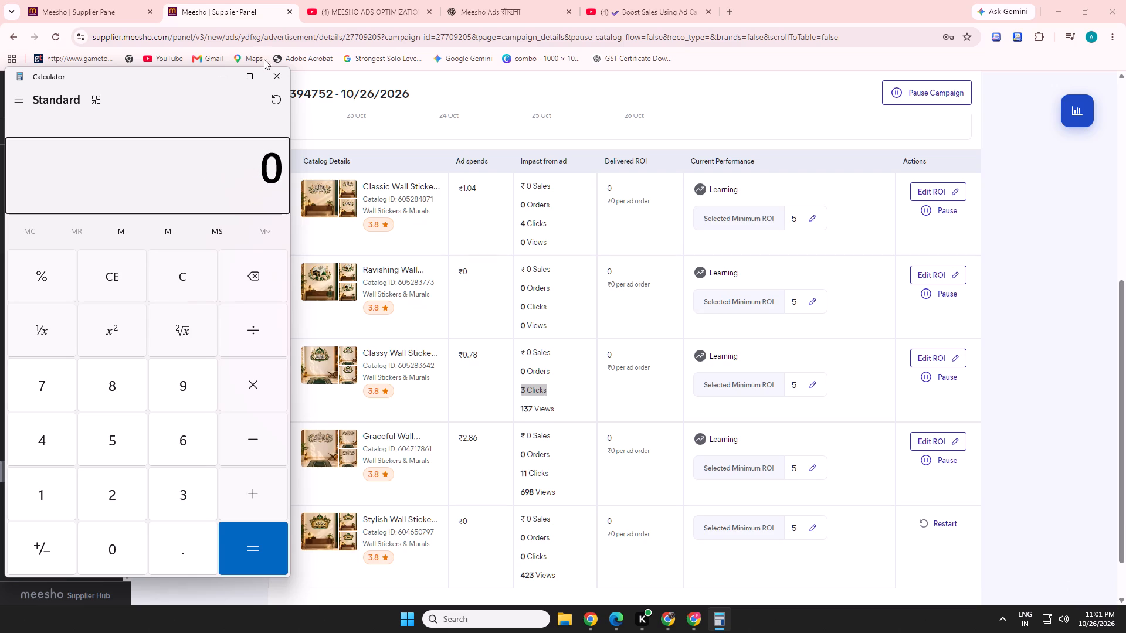
# Return to the ad campaigns list, calculate campaign 27709325's cost per click in Calculator as 1.75/7, and clear the entry.
pyautogui.click(272, 81)
pyautogui.click(82, 478)
pyautogui.scroll(-5, 730, 464)
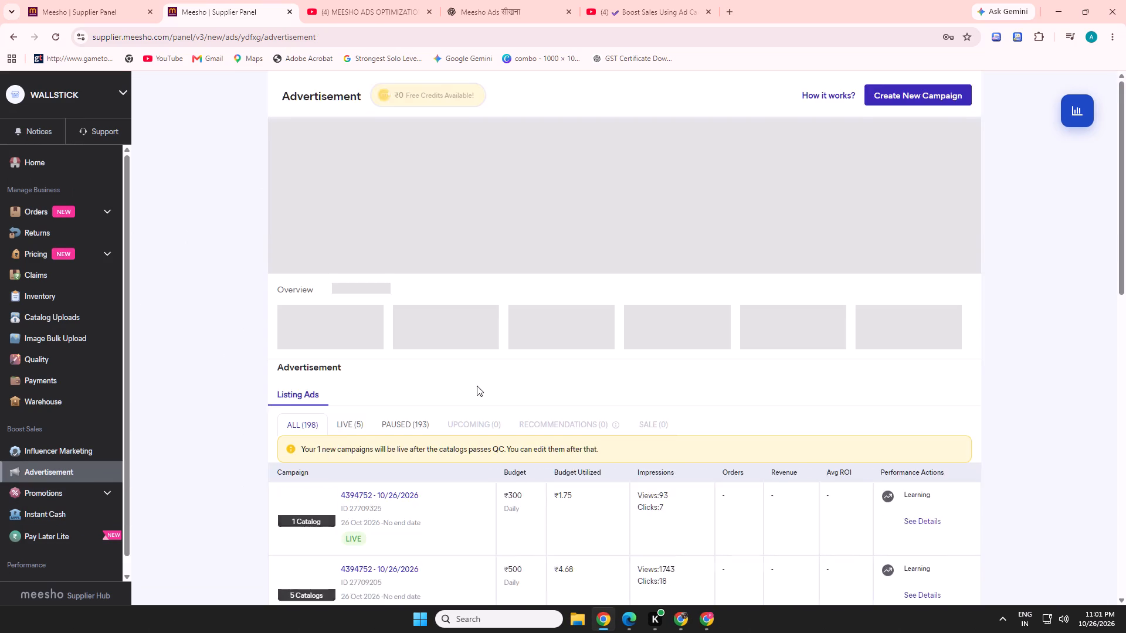
pyautogui.scroll(-2, 477, 386)
pyautogui.scroll(-1, 224, 258)
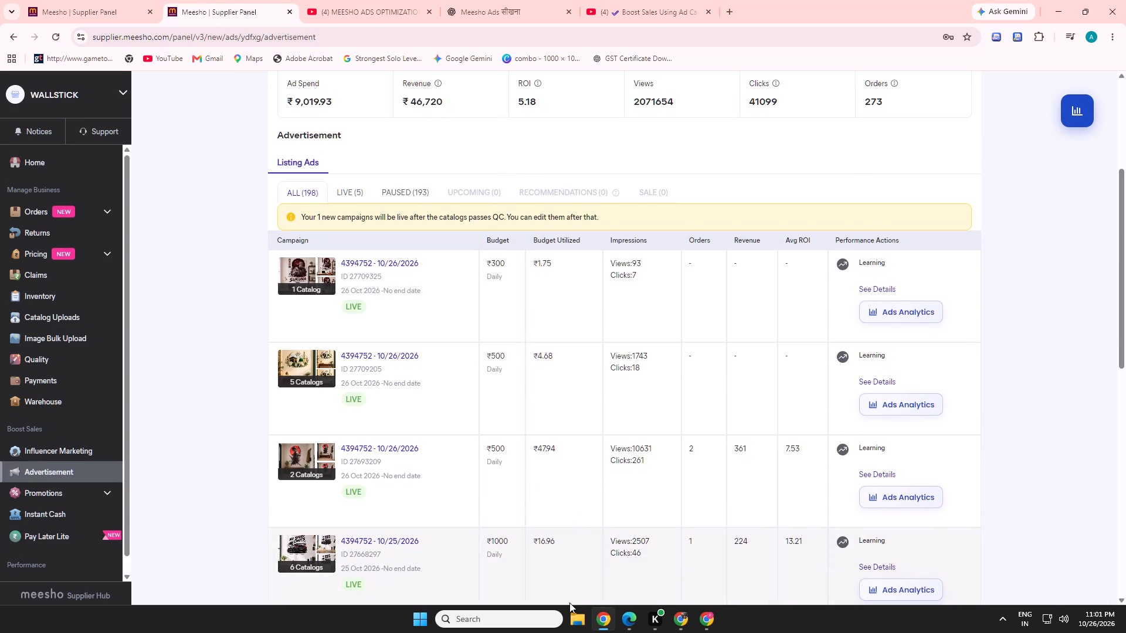
pyautogui.click(514, 624)
pyautogui.click(486, 220)
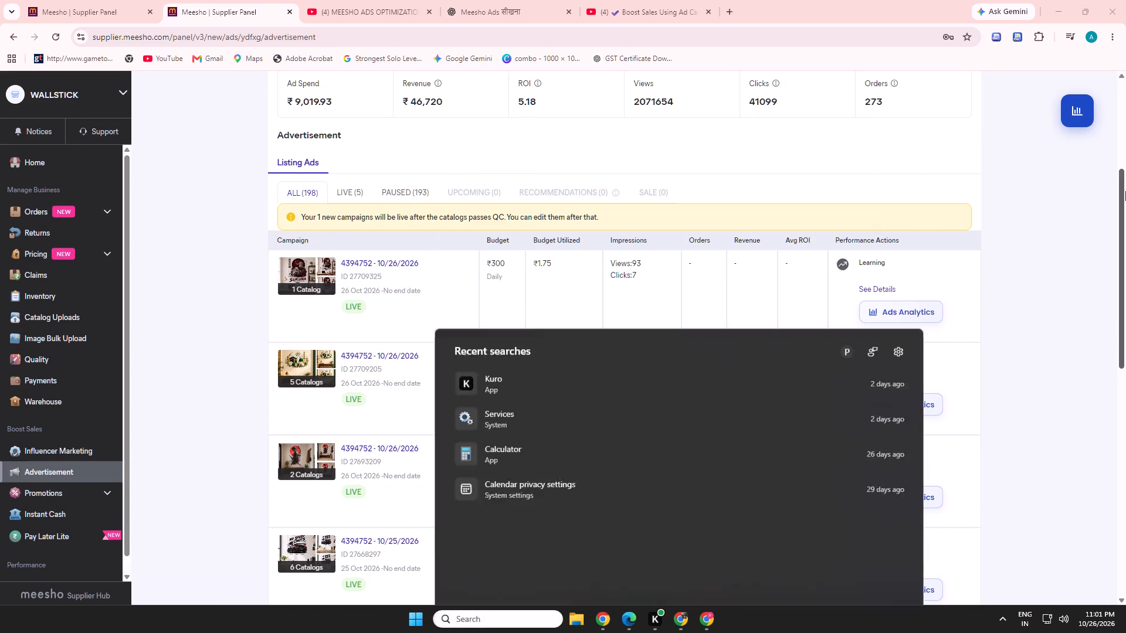
pyautogui.write('1.75/7')
pyautogui.press('Return')
pyautogui.press('Escape')
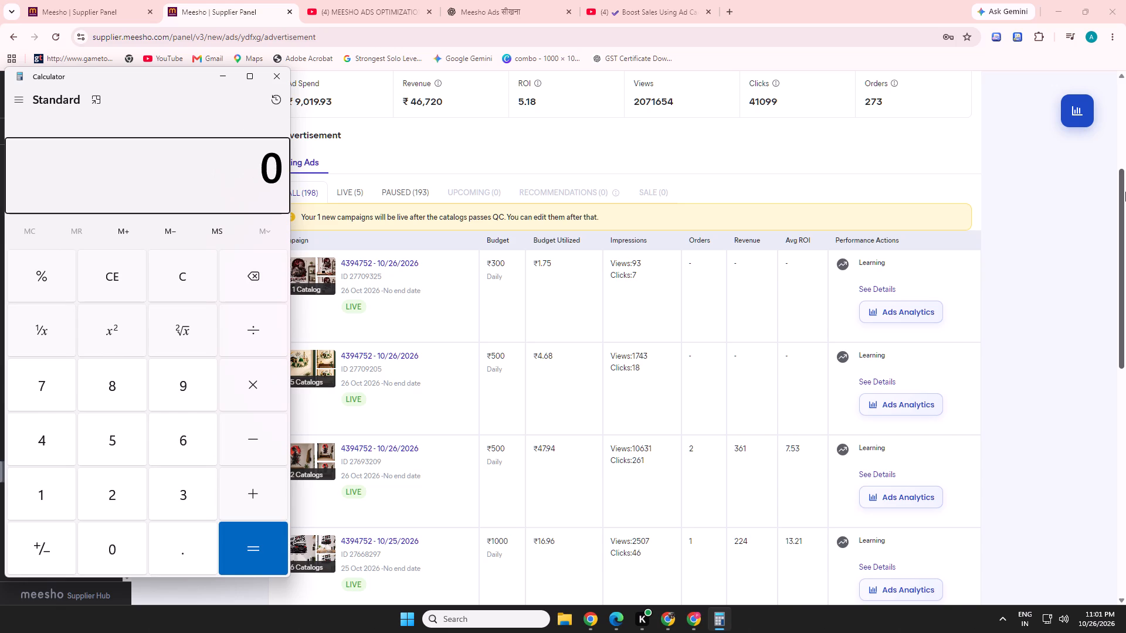
# Open campaign 27693209's details and examine each catalog's ad spend, delivered ROI and cost per ad order.
pyautogui.click(810, 118)
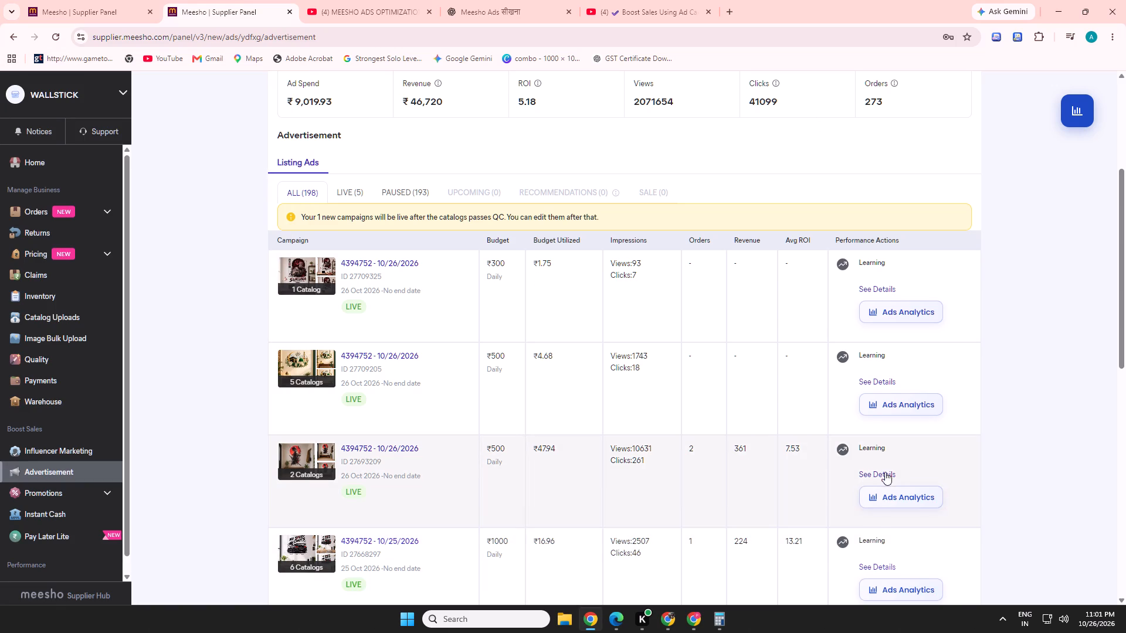
pyautogui.click(885, 472)
pyautogui.scroll(-3, 362, 335)
pyautogui.scroll(-1, 421, 290)
pyautogui.scroll(3, 446, 299)
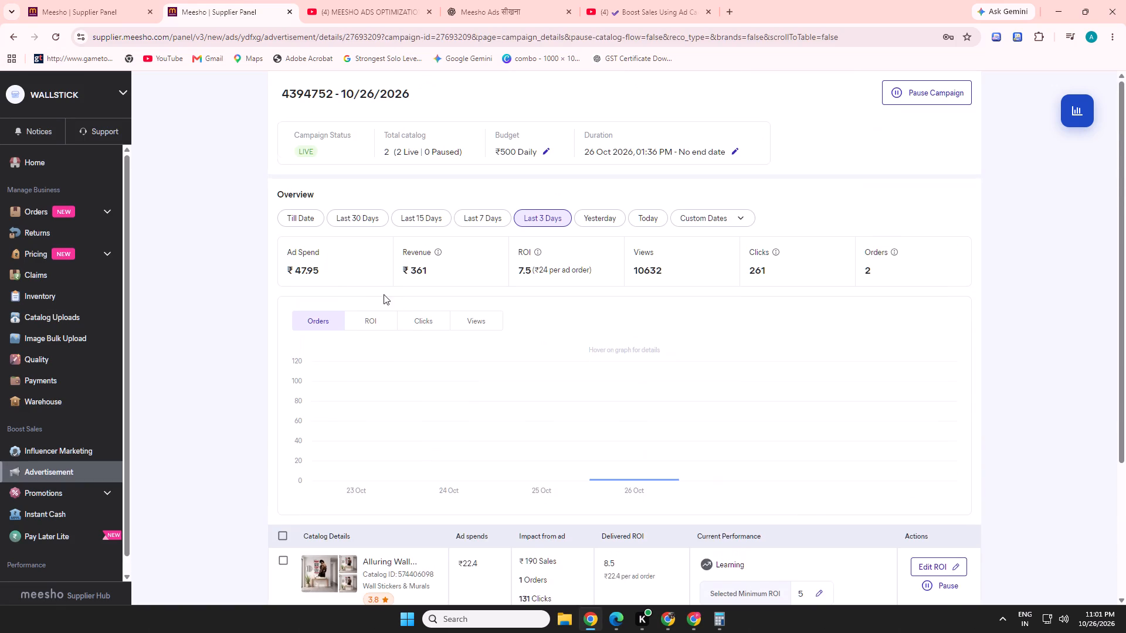
pyautogui.scroll(-1, 356, 230)
pyautogui.scroll(2, 361, 235)
pyautogui.scroll(-1, 486, 564)
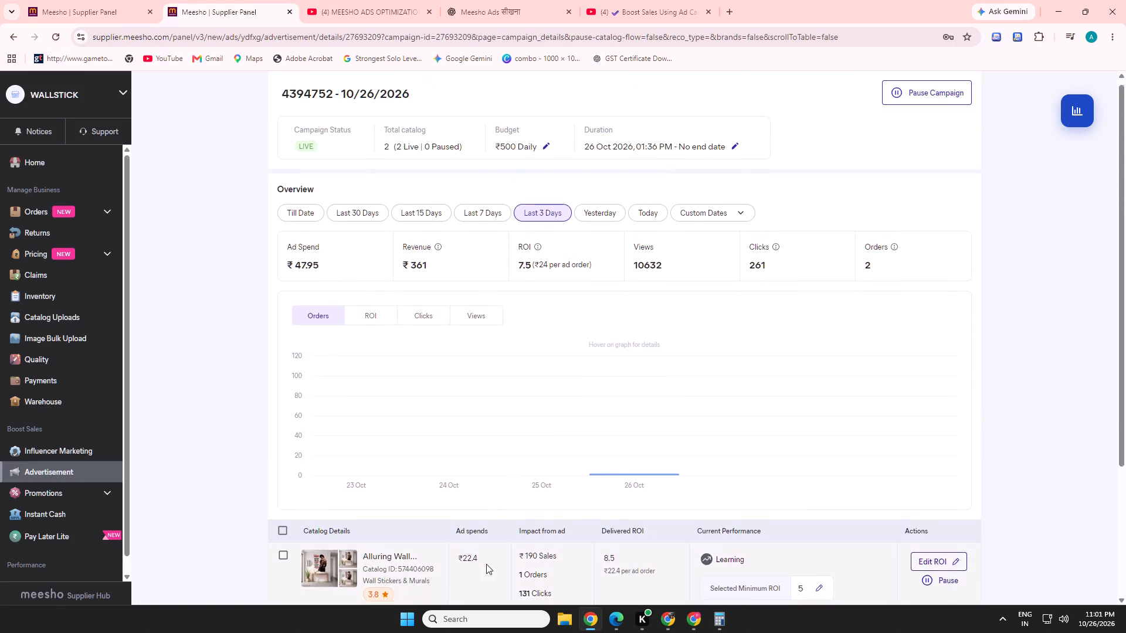
pyautogui.scroll(-1, 486, 564)
pyautogui.scroll(1, 480, 532)
pyautogui.scroll(-3, 480, 532)
pyautogui.scroll(-1, 549, 385)
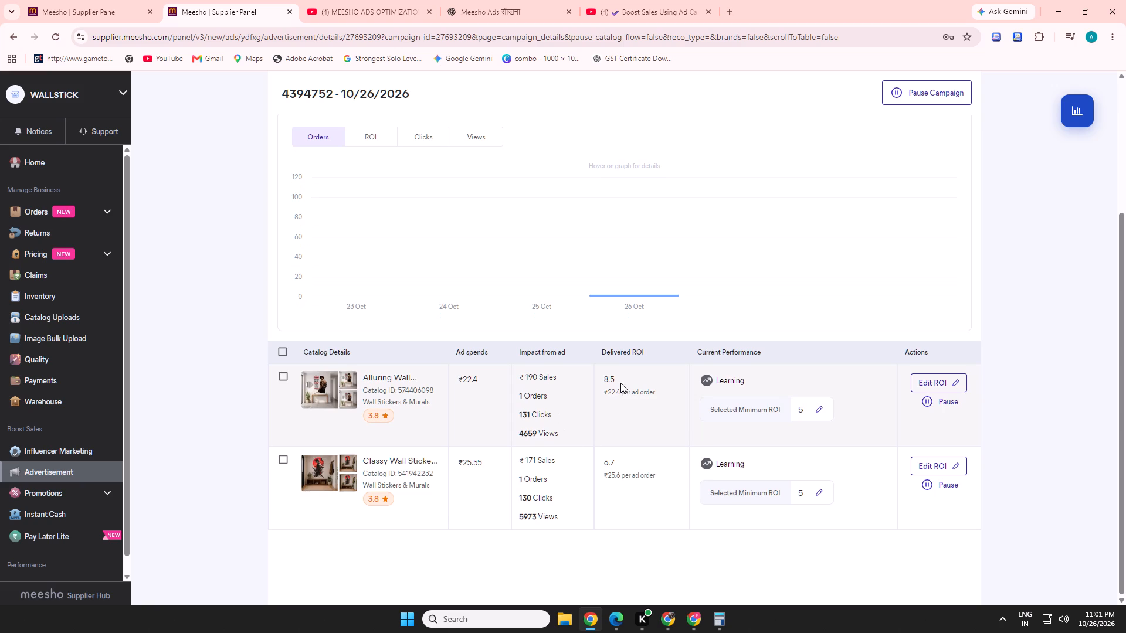
pyautogui.tripleClick(613, 390)
pyautogui.tripleClick(608, 475)
pyautogui.click(627, 501)
pyautogui.scroll(9, 521, 400)
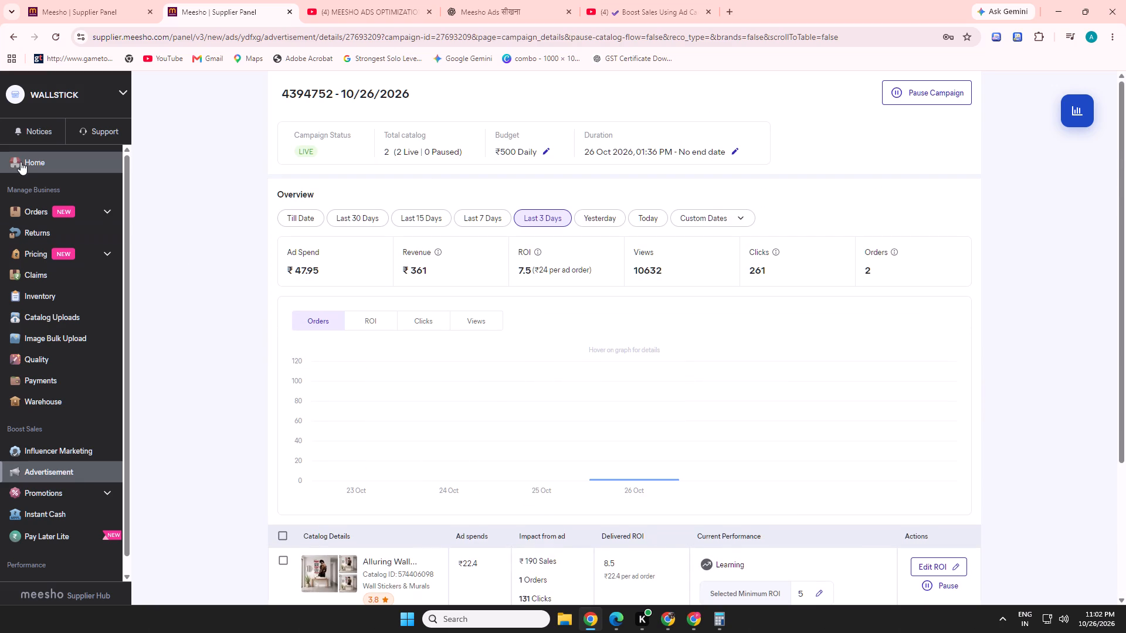
# Check WALLSTICK's pending, ready-to-ship and shipped orders, starting from the supplier home page.
pyautogui.click(21, 162)
pyautogui.click(334, 225)
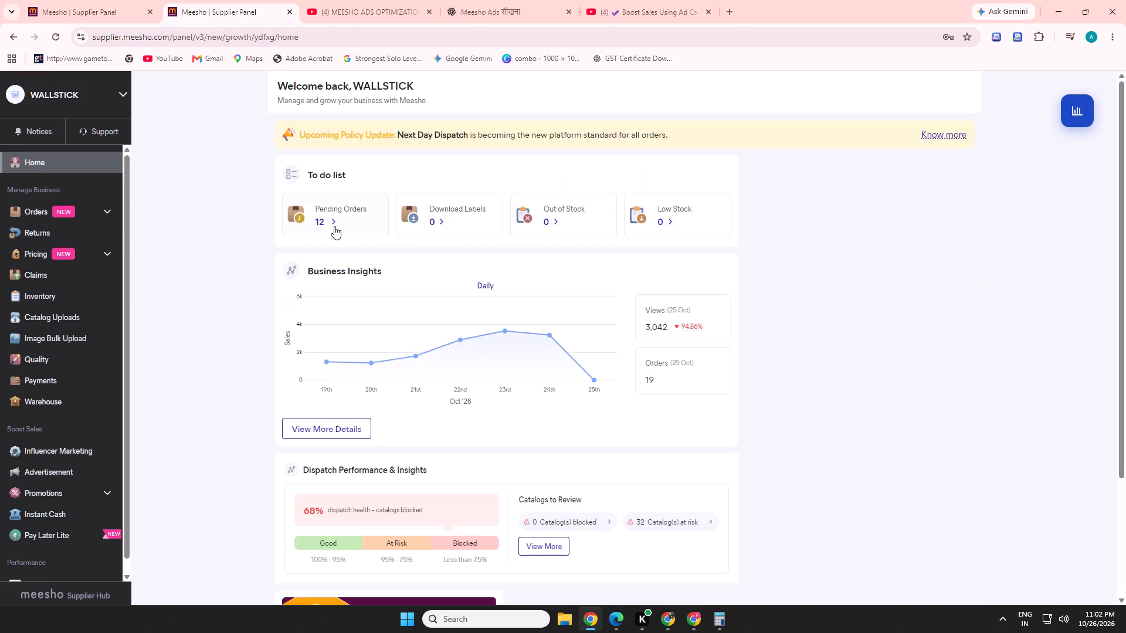
pyautogui.scroll(-12, 321, 318)
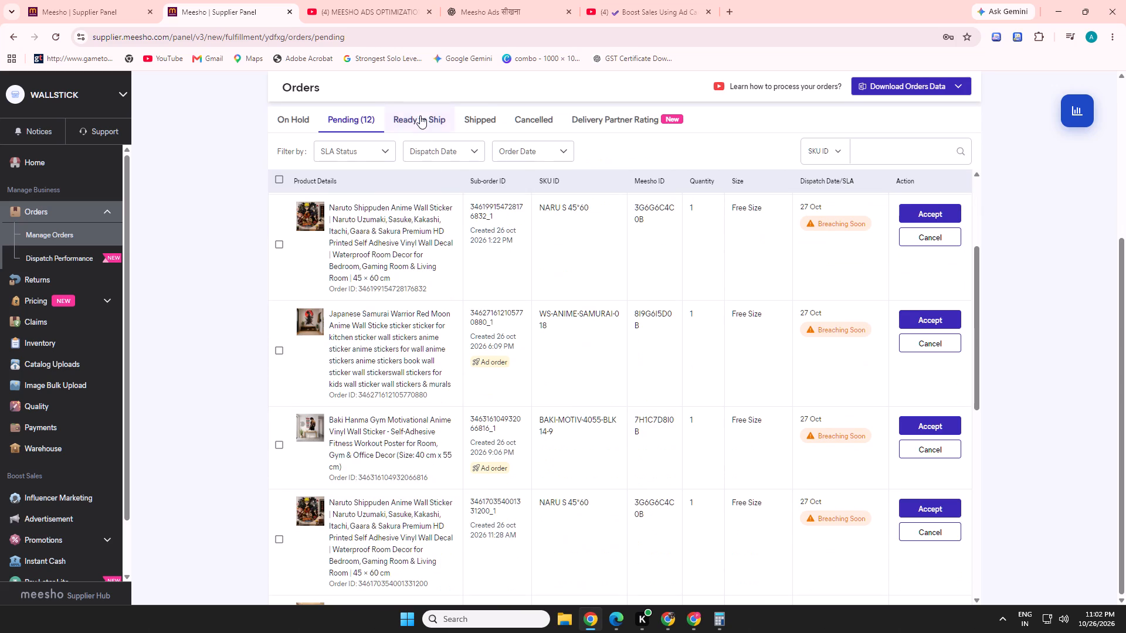
pyautogui.click(420, 115)
pyautogui.scroll(-3, 447, 355)
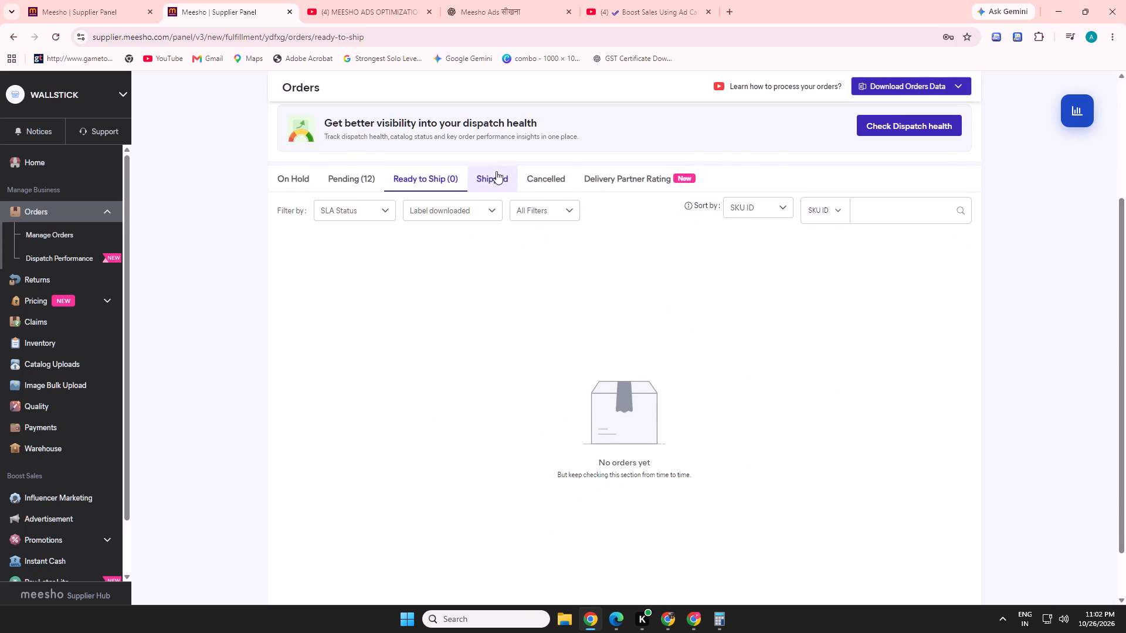
pyautogui.click(494, 173)
# Check the unscheduled payments in Payments, and open the next 7 days payments.
pyautogui.click(13, 426)
pyautogui.scroll(-1, 724, 387)
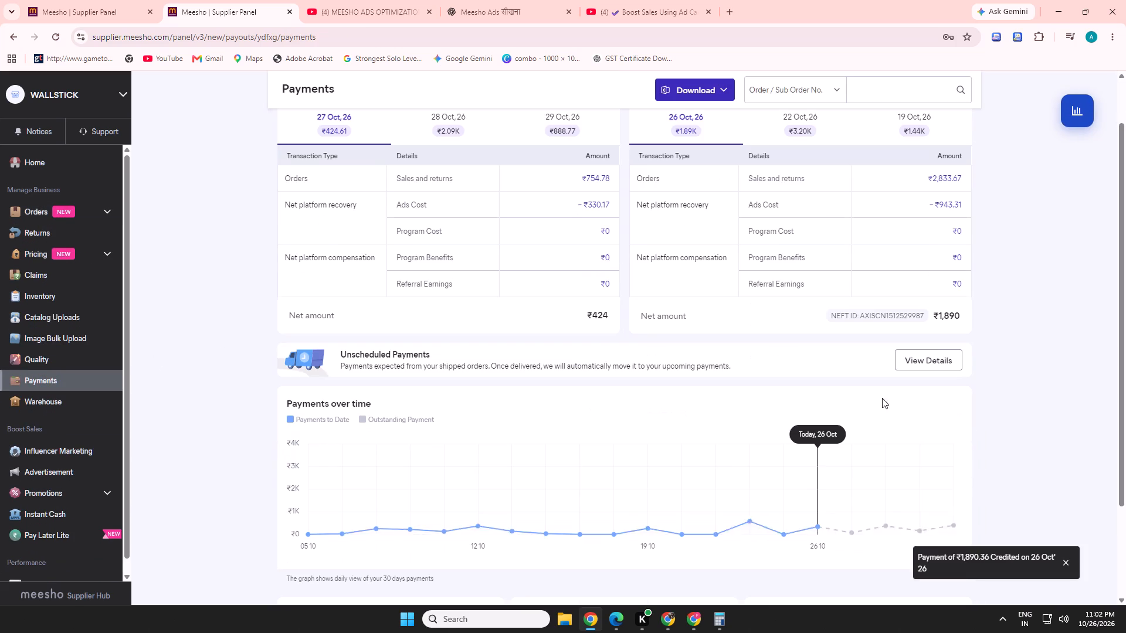
pyautogui.click(928, 365)
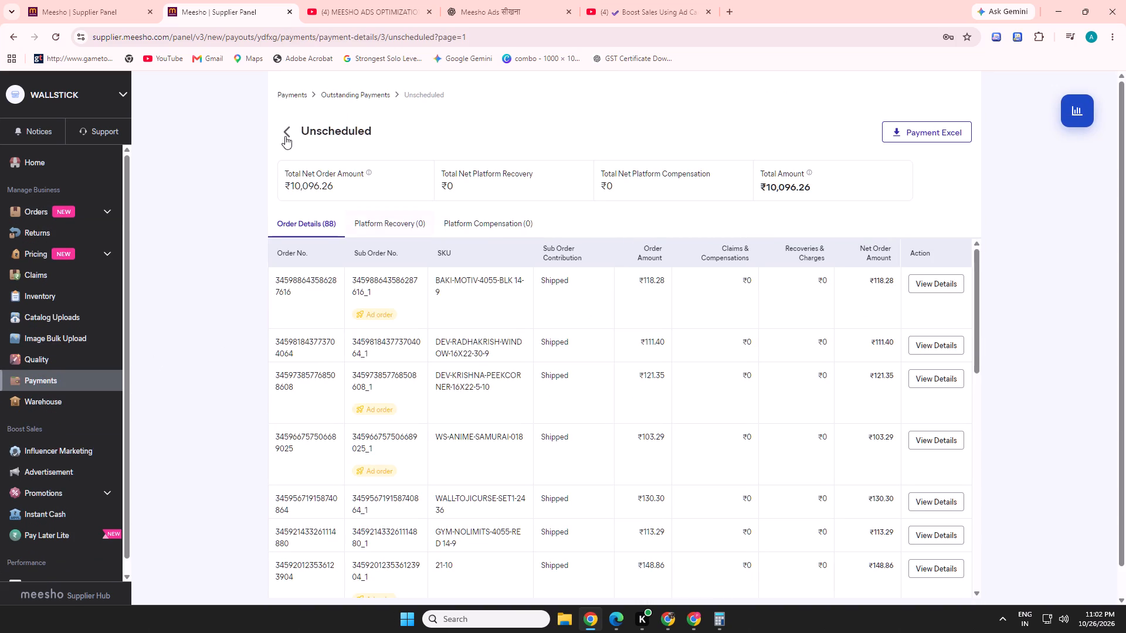
pyautogui.click(285, 128)
pyautogui.scroll(4, 437, 215)
pyautogui.click(549, 141)
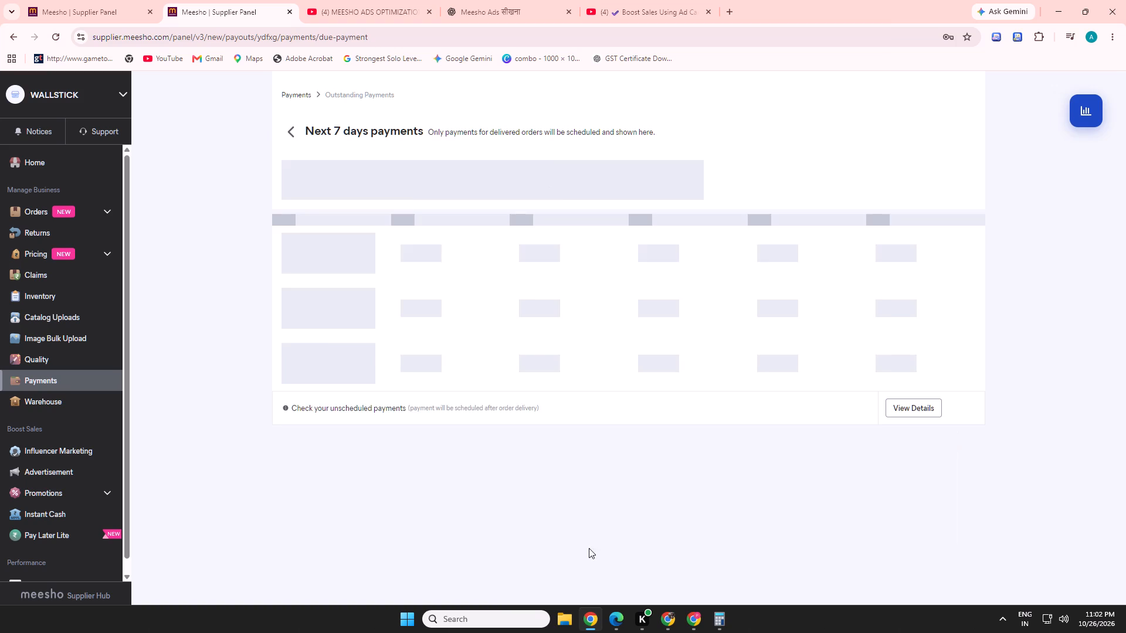
# Review the next 7 days payments, reopen the unscheduled payment details, and bring up Calculator beside them.
pyautogui.click(727, 616)
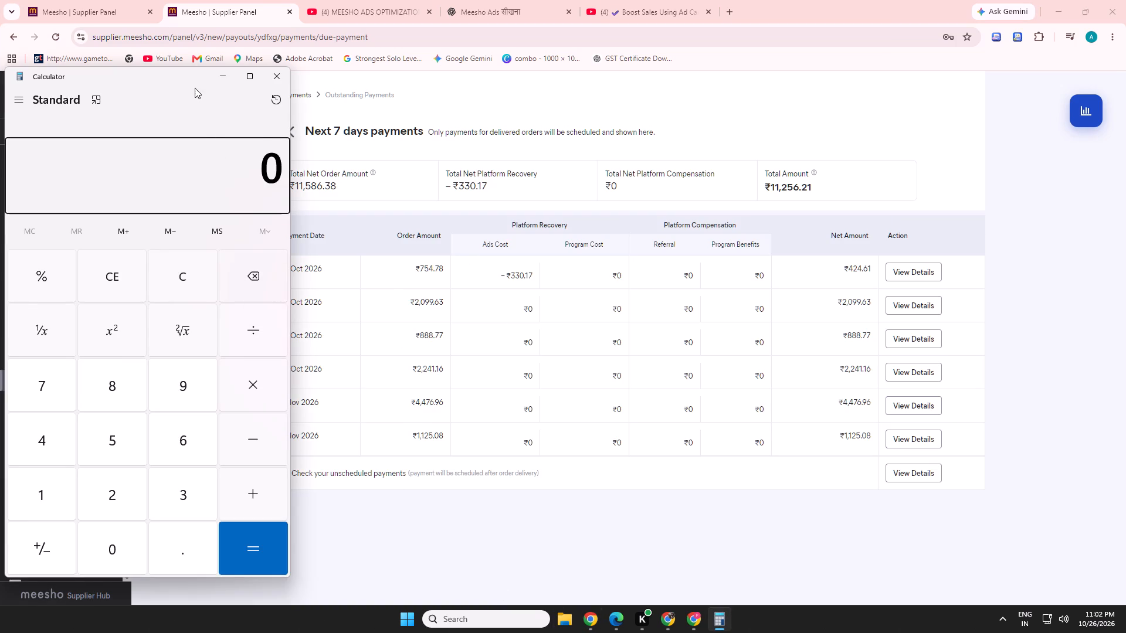
pyautogui.moveTo(194, 86); pyautogui.dragTo(295, 120)
pyautogui.click(636, 367)
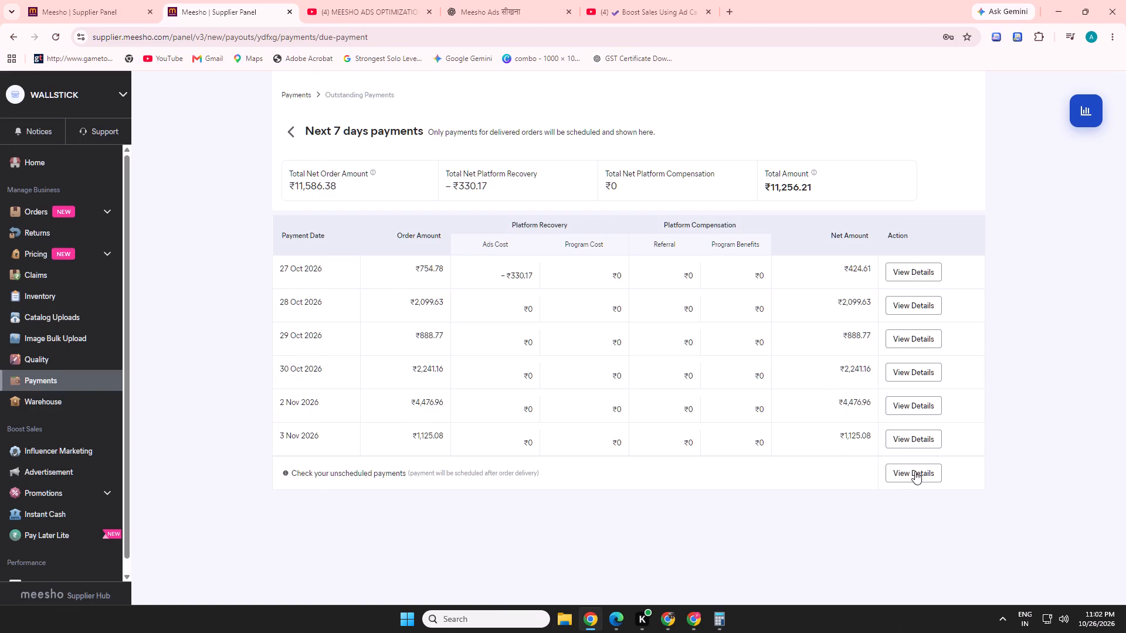
pyautogui.click(915, 471)
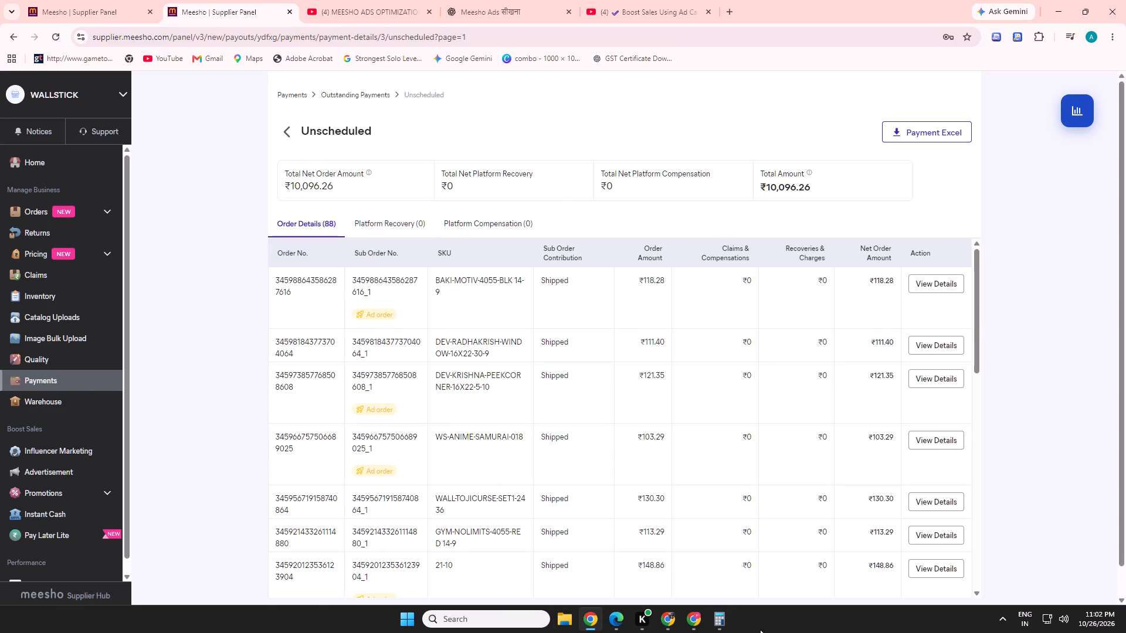
pyautogui.click(678, 465)
pyautogui.click(704, 526)
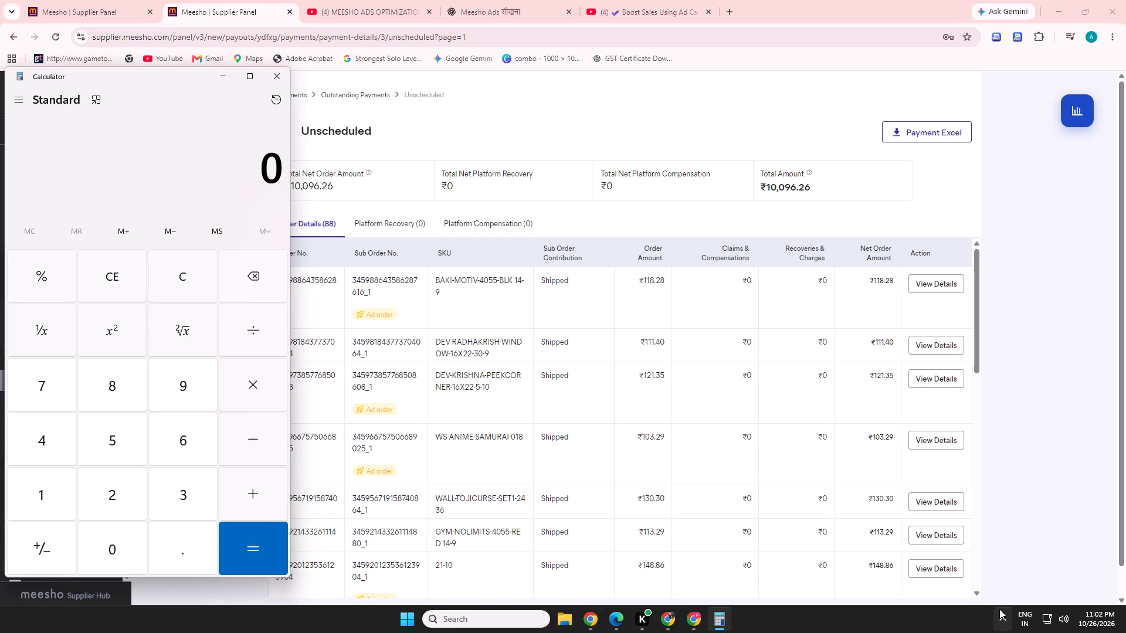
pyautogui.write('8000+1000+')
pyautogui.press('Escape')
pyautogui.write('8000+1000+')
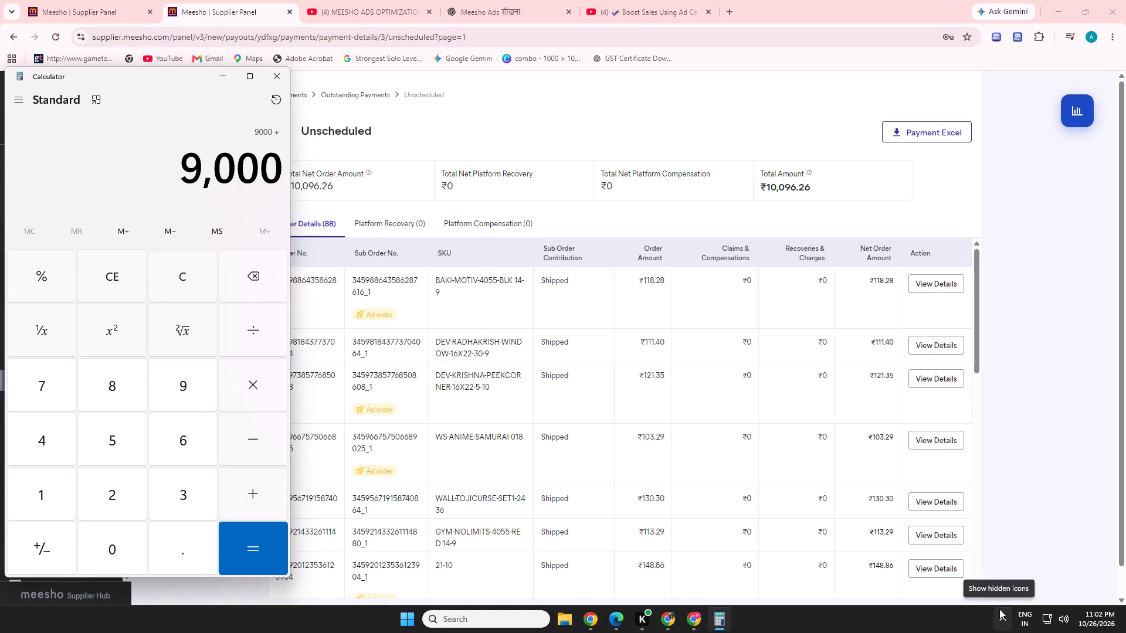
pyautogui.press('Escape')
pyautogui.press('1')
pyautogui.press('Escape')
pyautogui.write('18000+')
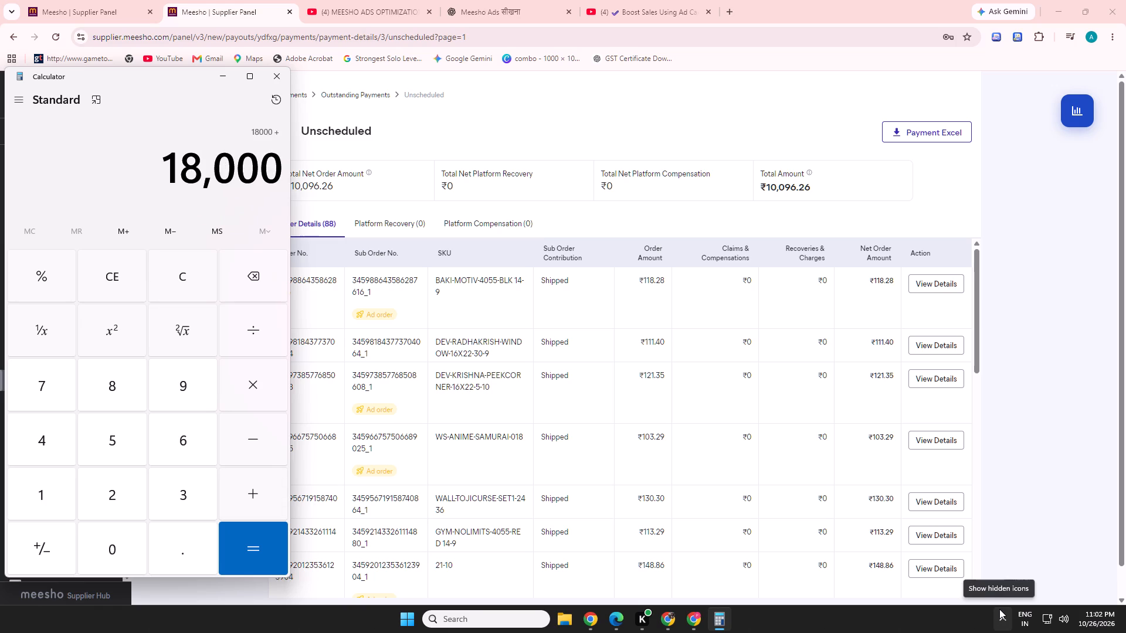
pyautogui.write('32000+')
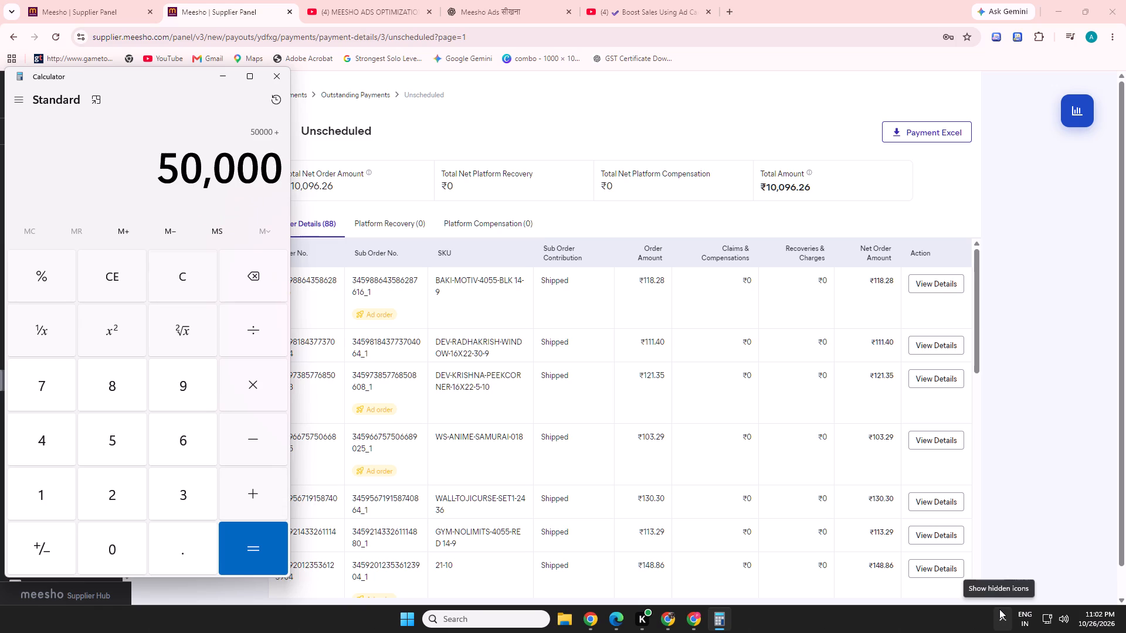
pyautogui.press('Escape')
# Add 3200, 18000, 1900, 500 and 3000 in Calculator, subtract 17000, and start a further subtraction.
pyautogui.write('3200+18000+')
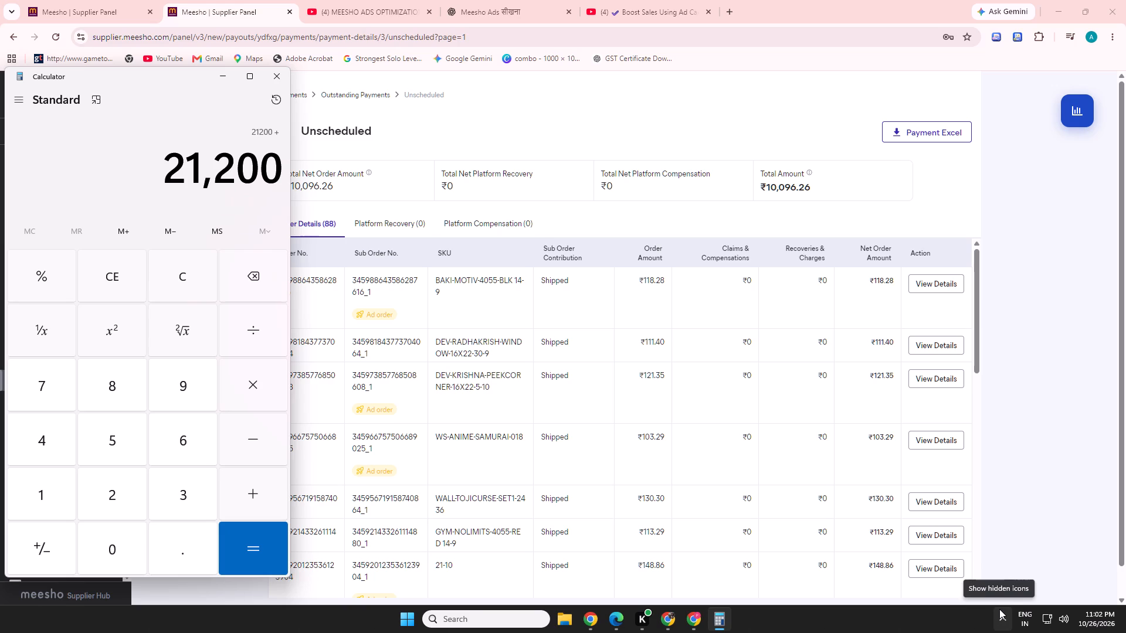
pyautogui.write('1900+')
pyautogui.write('500')
pyautogui.press('Return')
pyautogui.press('+')
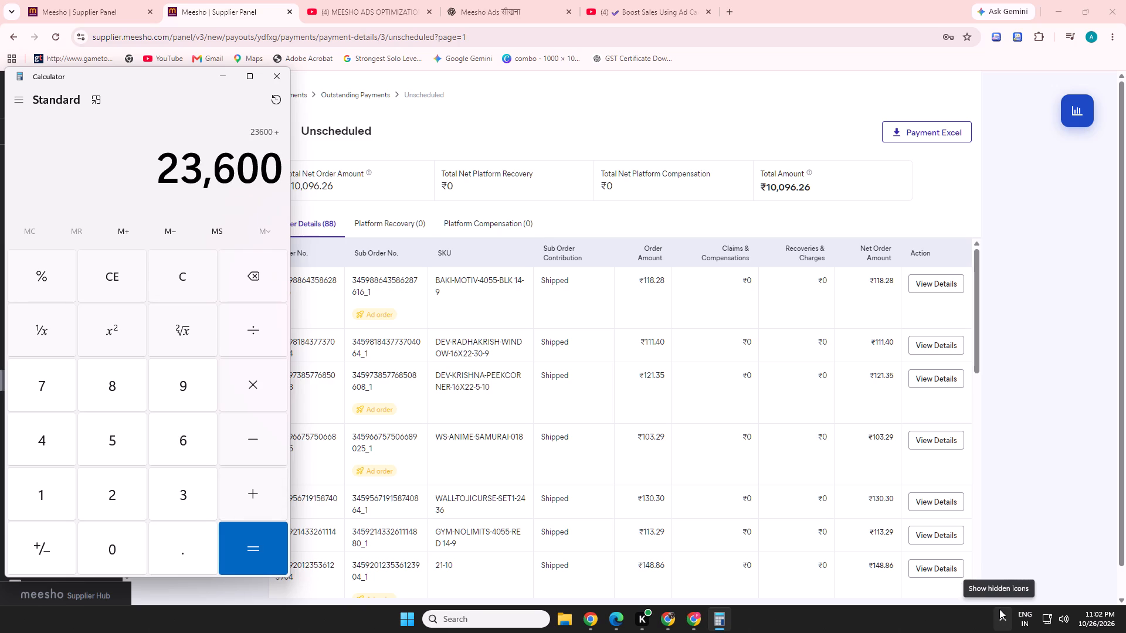
pyautogui.write('3000')
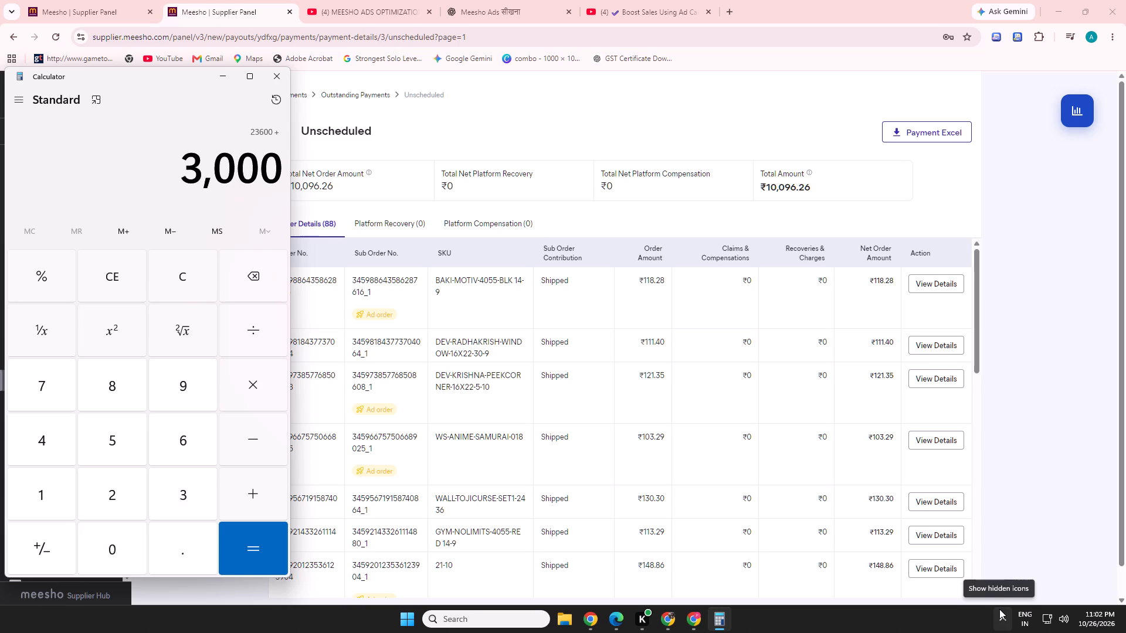
pyautogui.press('Return')
pyautogui.press('-')
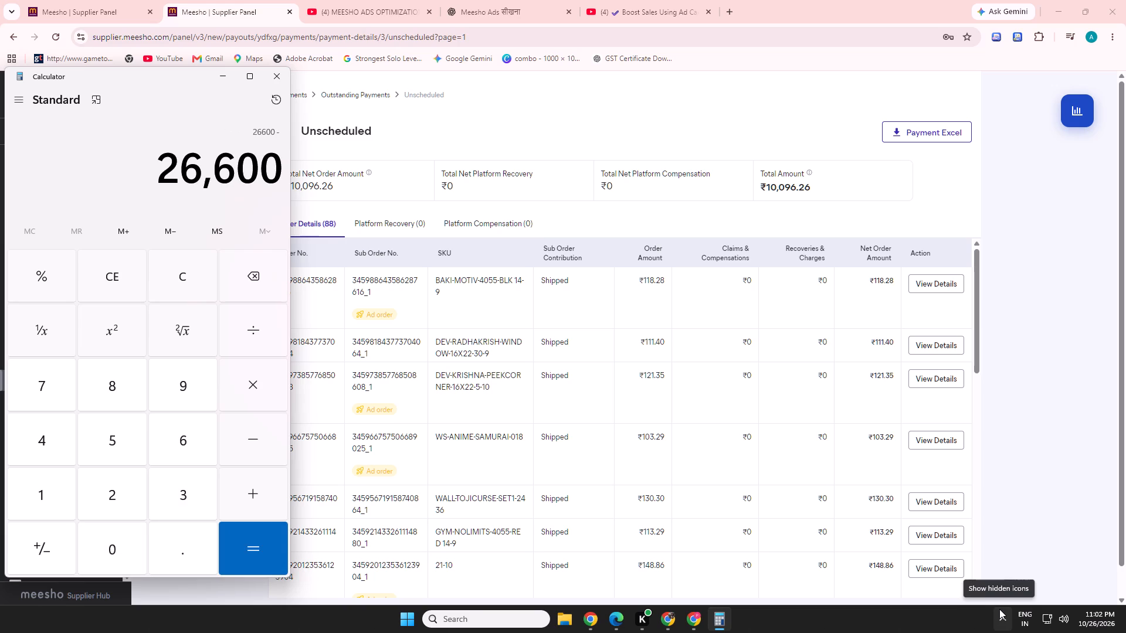
pyautogui.write('17000')
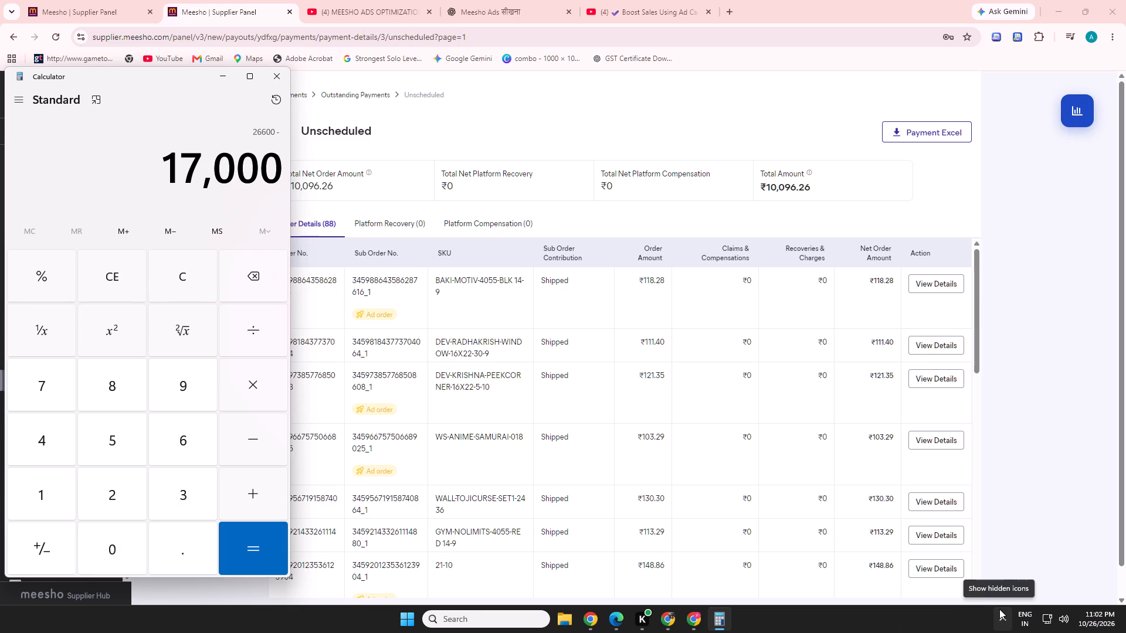
pyautogui.press('Return')
pyautogui.press('-')
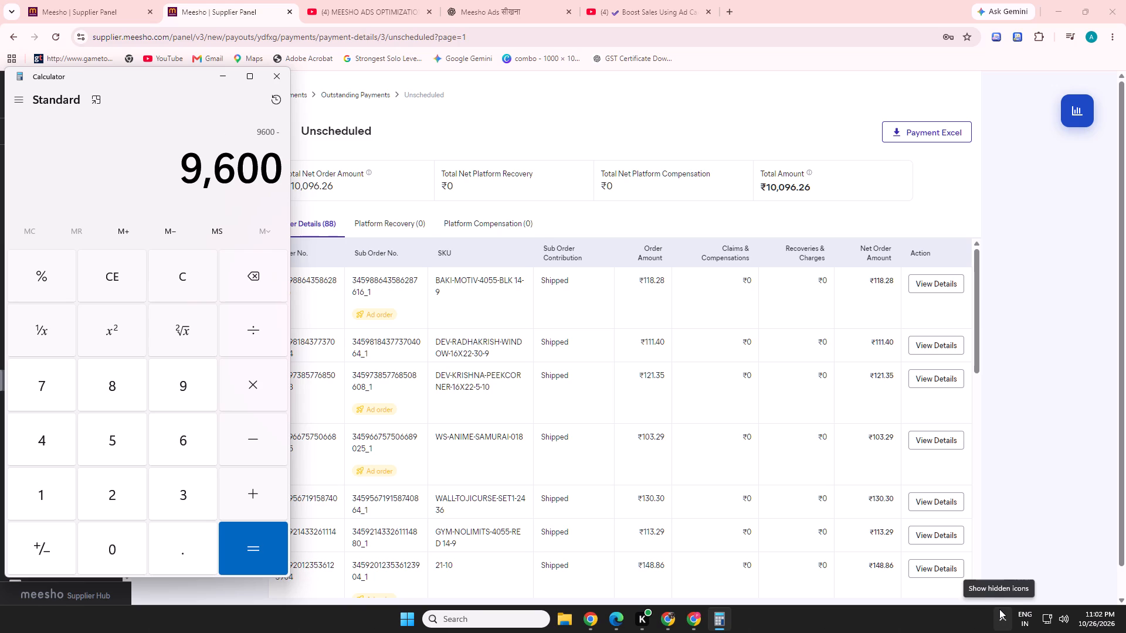